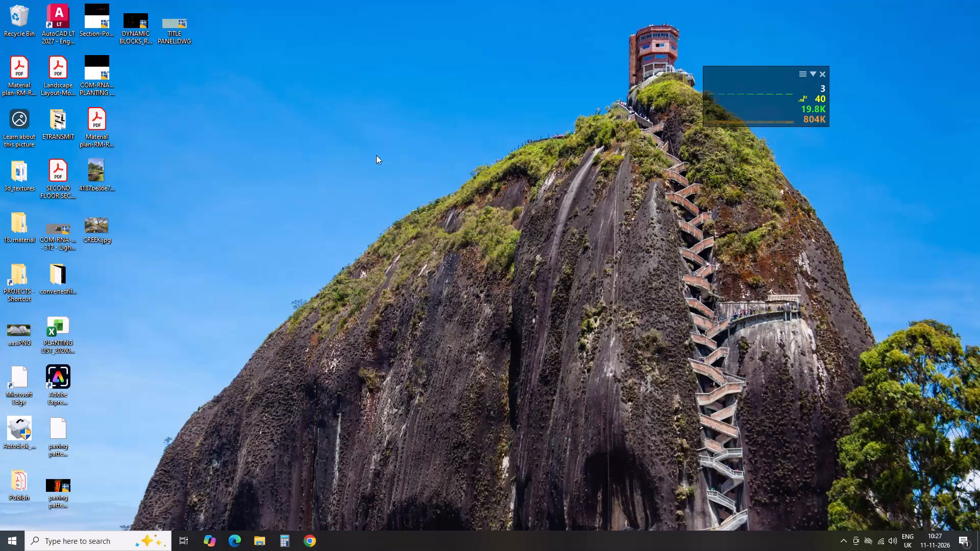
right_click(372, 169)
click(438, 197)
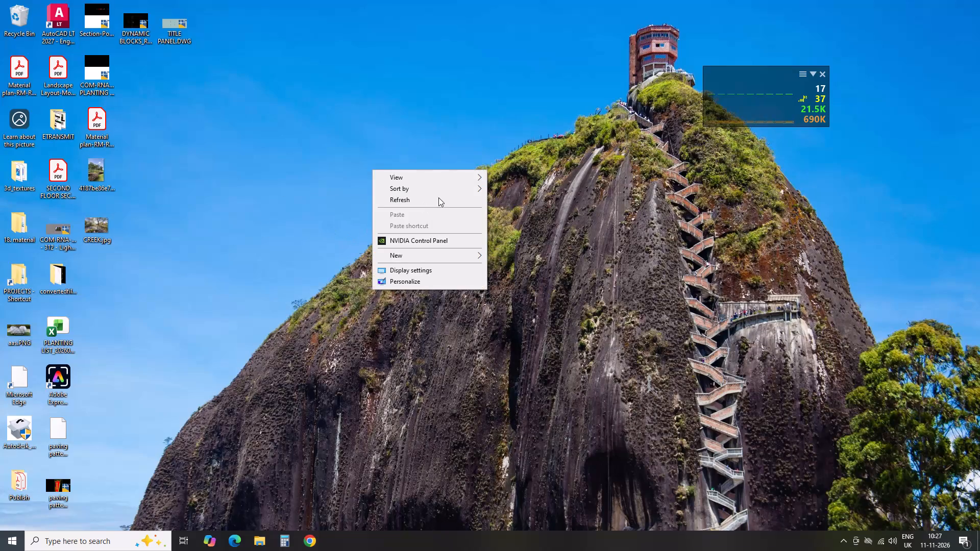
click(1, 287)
Open the Presentation folder of project 27012 from the PROJECTS shortcut on the desktop.
double_click(19, 292)
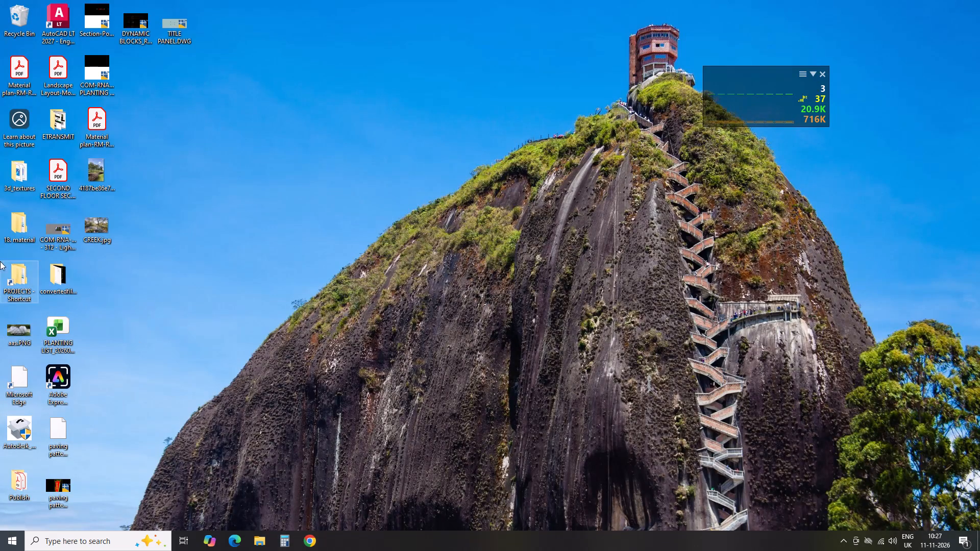
scroll(213, 161, up, 2)
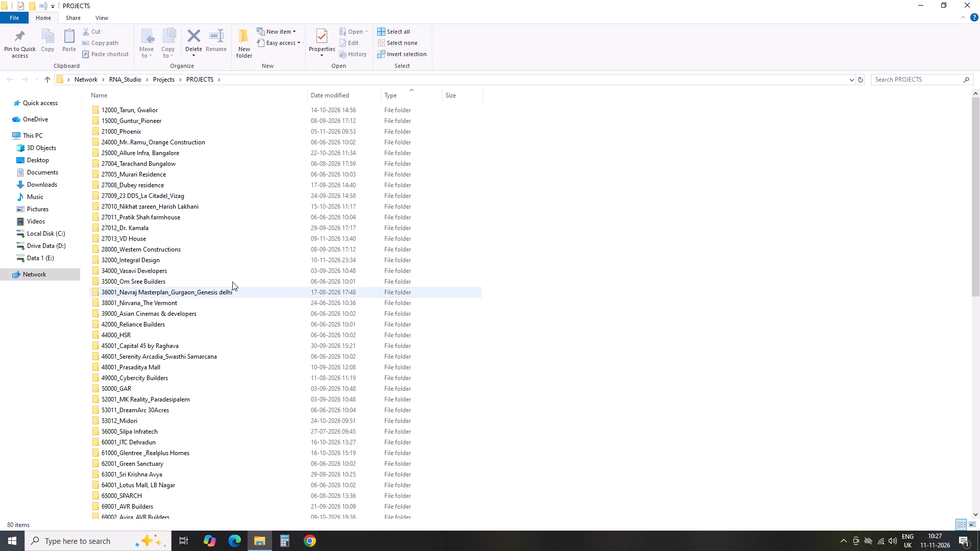
double_click(205, 229)
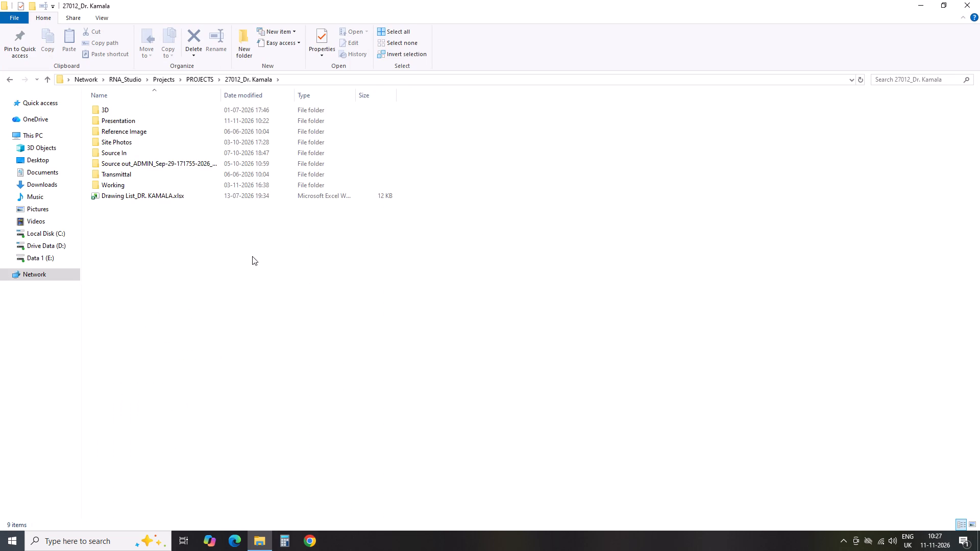
double_click(187, 120)
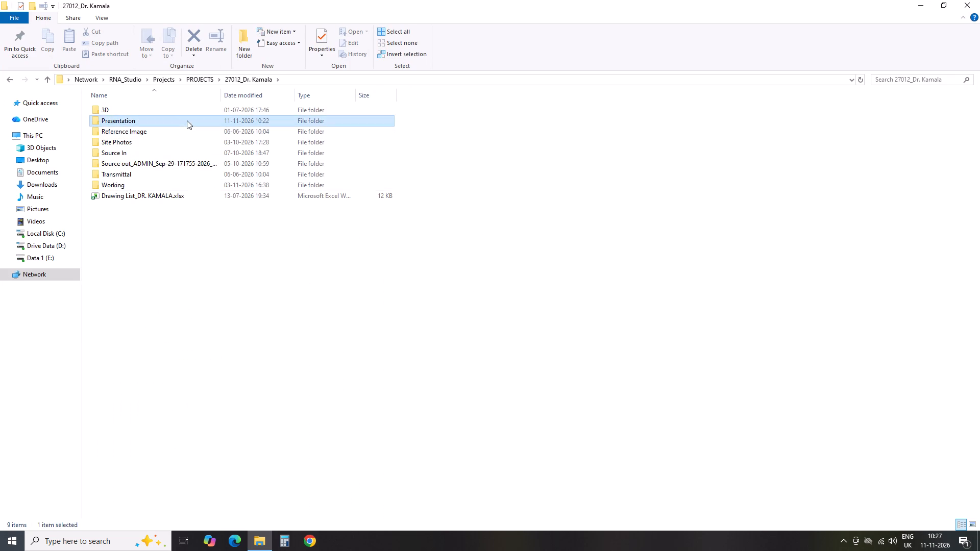
Select the PowerPoint residence presentation dated 11-11-2026 in the Presentation folder.
click(334, 317)
click(230, 186)
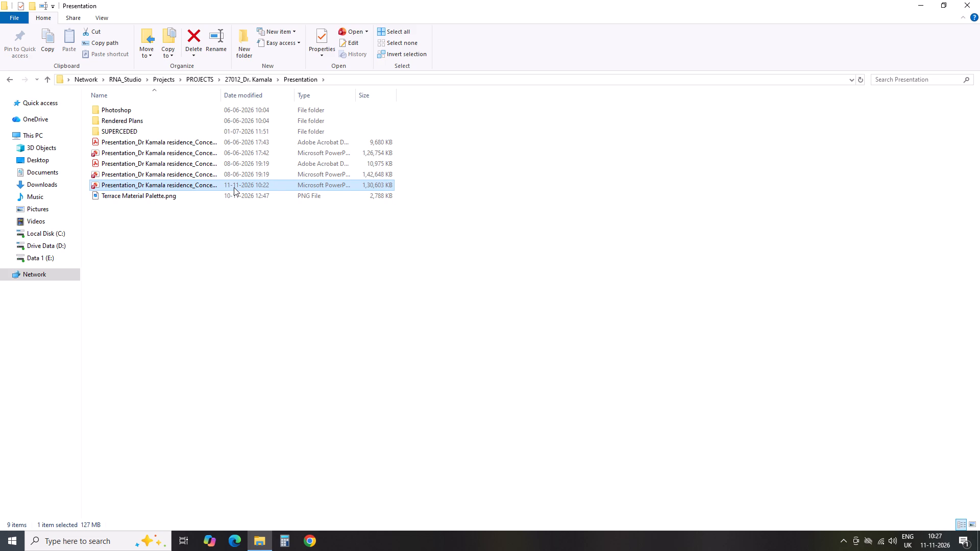
double_click(196, 186)
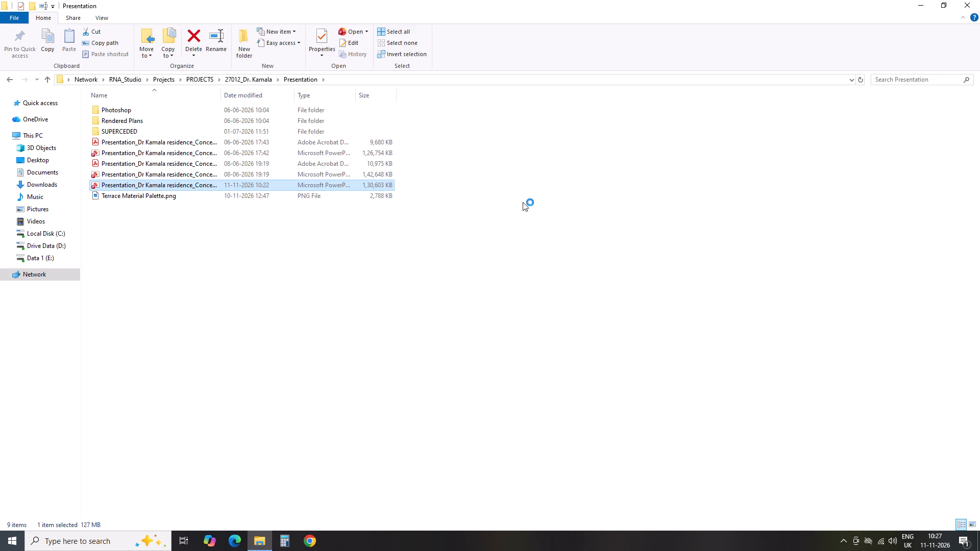
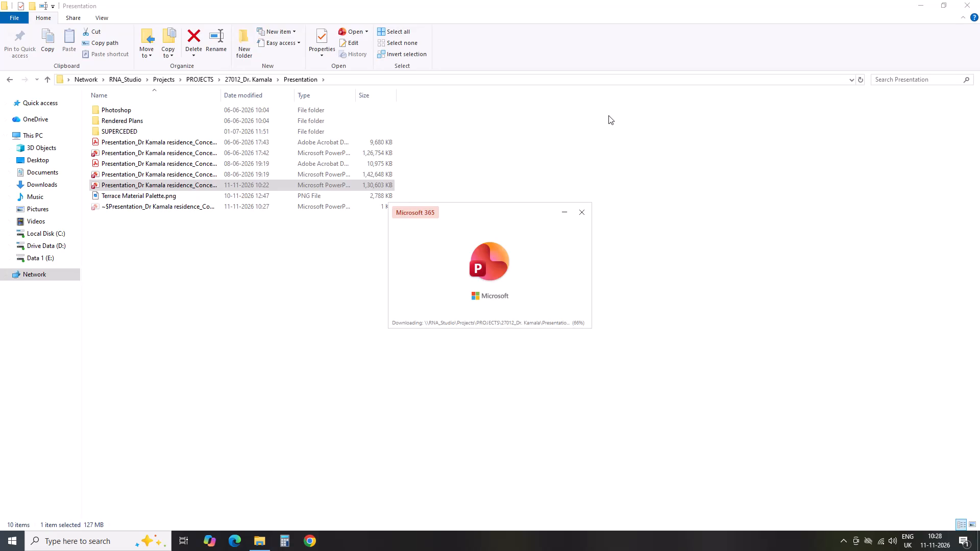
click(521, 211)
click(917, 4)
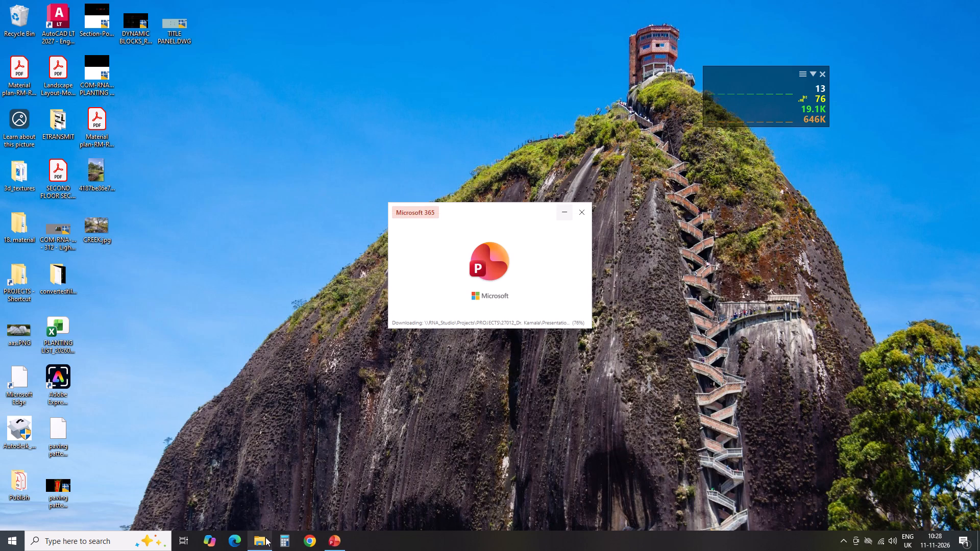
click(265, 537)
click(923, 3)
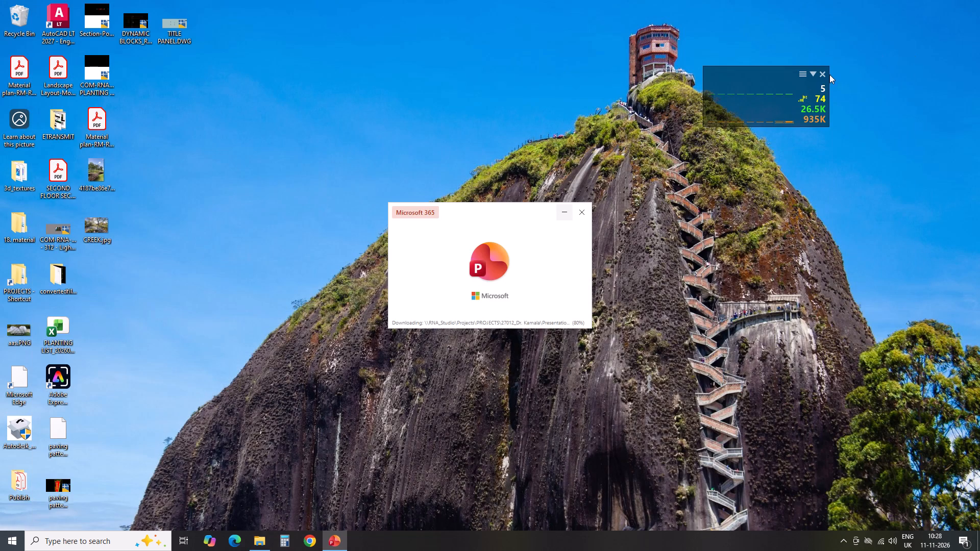
Close the floating monitoring widget on the desktop.
click(823, 71)
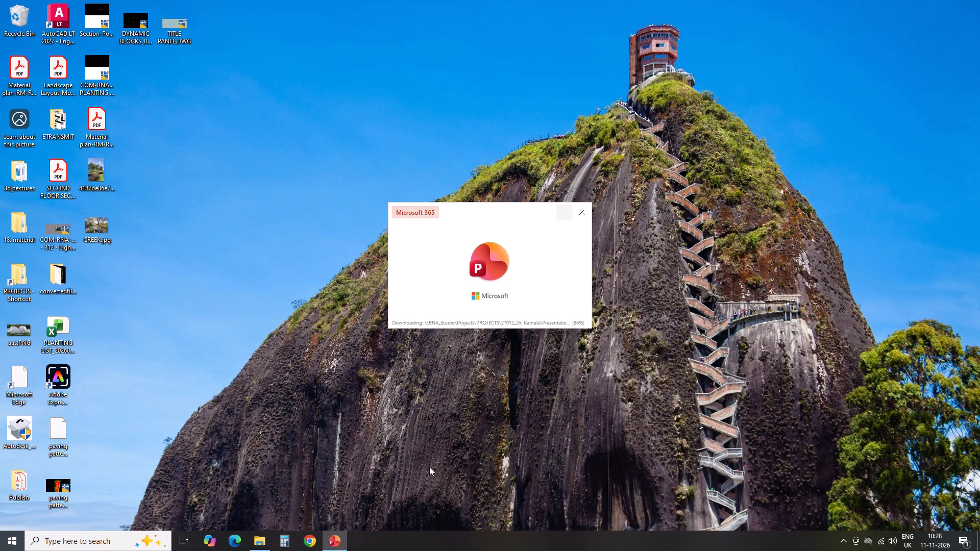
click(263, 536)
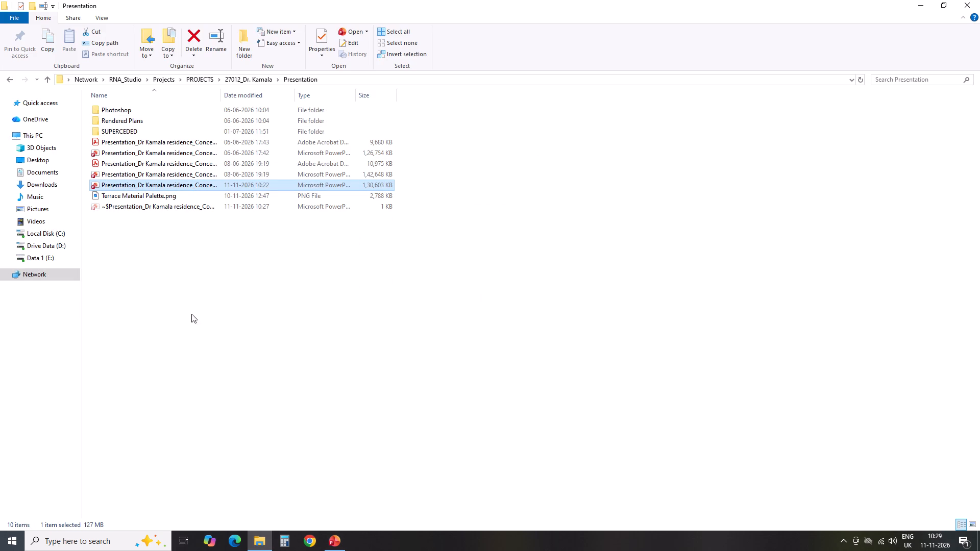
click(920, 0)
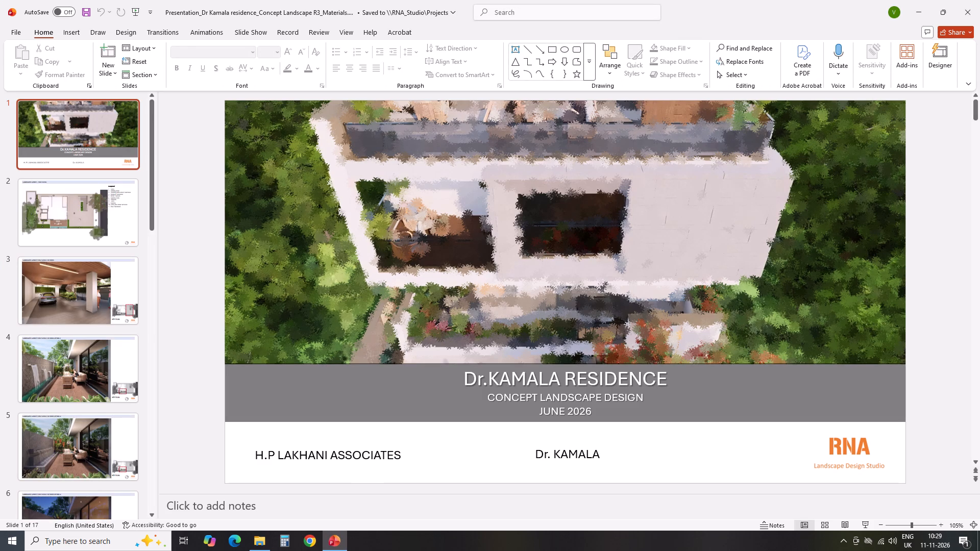
Review the stilt level landscape layout slide in the opened presentation and return to the title slide.
click(101, 217)
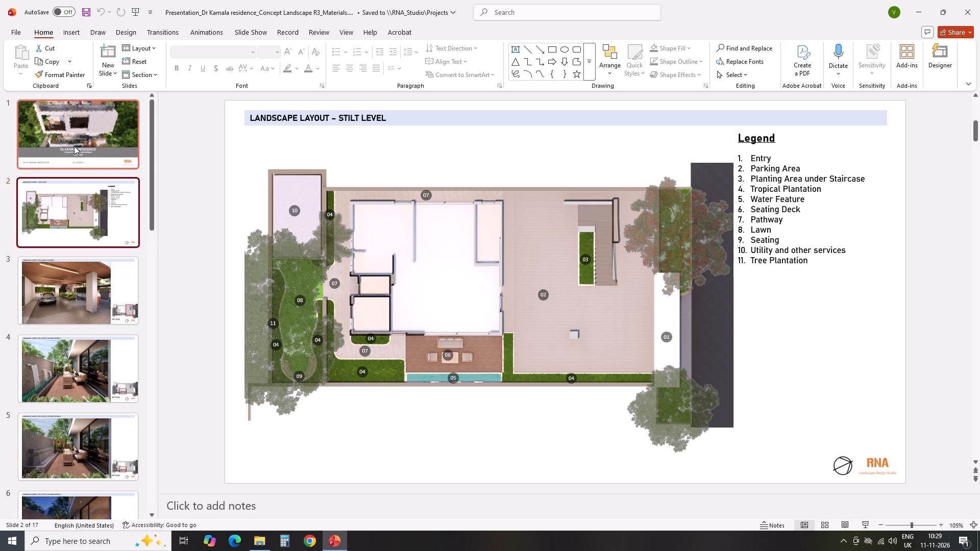
scroll(82, 153, up, 2)
click(88, 147)
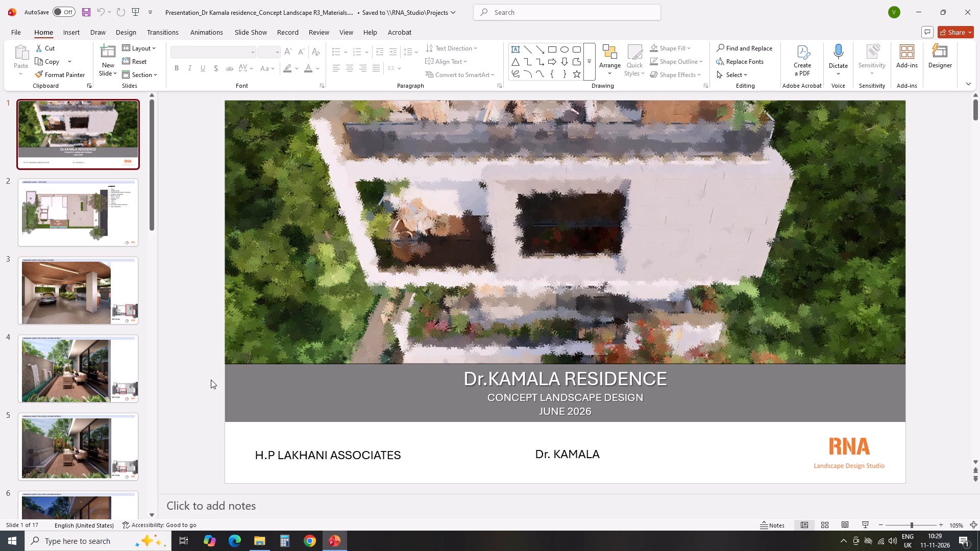
Review the stilt level 3D view slides, comparing the Option-1 and Option-2 water wall designs and the garden view.
click(104, 277)
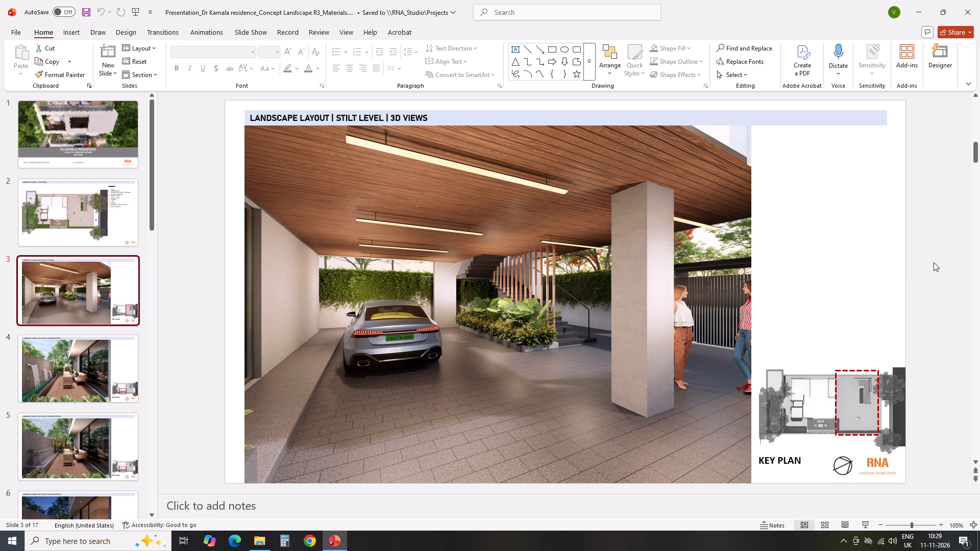
scroll(574, 344, up, 3)
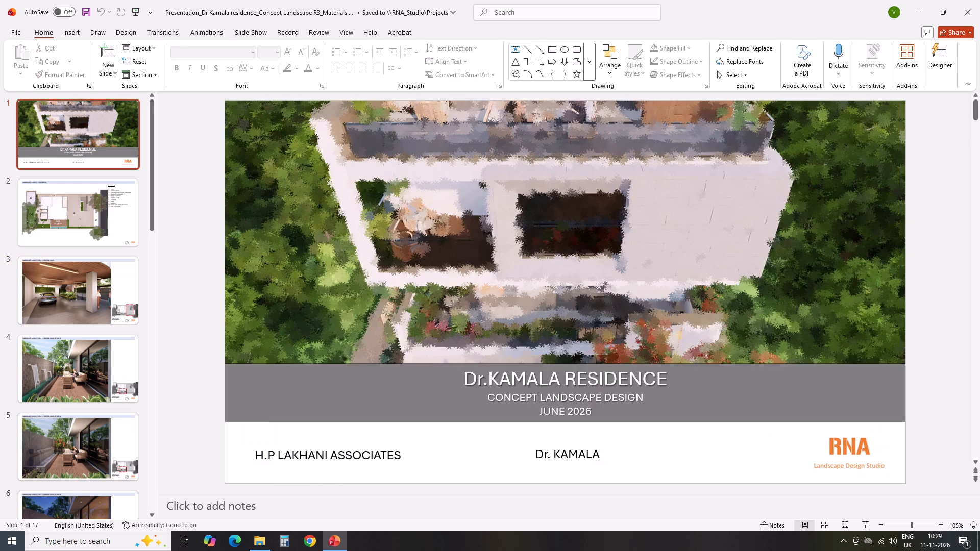
scroll(579, 351, down, 3)
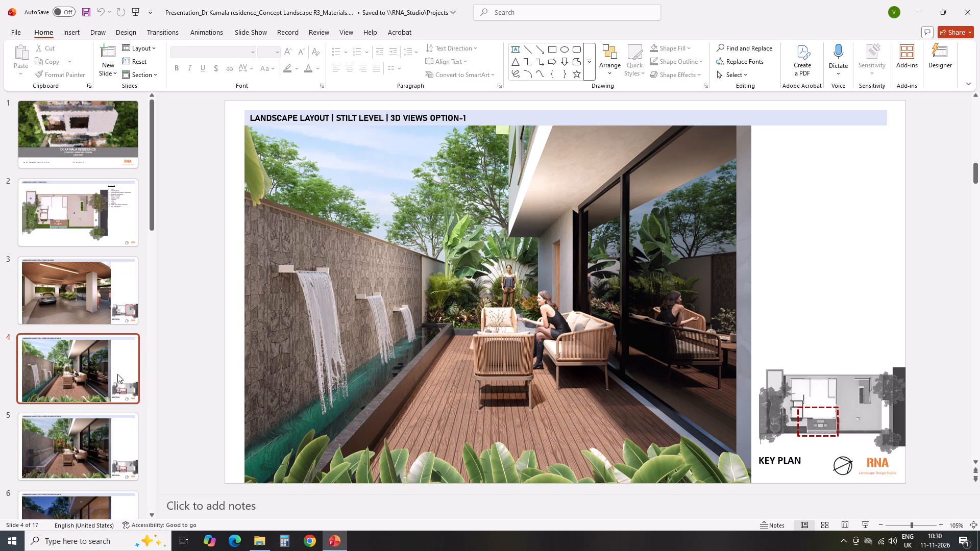
click(71, 433)
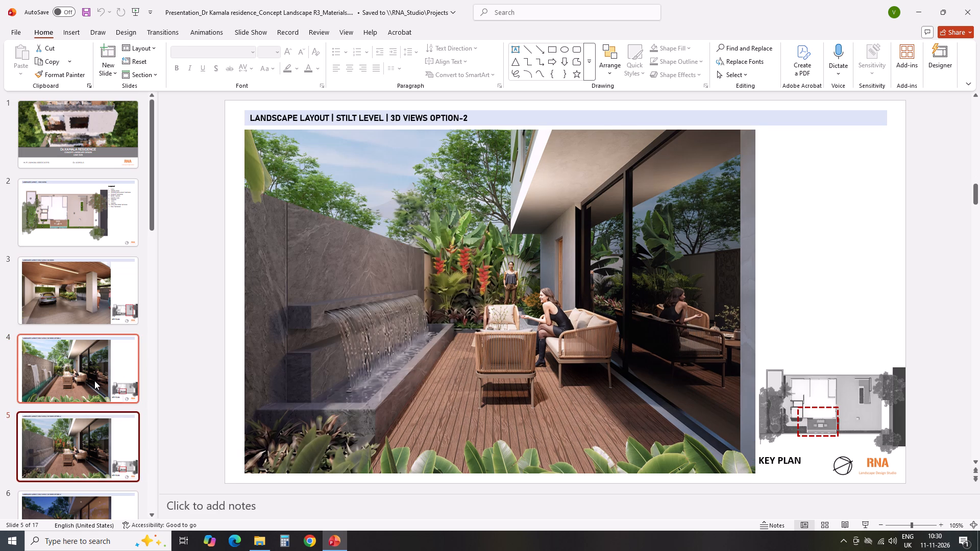
click(94, 381)
click(98, 437)
scroll(114, 423, down, 2)
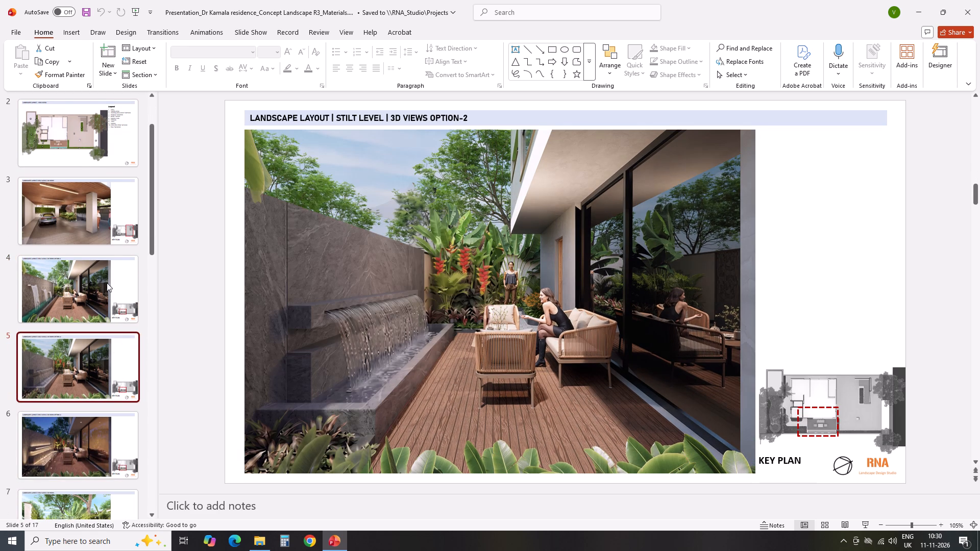
click(102, 279)
click(81, 452)
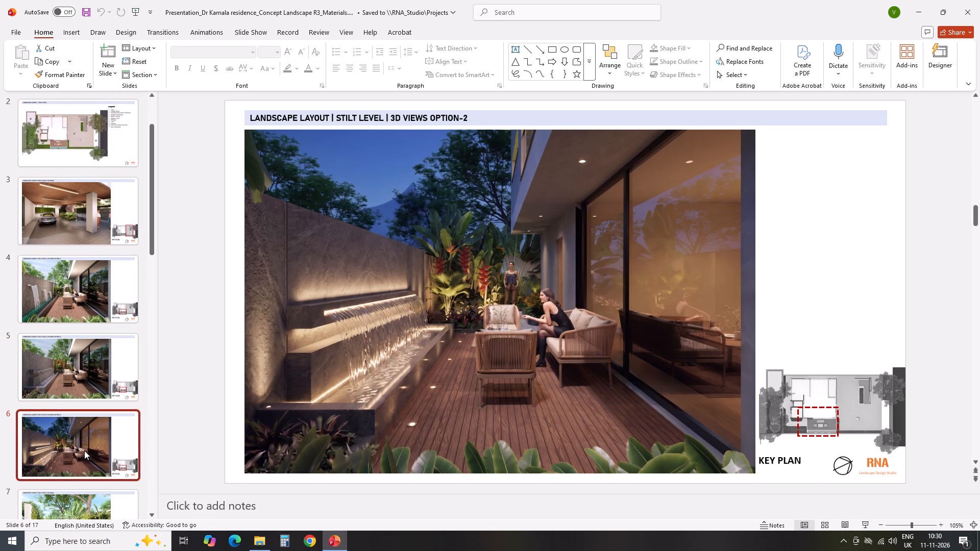
click(105, 375)
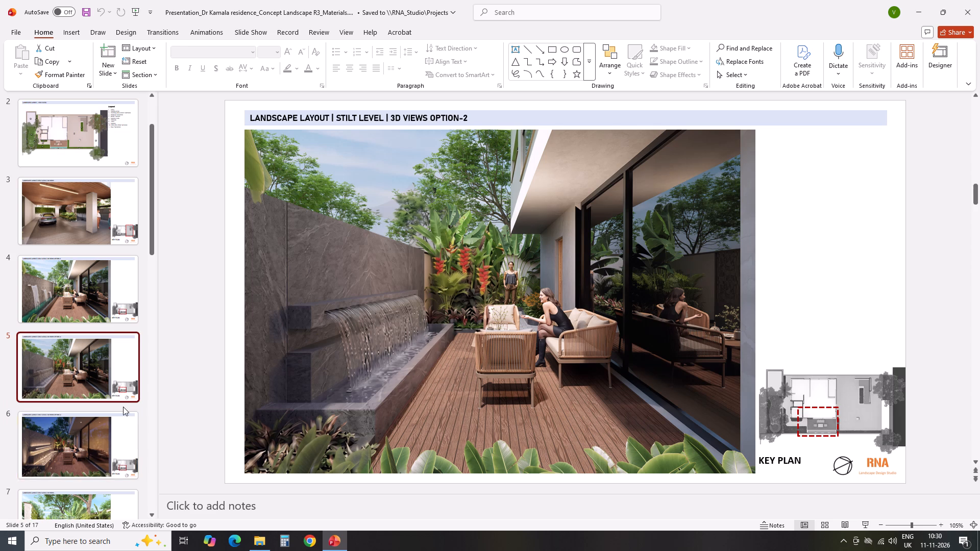
scroll(121, 408, down, 2)
click(98, 430)
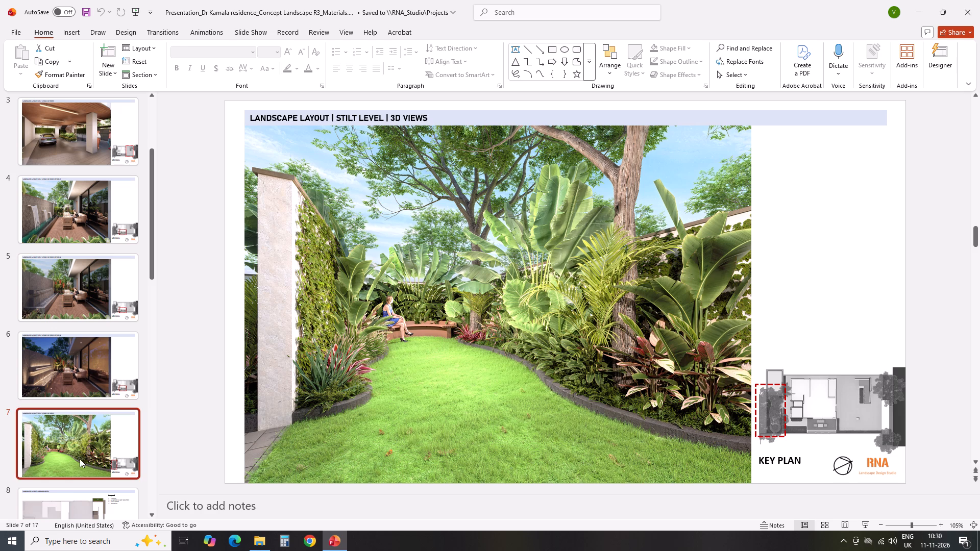
Review the ground, first and second floor layout and 3D view slides, including the second floor material callouts.
click(65, 487)
click(61, 493)
scroll(143, 394, down, 1)
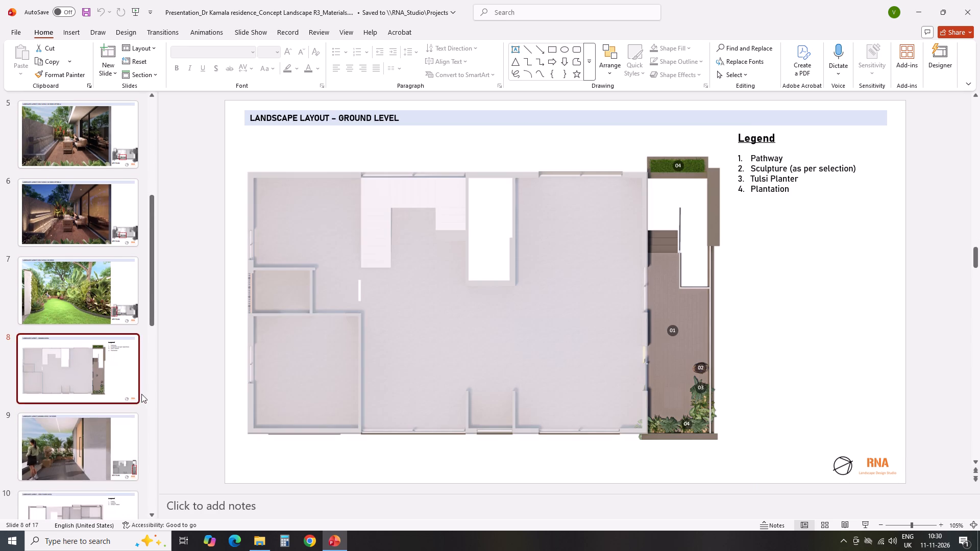
scroll(141, 394, down, 1)
click(79, 385)
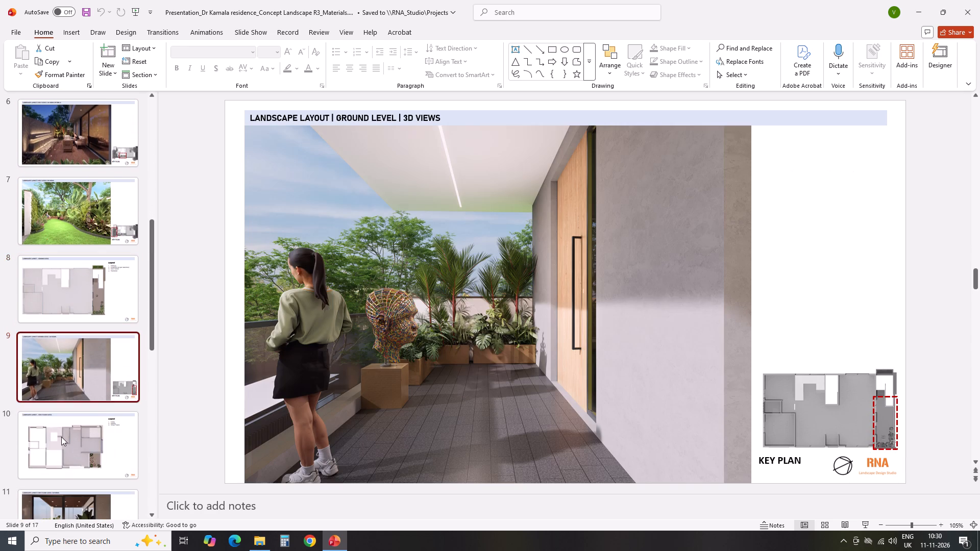
click(61, 437)
scroll(64, 478, down, 1)
click(64, 479)
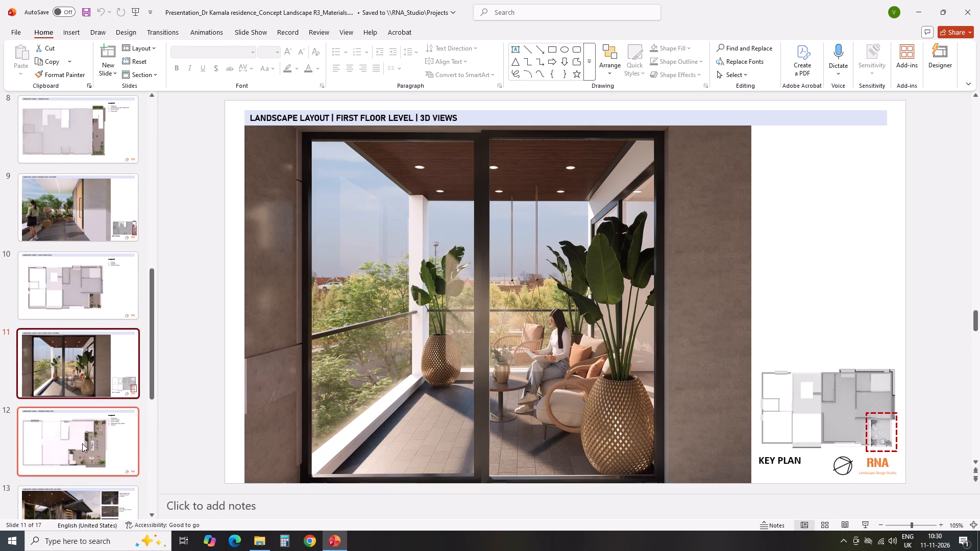
scroll(68, 432, down, 3)
click(69, 420)
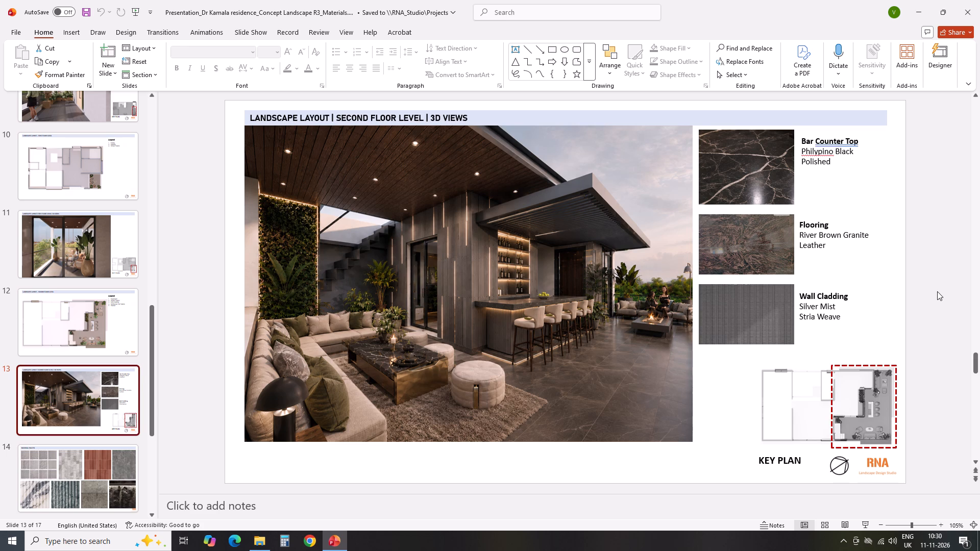
click(939, 289)
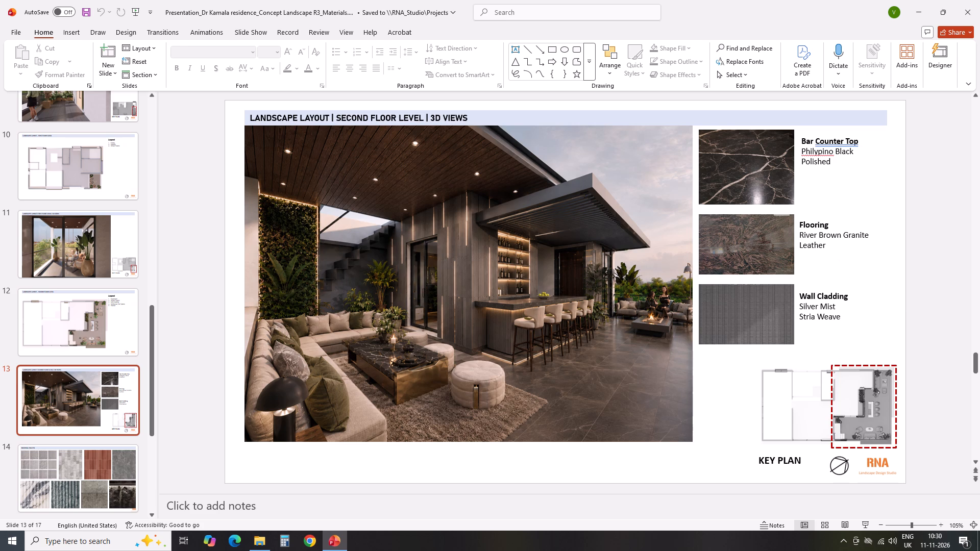
Look through the material palette, potted plants and lighting slides, and return to the first floor 3D view on slide 11.
scroll(463, 406, down, 1)
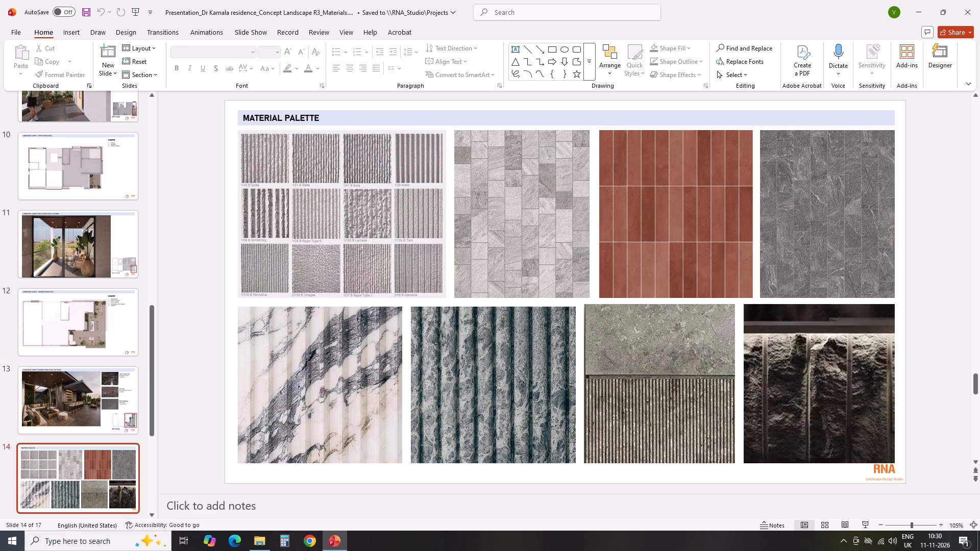
scroll(647, 358, down, 1)
scroll(600, 368, down, 1)
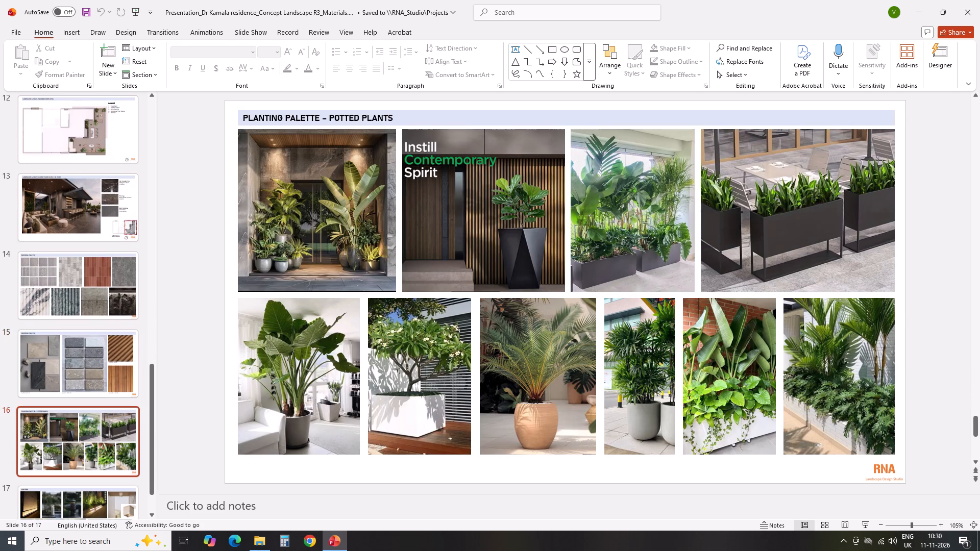
scroll(595, 361, down, 1)
scroll(600, 363, up, 1)
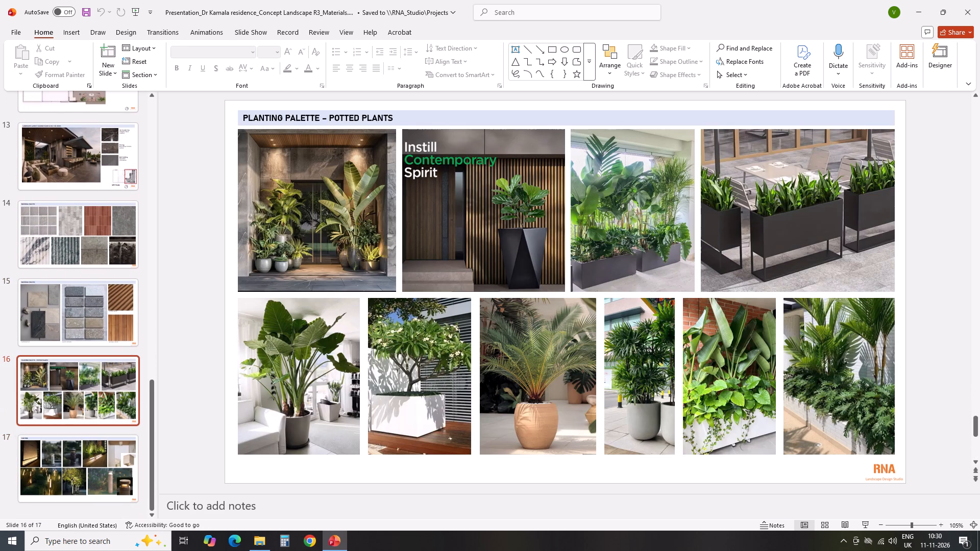
scroll(610, 370, down, 1)
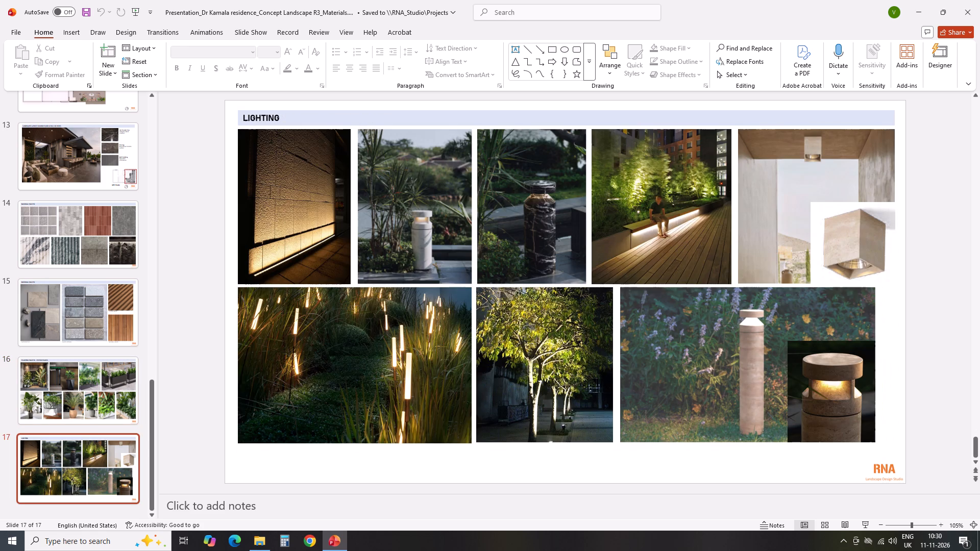
scroll(610, 370, down, 3)
scroll(530, 403, down, 2)
scroll(79, 442, up, 9)
click(86, 373)
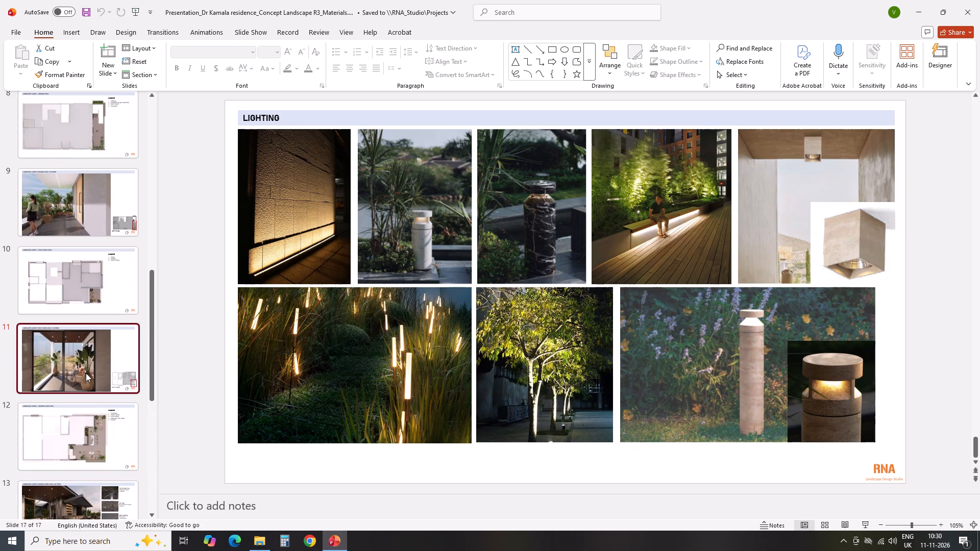
click(932, 308)
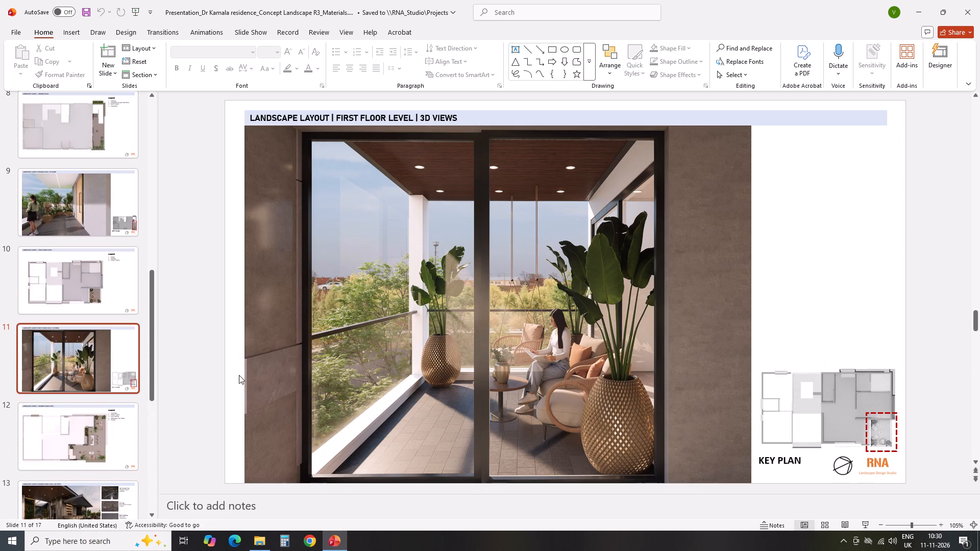
Switch to File Explorer and open Accordion _ Stone _ Textures.pdf from the Stone_Hanuman Enterprises folder in the studio's Catalogues.
click(918, 2)
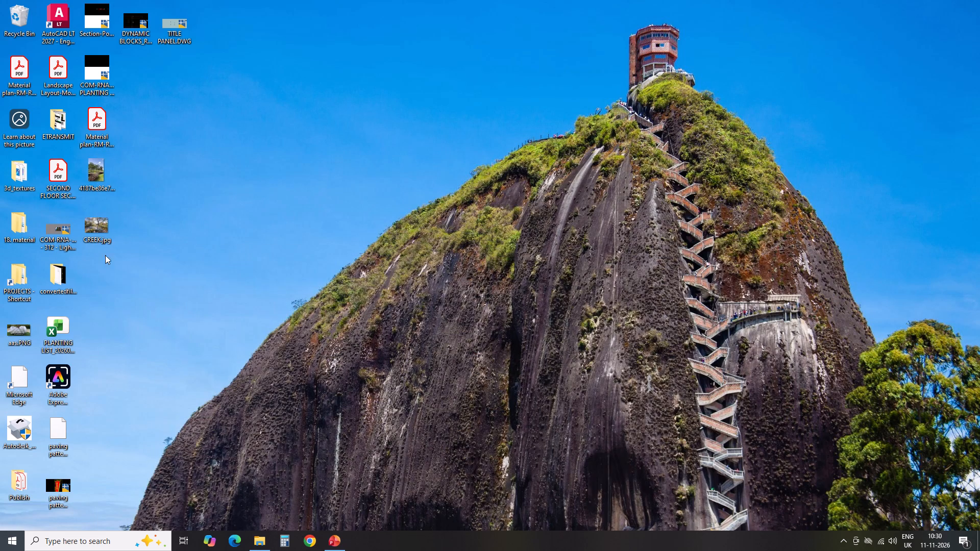
double_click(24, 271)
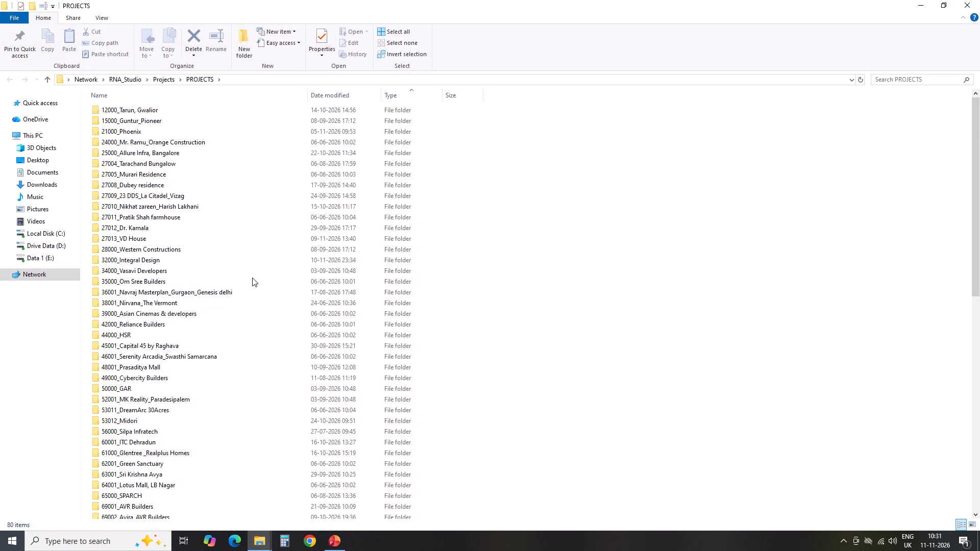
scroll(187, 375, down, 20)
scroll(187, 375, down, 6)
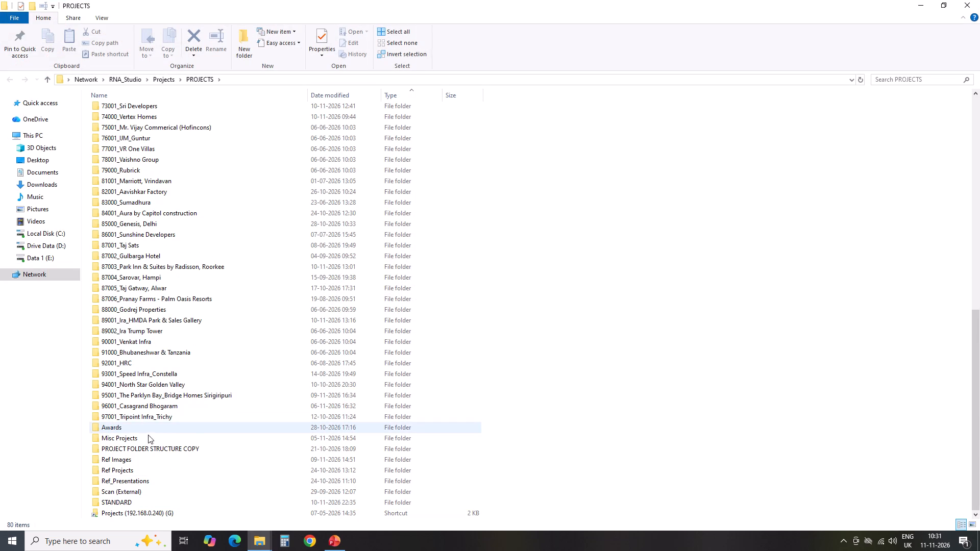
scroll(261, 366, up, 20)
scroll(261, 366, up, 4)
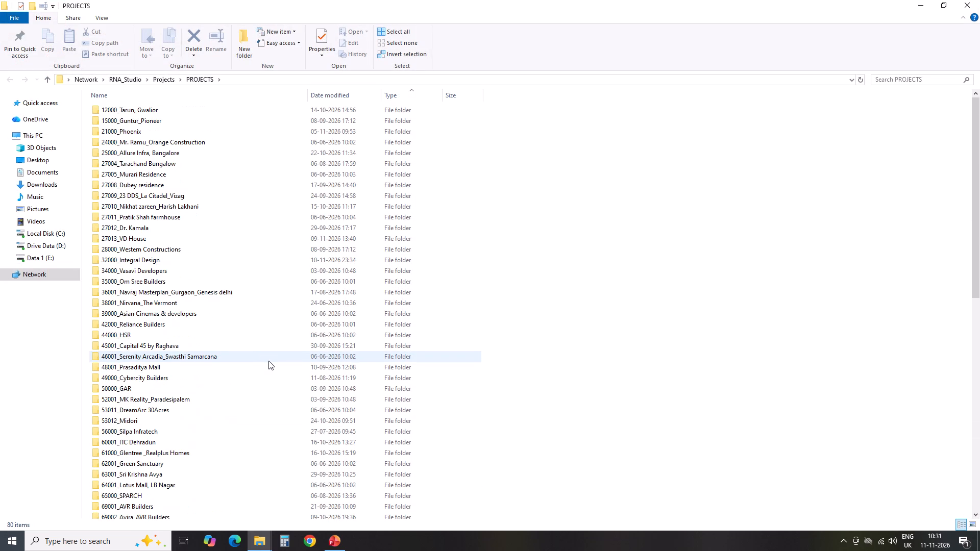
click(42, 83)
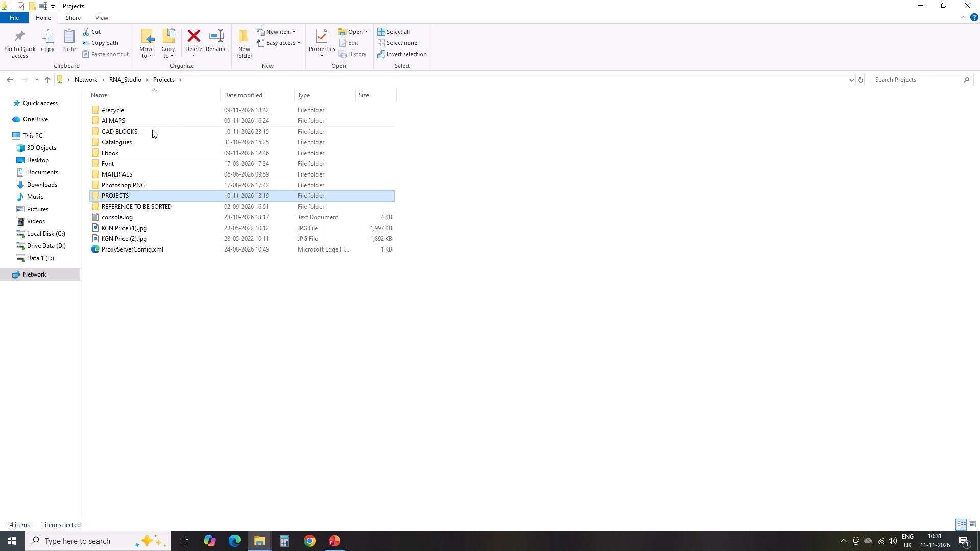
double_click(137, 138)
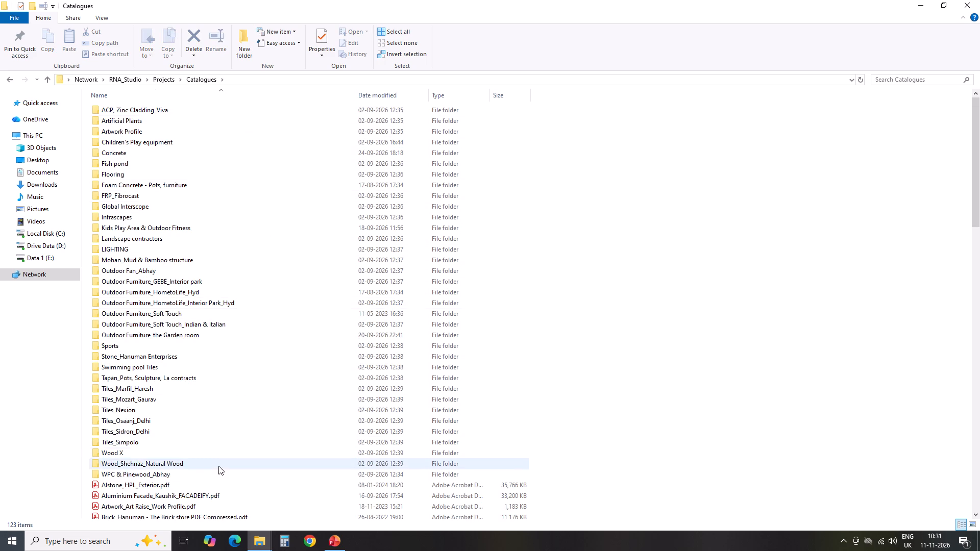
double_click(201, 352)
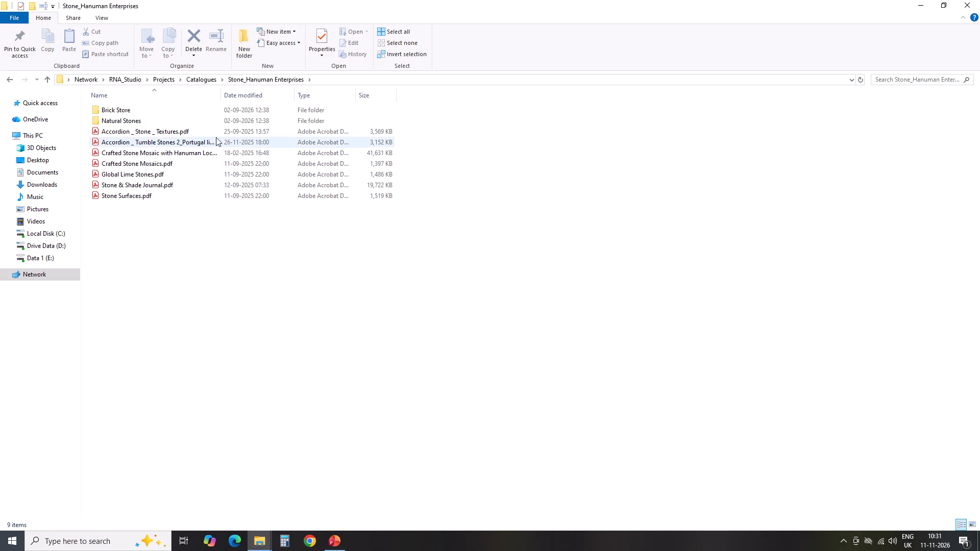
double_click(212, 128)
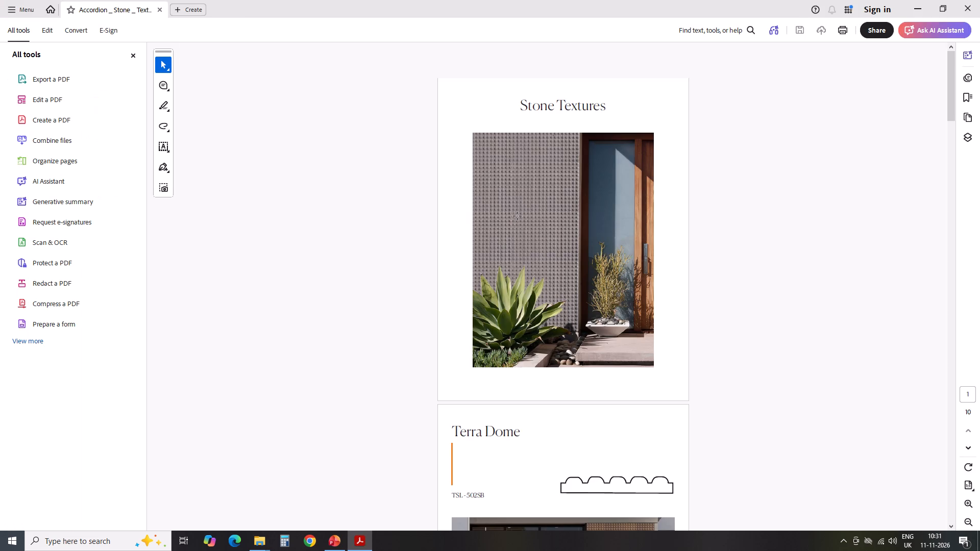
Look through the Stone Textures catalogue's textured panel designs and material possibilities, and close it at the end.
scroll(651, 284, down, 14)
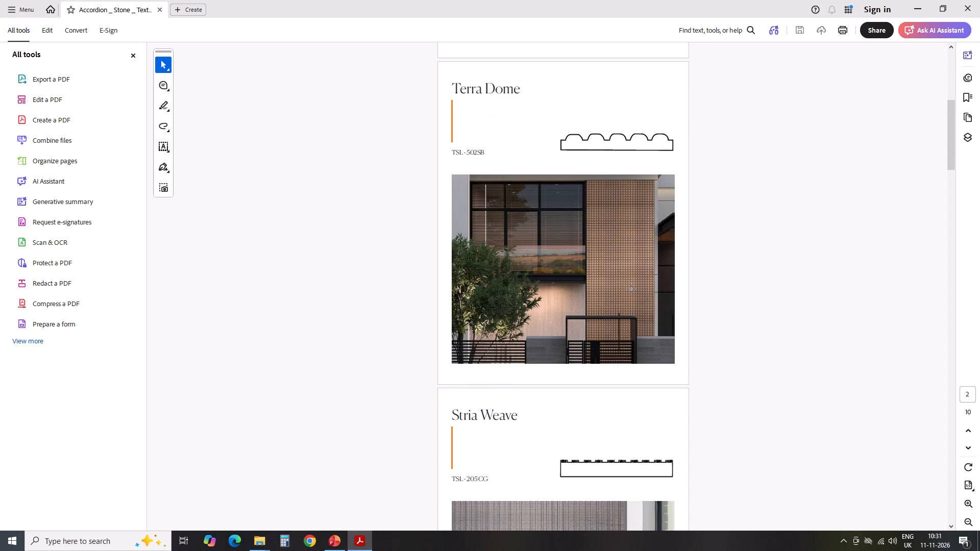
scroll(632, 288, down, 3)
scroll(678, 288, down, 19)
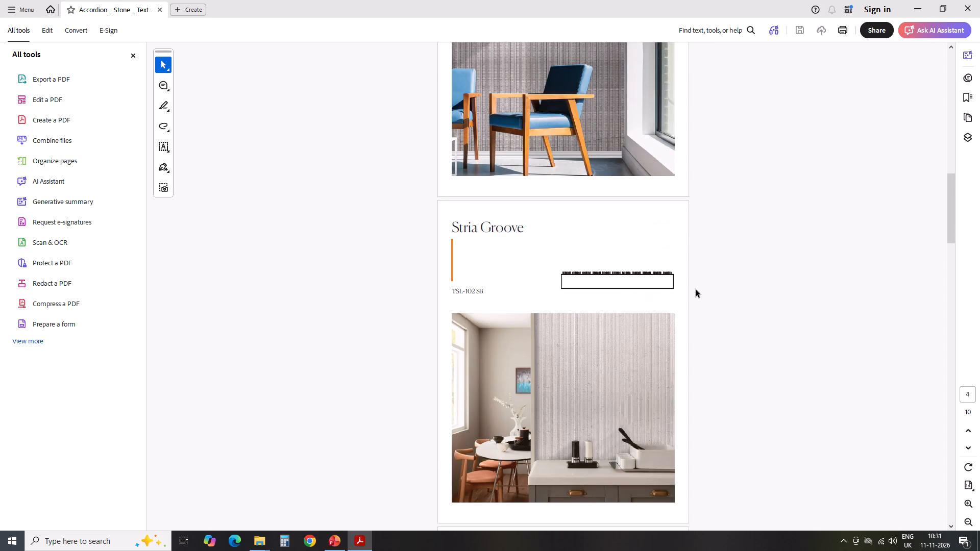
scroll(696, 290, down, 20)
scroll(700, 290, down, 5)
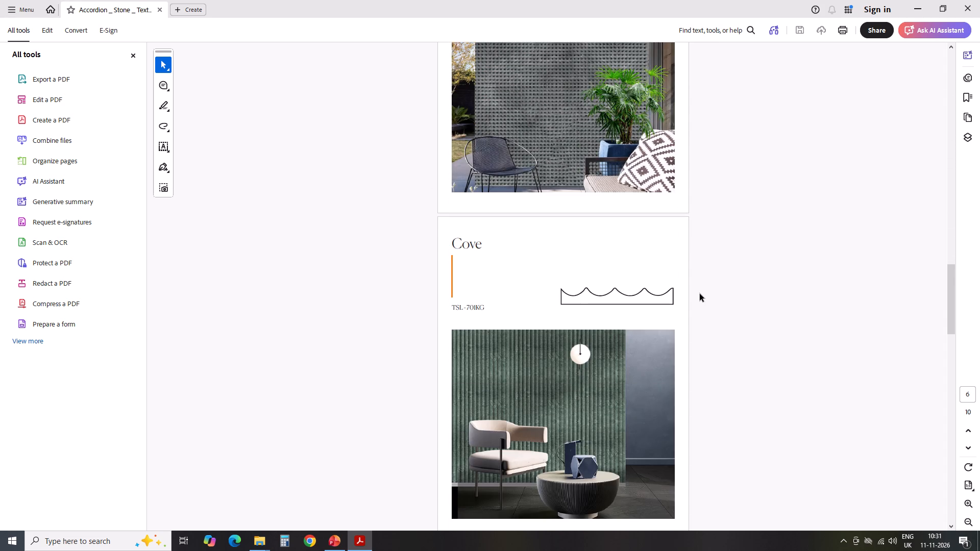
scroll(700, 294, down, 18)
scroll(701, 293, down, 4)
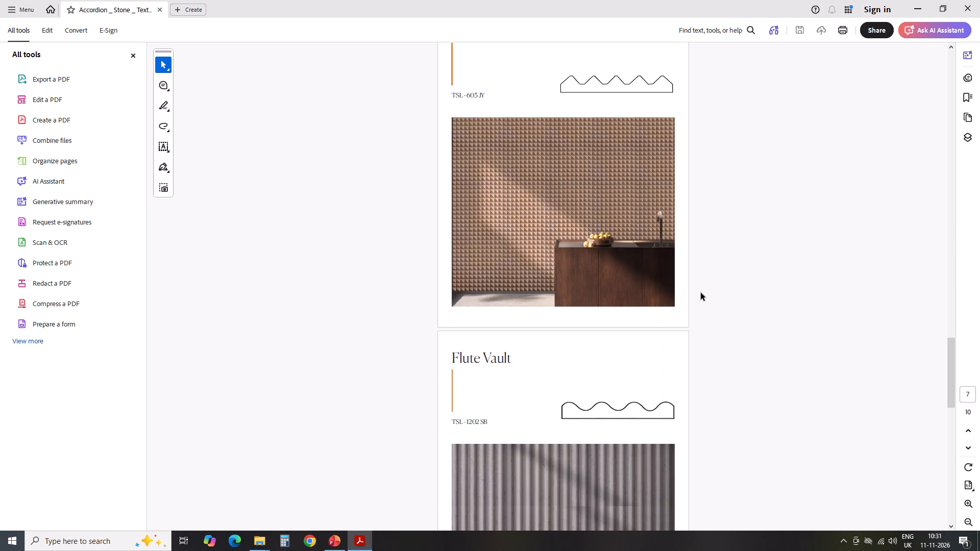
scroll(701, 293, down, 18)
scroll(699, 292, down, 8)
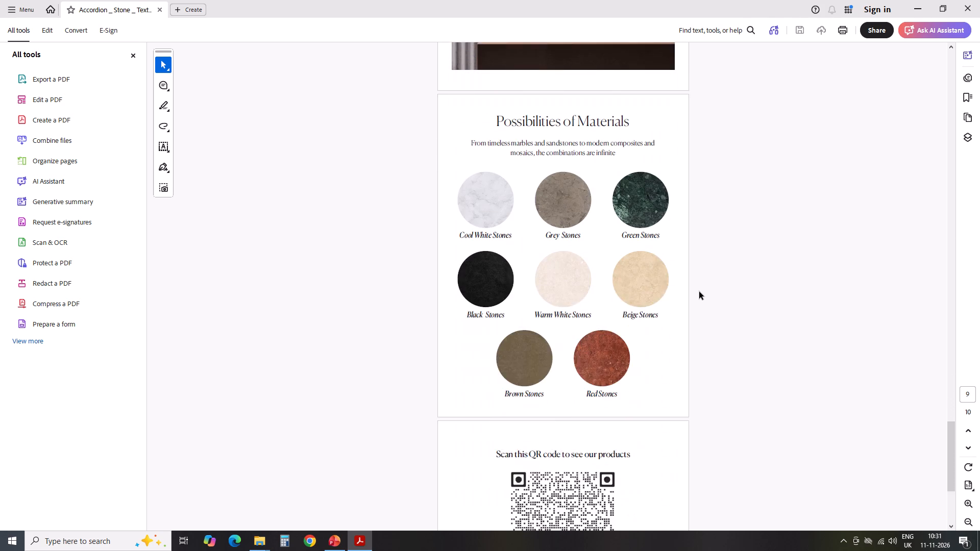
scroll(699, 292, down, 14)
click(979, 0)
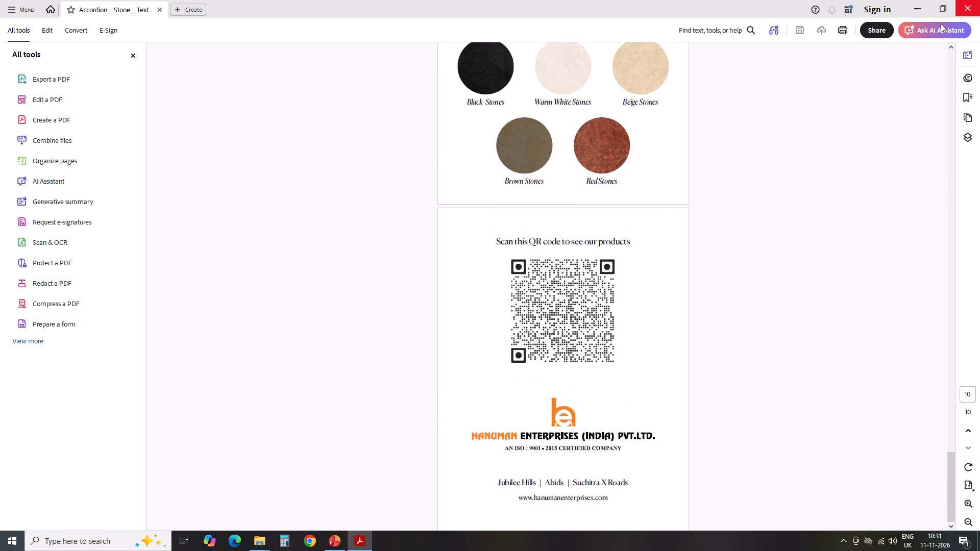
Open the Accordion _ Tumble Stones 2 catalogue, look through its stone types, brick formats and laying patterns, and close it.
double_click(134, 144)
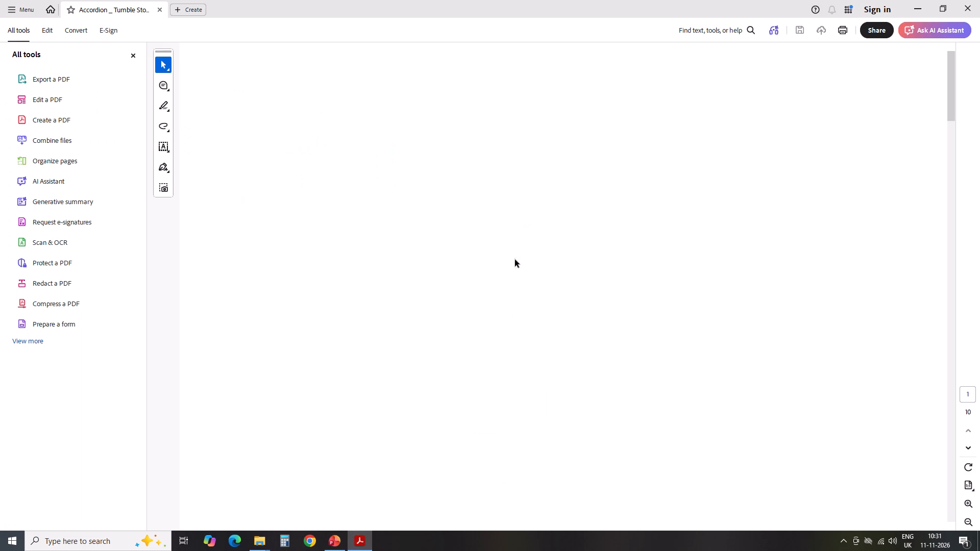
scroll(653, 246, down, 16)
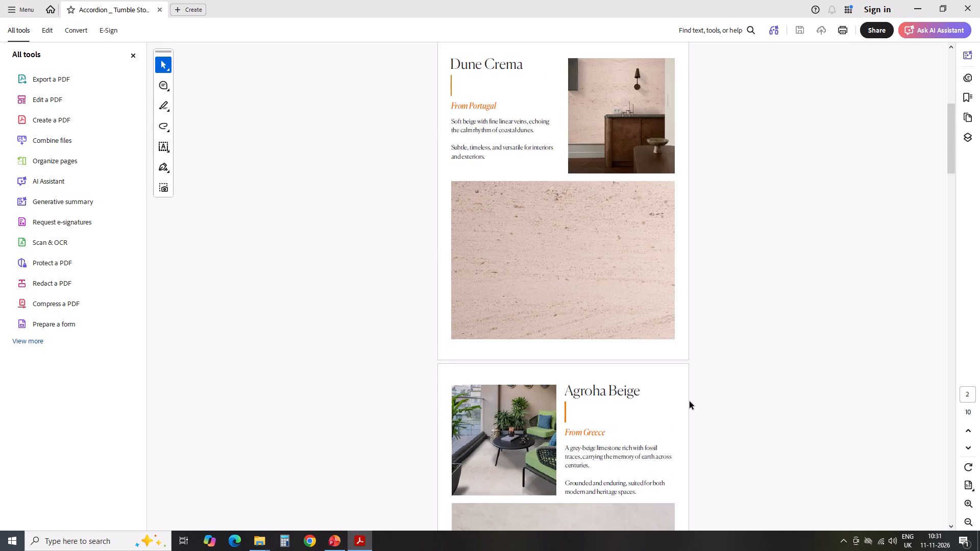
scroll(690, 402, down, 20)
scroll(690, 402, down, 15)
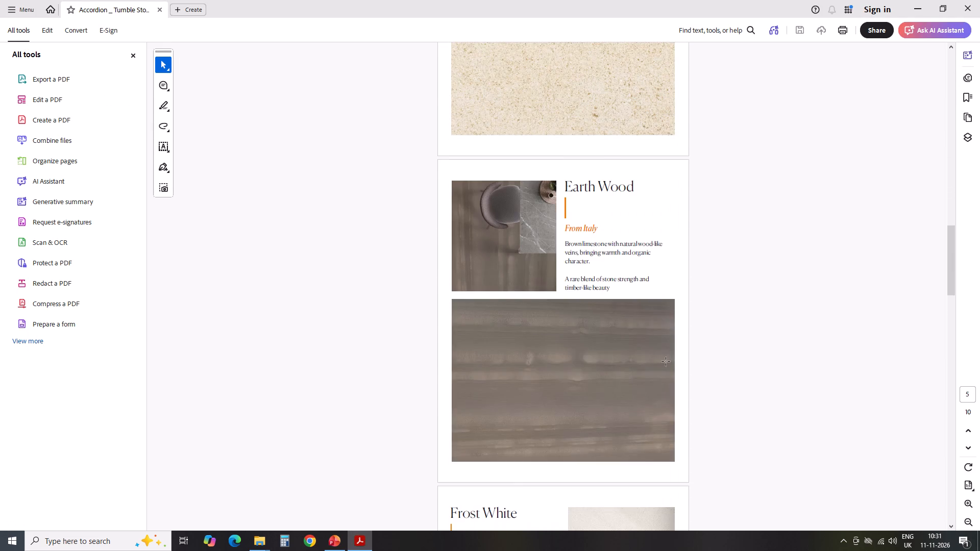
scroll(666, 362, down, 16)
scroll(650, 372, down, 11)
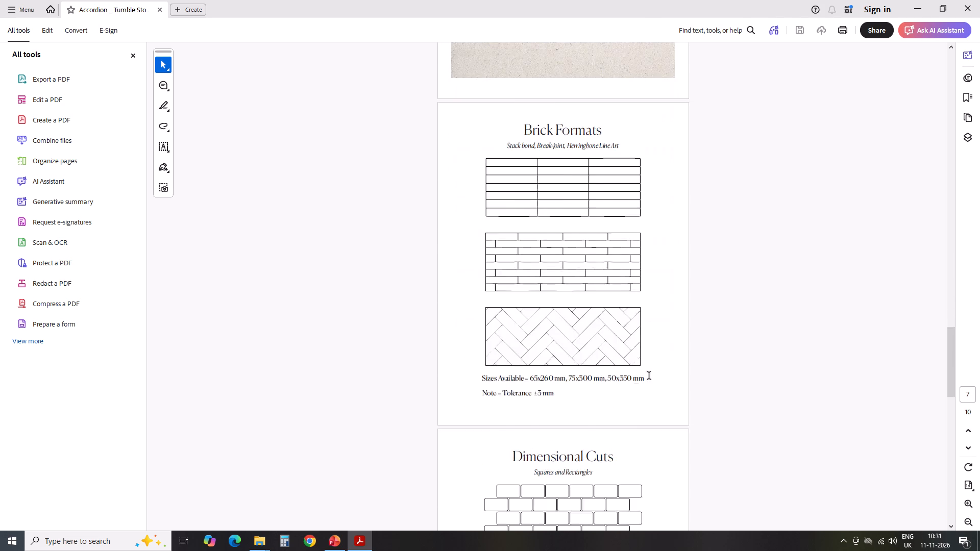
scroll(649, 376, down, 18)
scroll(632, 391, down, 12)
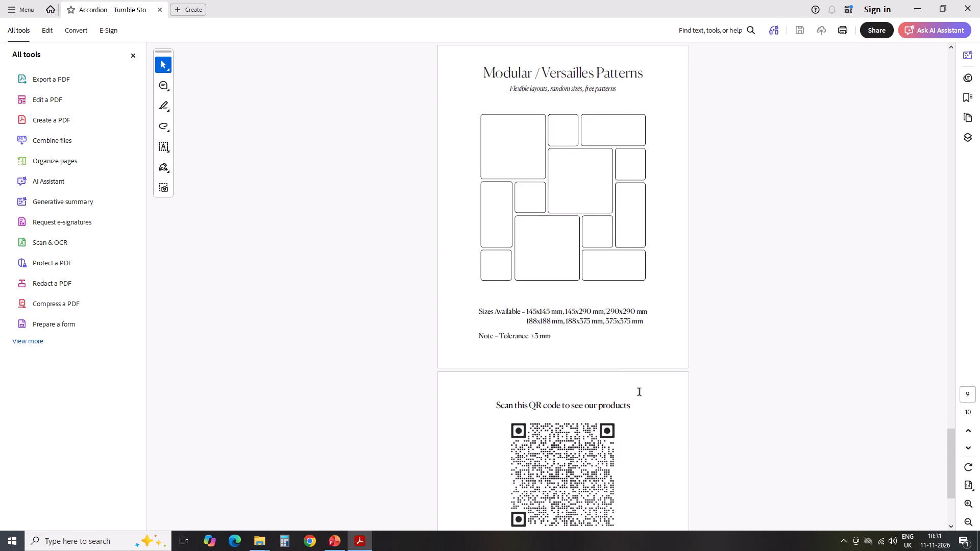
scroll(640, 393, down, 12)
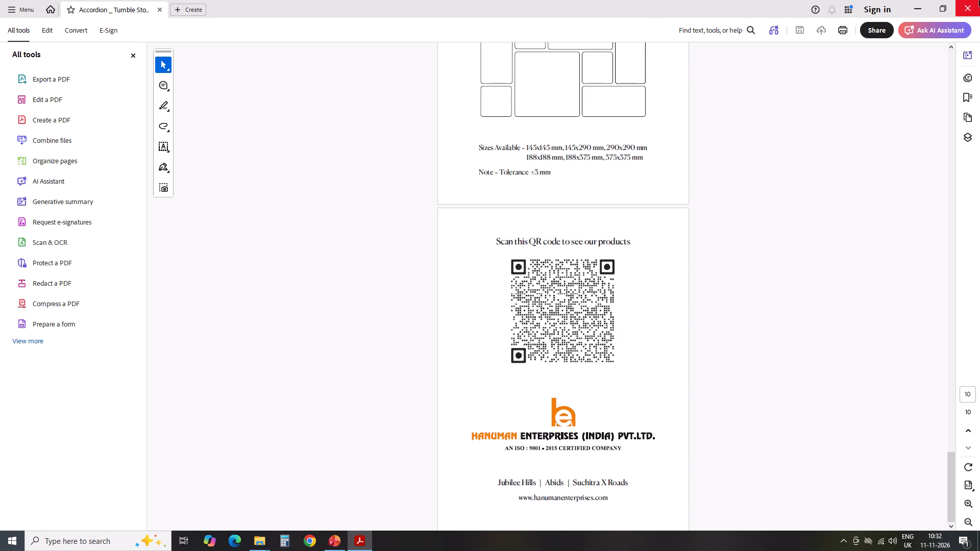
click(979, 0)
Open the Crafted Stone Mosaic with Hanuman catalogue and examine the Tessora mosaic designs up to the Aethera pages.
click(397, 303)
double_click(203, 153)
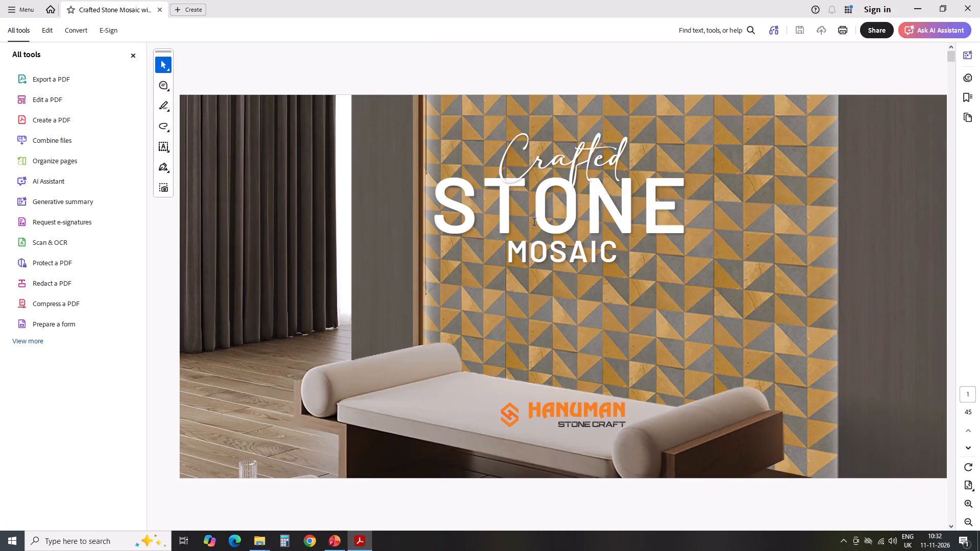
scroll(524, 243, down, 3)
scroll(497, 236, up, 2)
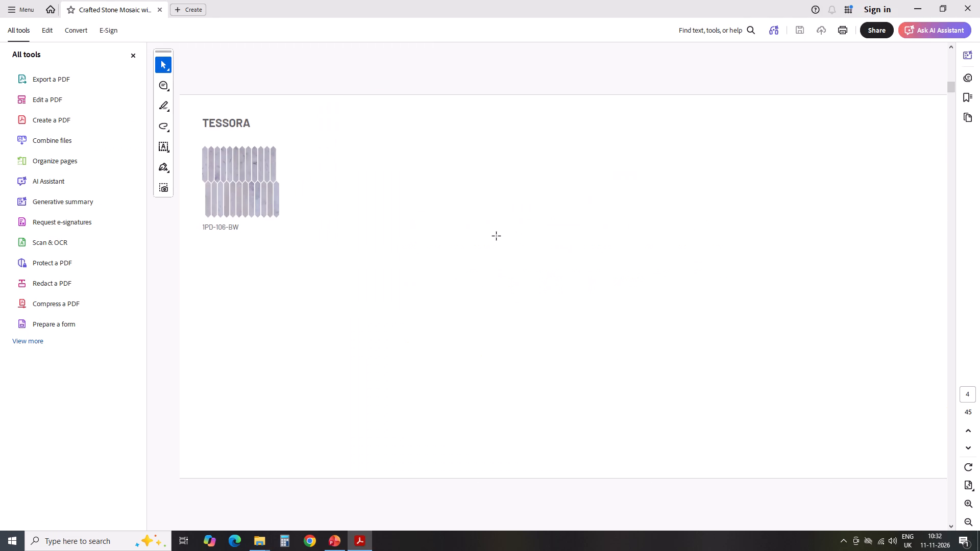
scroll(497, 236, up, 3)
scroll(497, 236, down, 5)
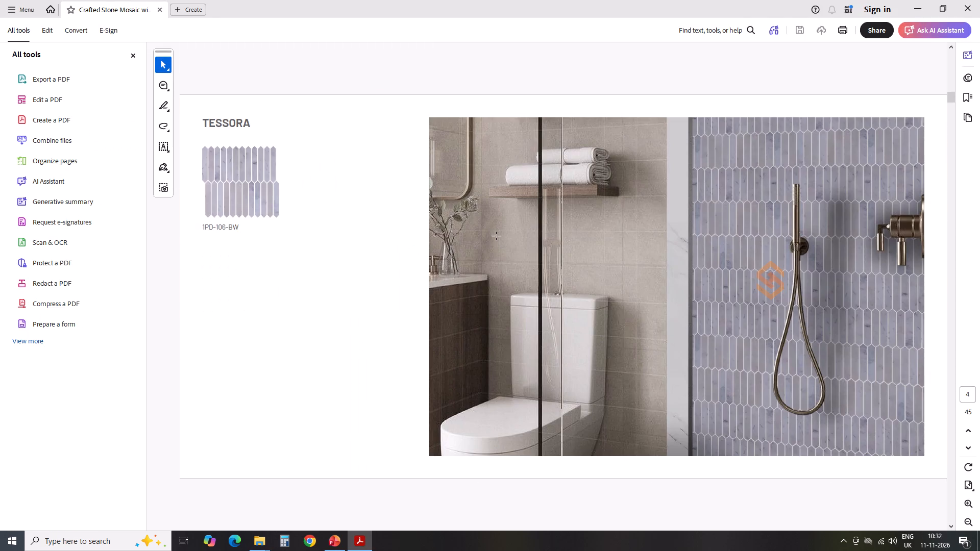
scroll(355, 232, down, 4)
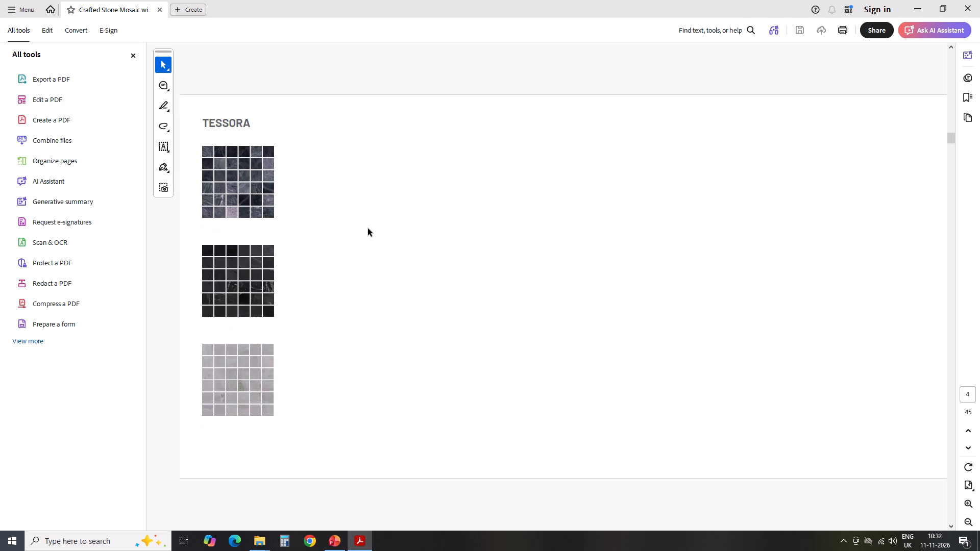
scroll(368, 229, down, 5)
scroll(409, 226, down, 3)
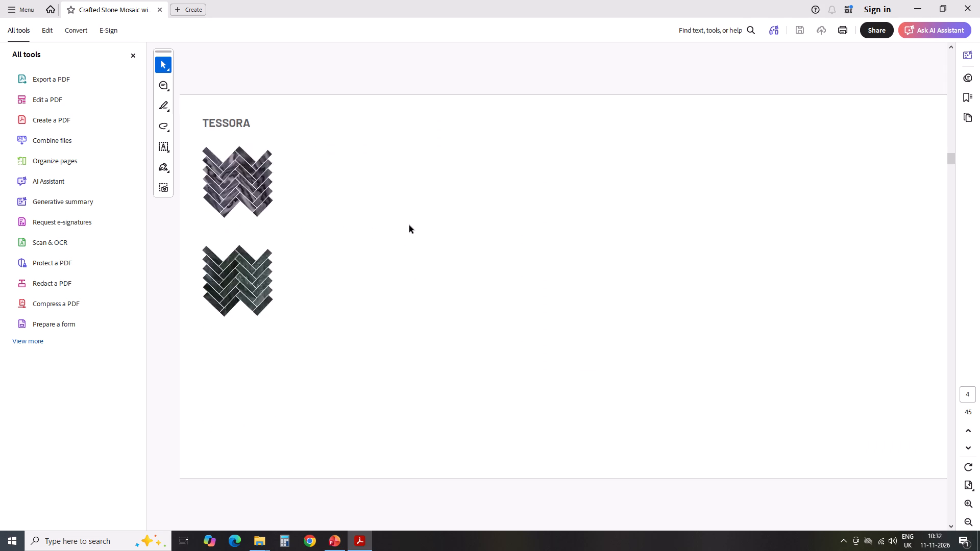
scroll(409, 226, down, 5)
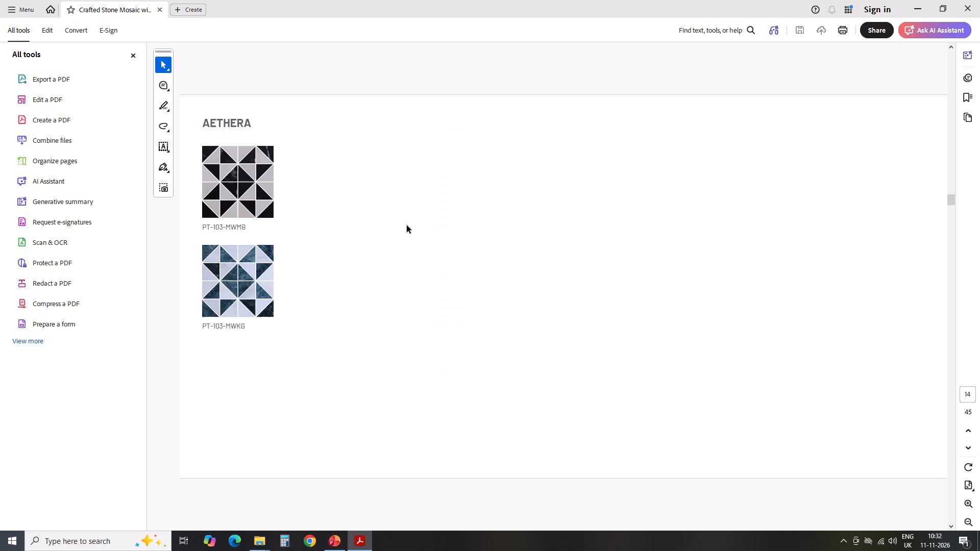
Examine the remaining Aethera designs and the Verterra mosaics up to page 38, and close the catalogue.
scroll(405, 227, down, 13)
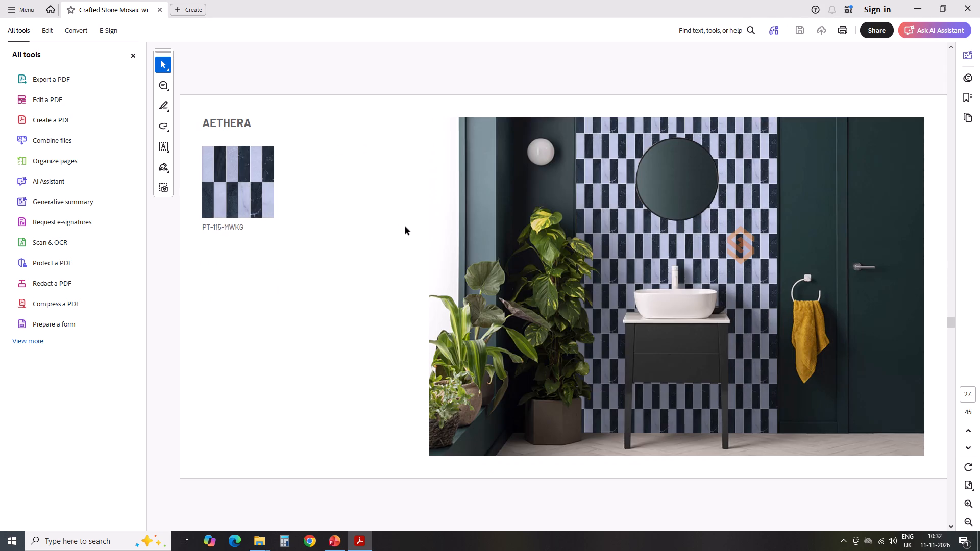
scroll(405, 227, down, 7)
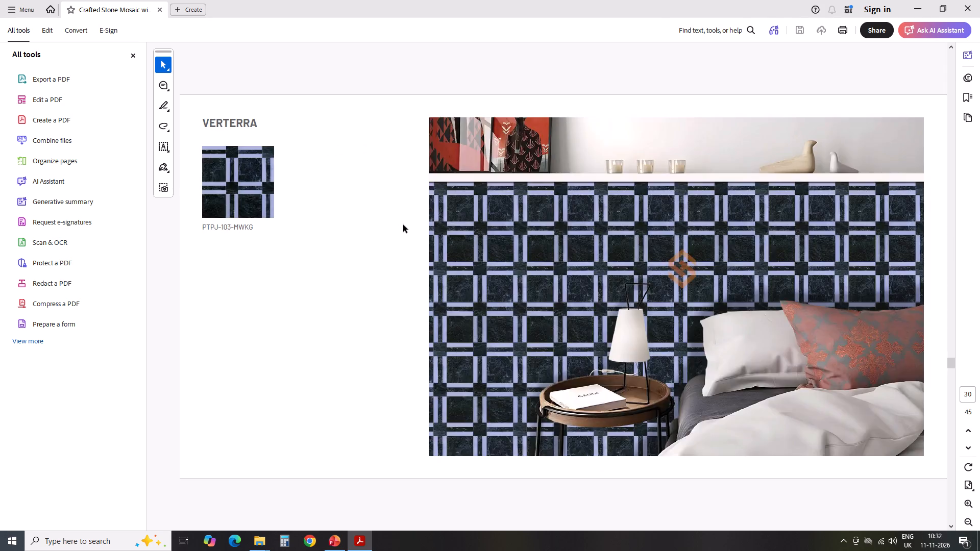
scroll(403, 225, down, 9)
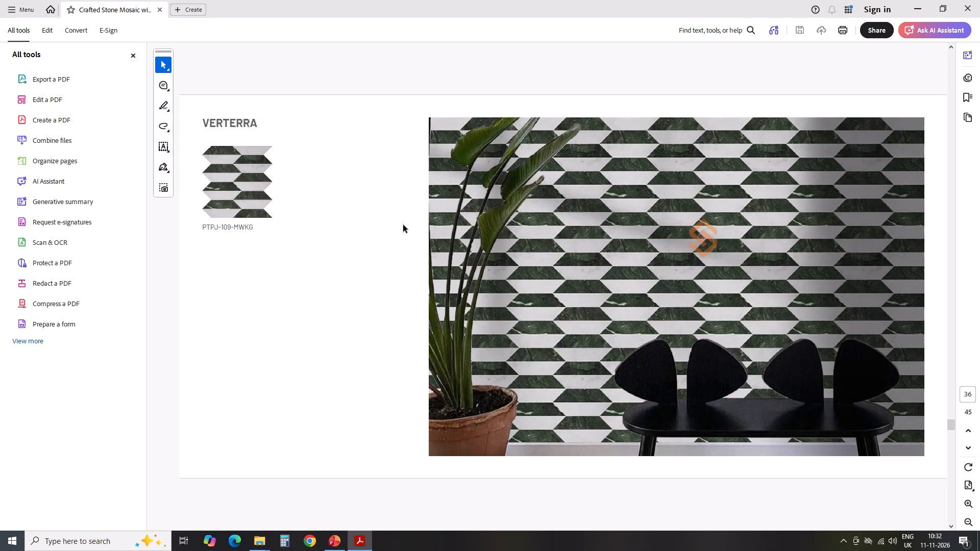
scroll(403, 225, down, 4)
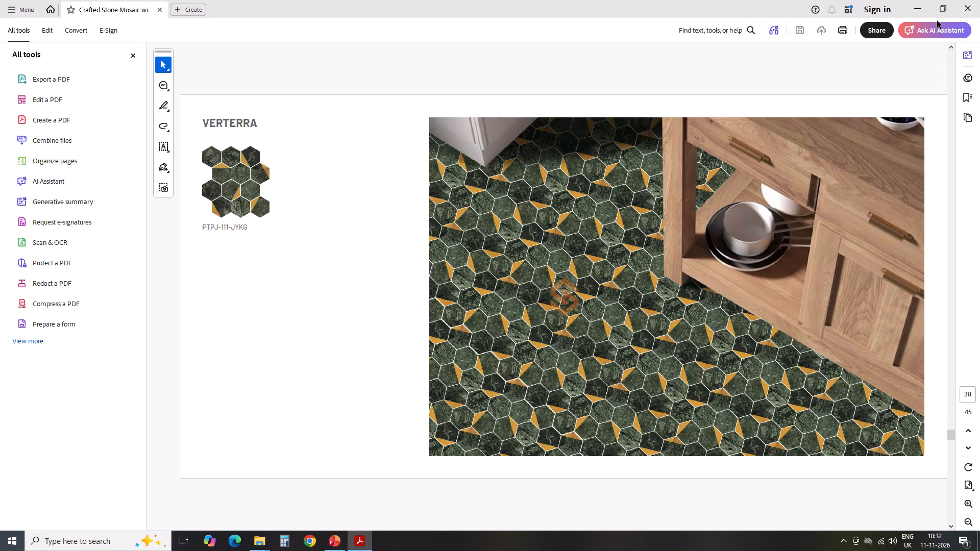
click(979, 4)
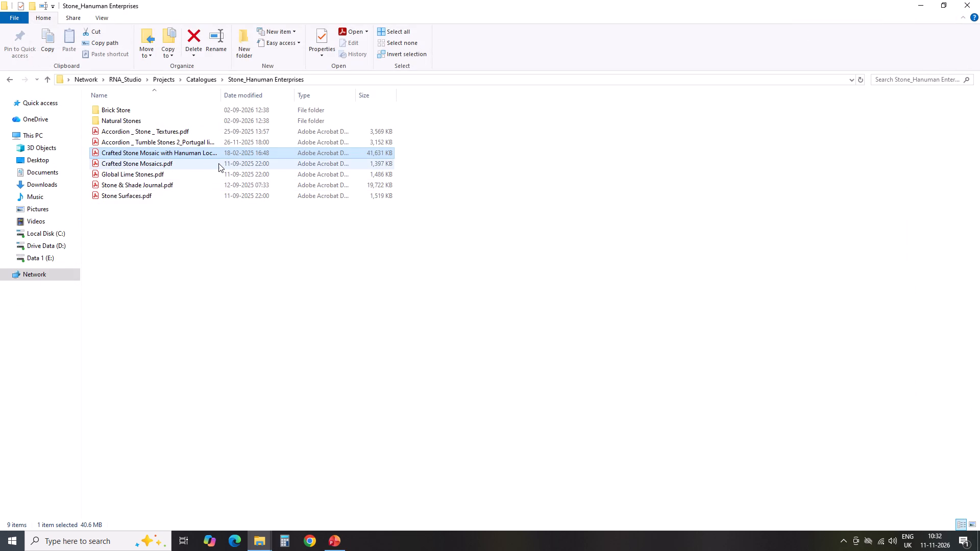
Open Crafted Stone Mosaics.pdf, look through its Verterra, Tessora and Nova mosaic pages, and close it.
double_click(218, 163)
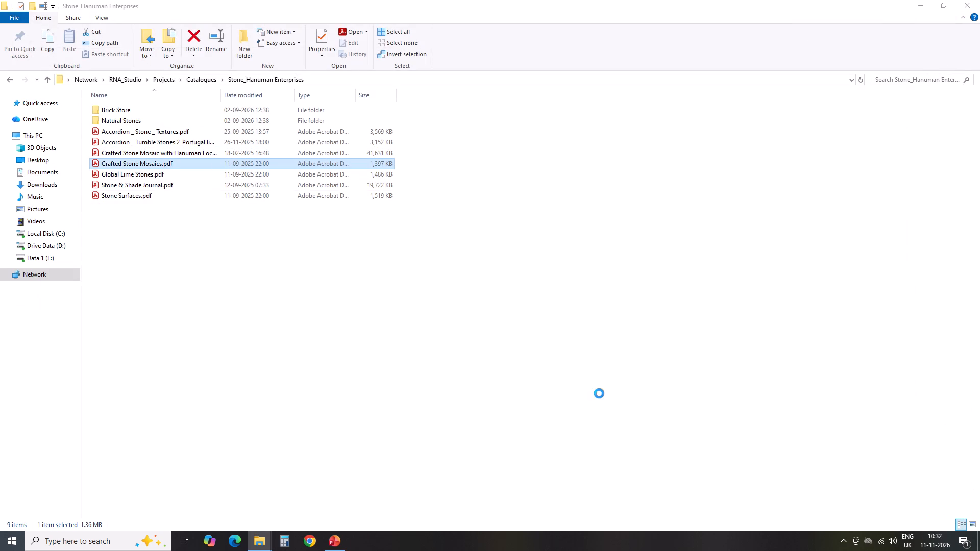
scroll(436, 357, down, 15)
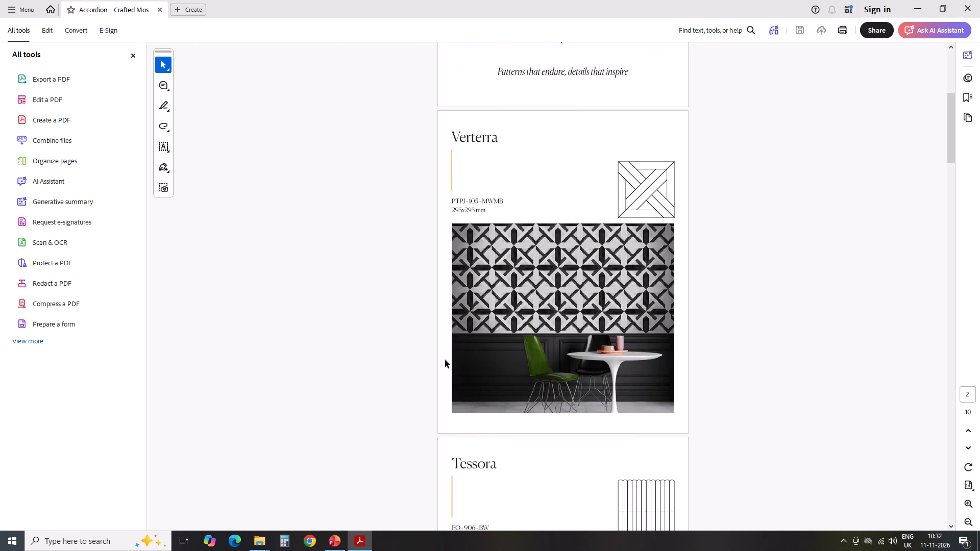
scroll(445, 360, down, 20)
scroll(445, 360, down, 14)
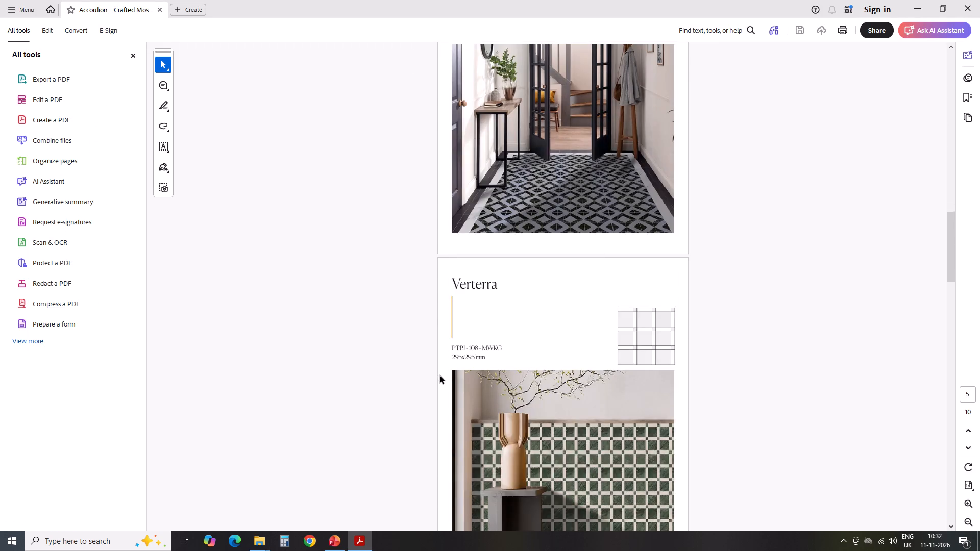
scroll(440, 376, down, 10)
scroll(505, 389, down, 6)
click(979, 0)
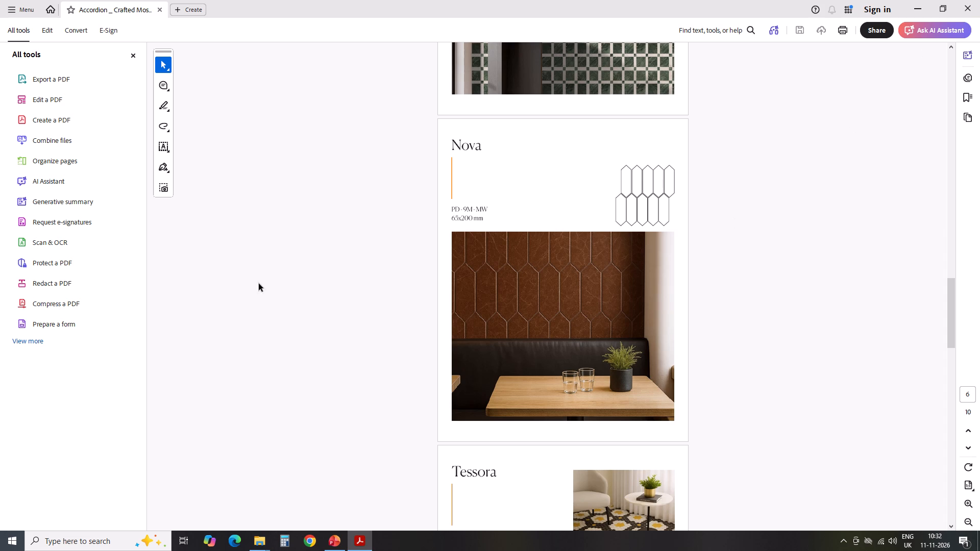
click(957, 9)
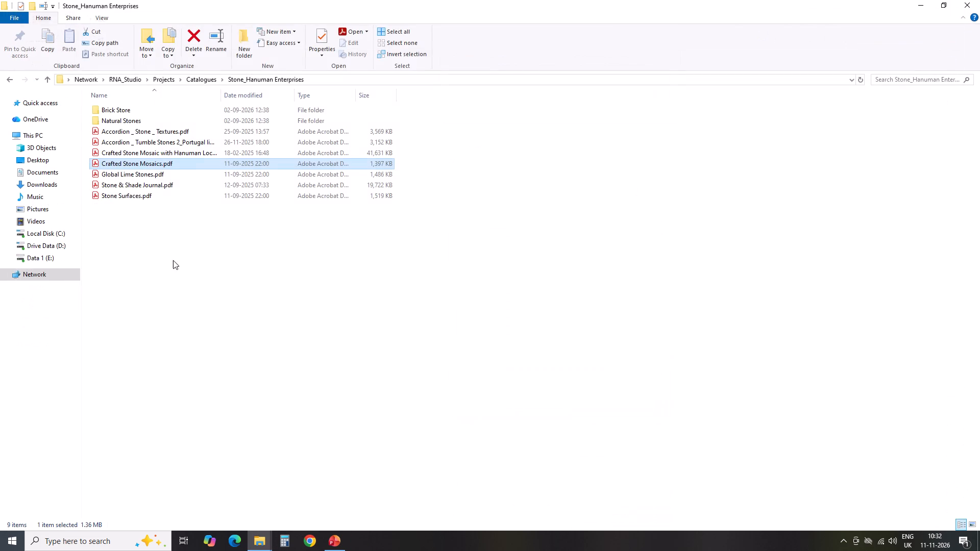
Open Stone Surfaces.pdf, look through its textured surfaces and material possibilities to the last page, and close it.
click(282, 230)
double_click(160, 190)
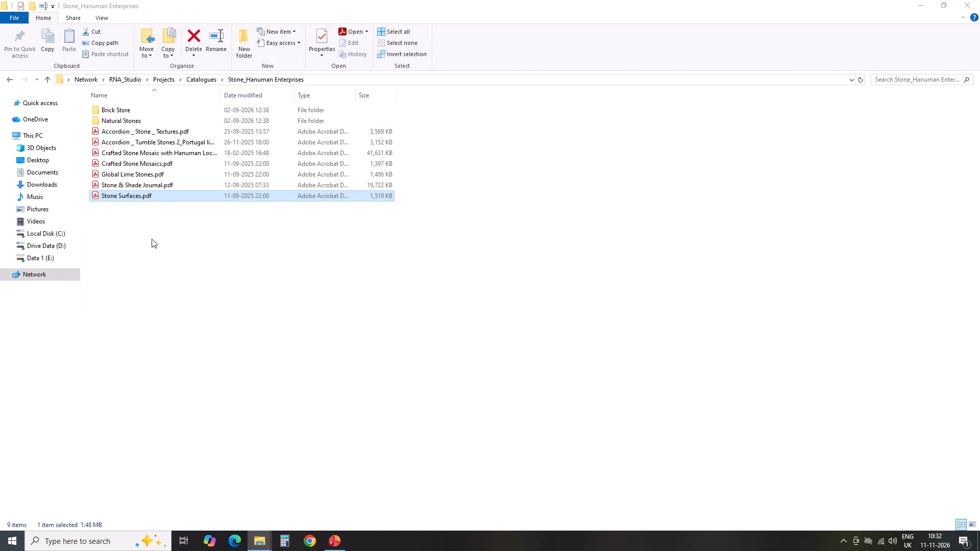
scroll(443, 390, down, 6)
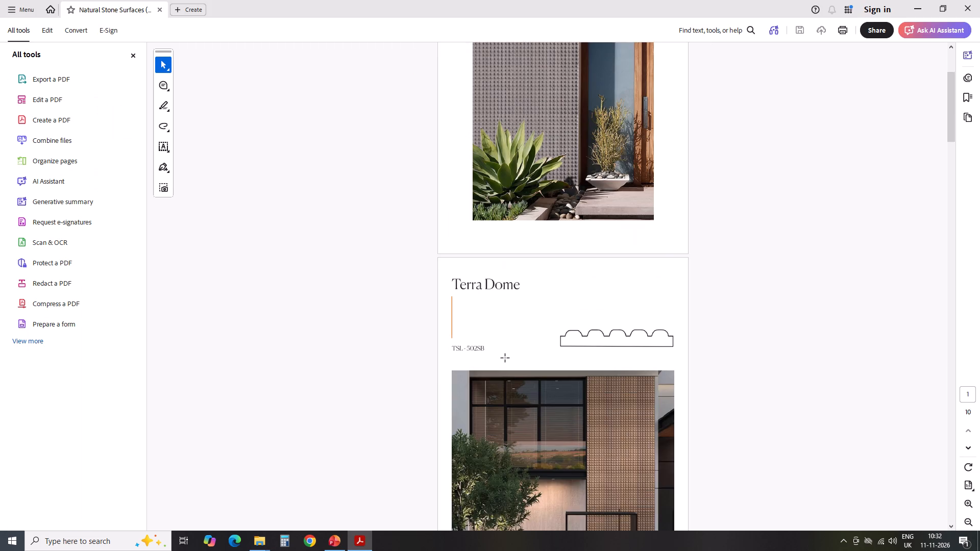
scroll(505, 358, down, 20)
scroll(505, 358, down, 14)
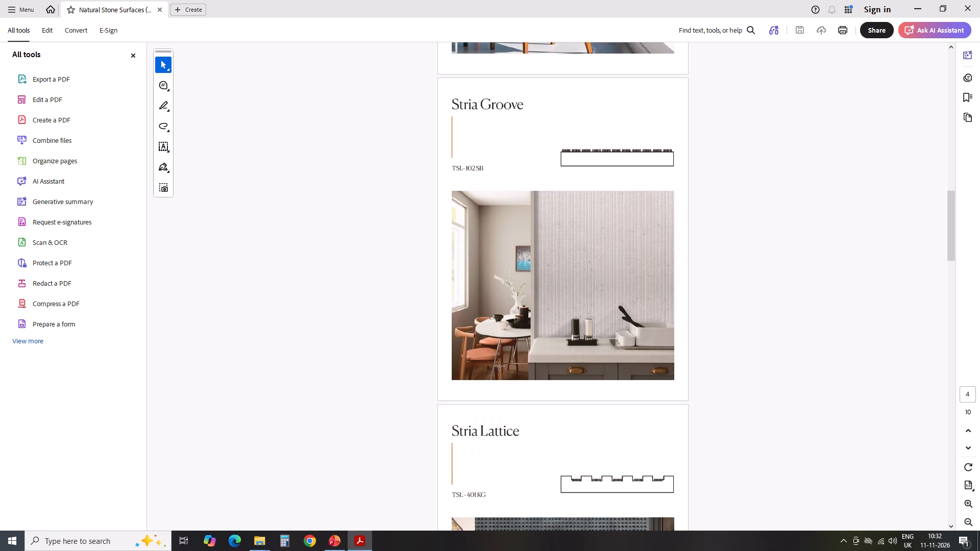
scroll(500, 366, down, 12)
scroll(495, 365, down, 19)
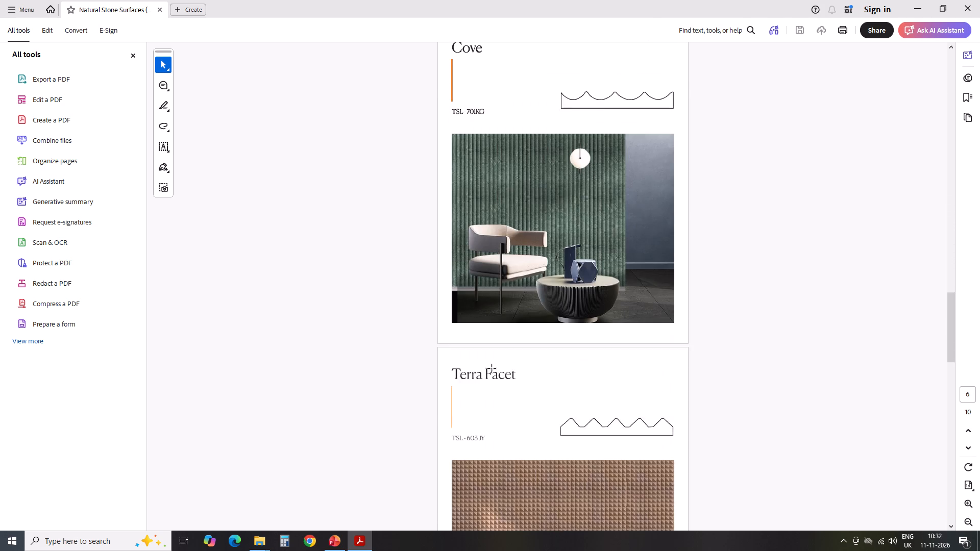
scroll(492, 369, down, 16)
scroll(568, 367, down, 10)
scroll(706, 337, down, 3)
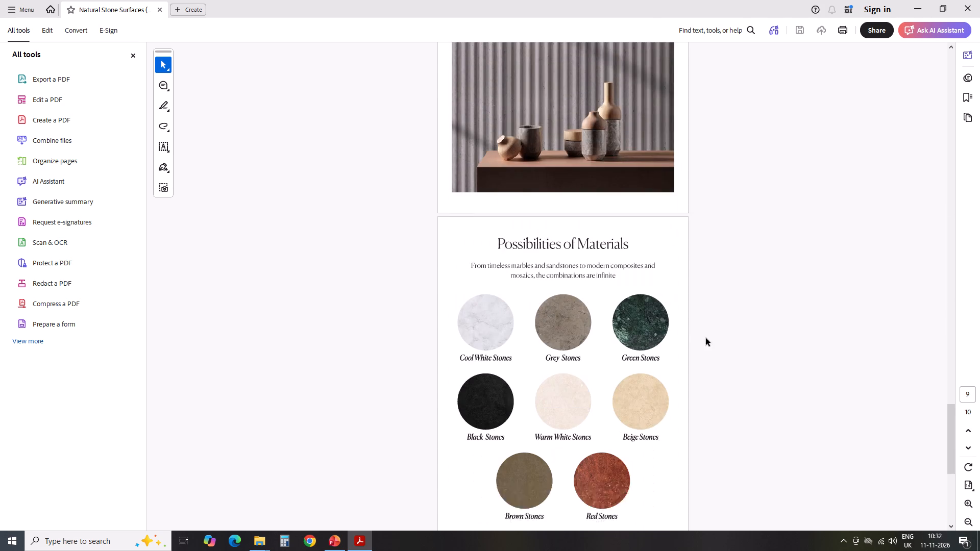
scroll(706, 338, down, 2)
scroll(664, 339, down, 16)
click(979, 0)
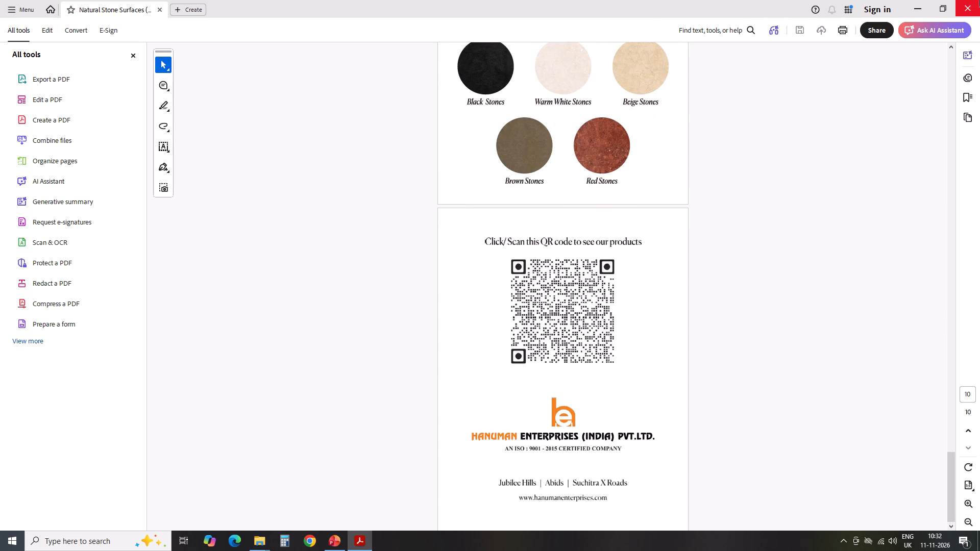
drag(979, 0, 976, 5)
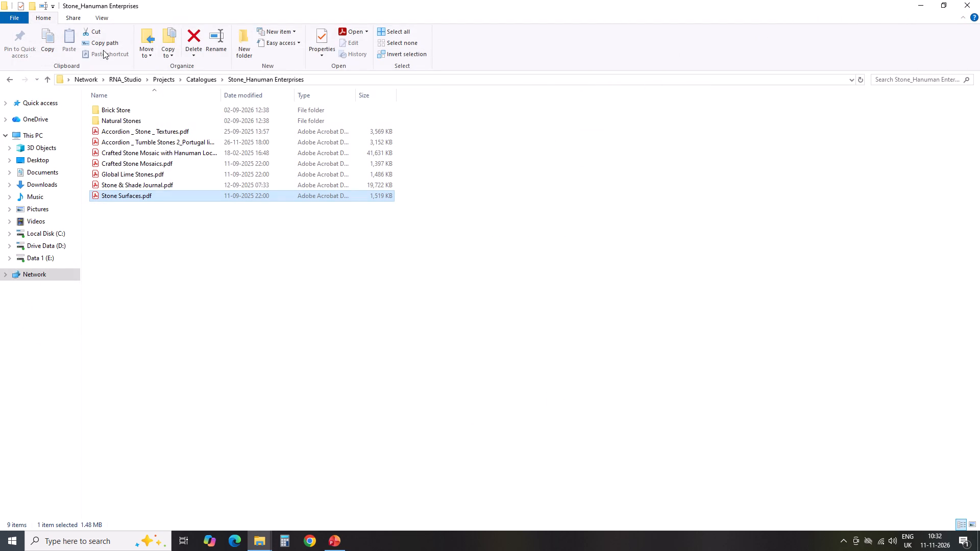
Return to the parent Catalogues folder and look through its folders and PDFs for further stone catalogues.
click(42, 80)
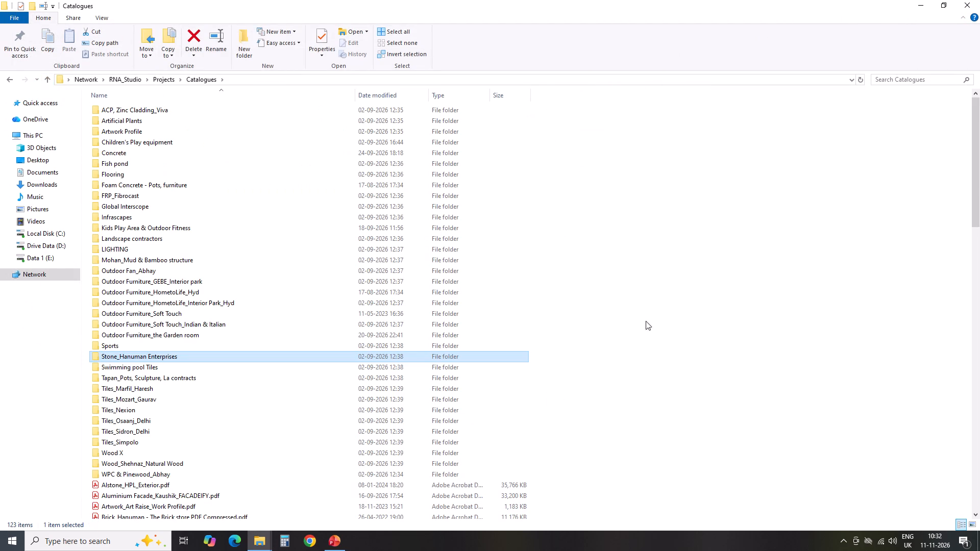
click(722, 279)
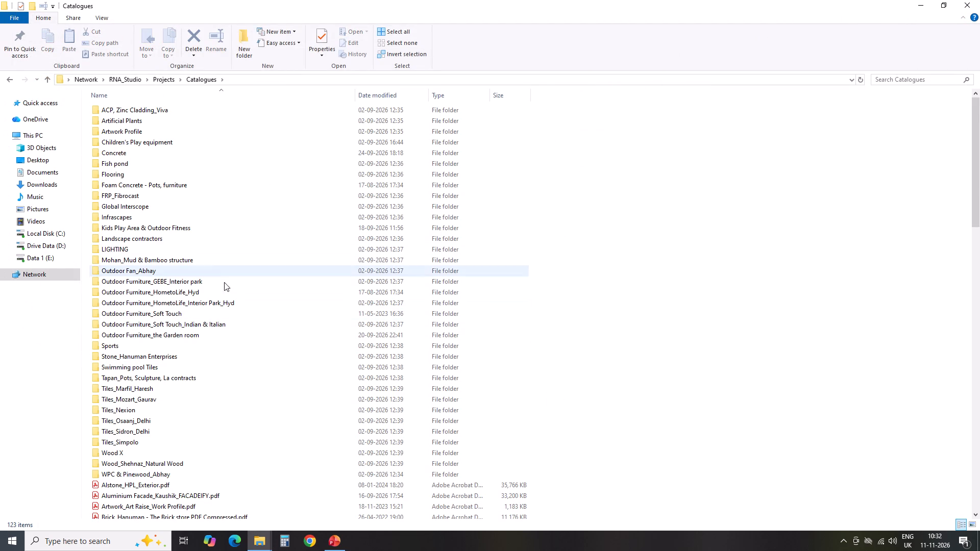
scroll(160, 420, down, 3)
scroll(215, 448, down, 3)
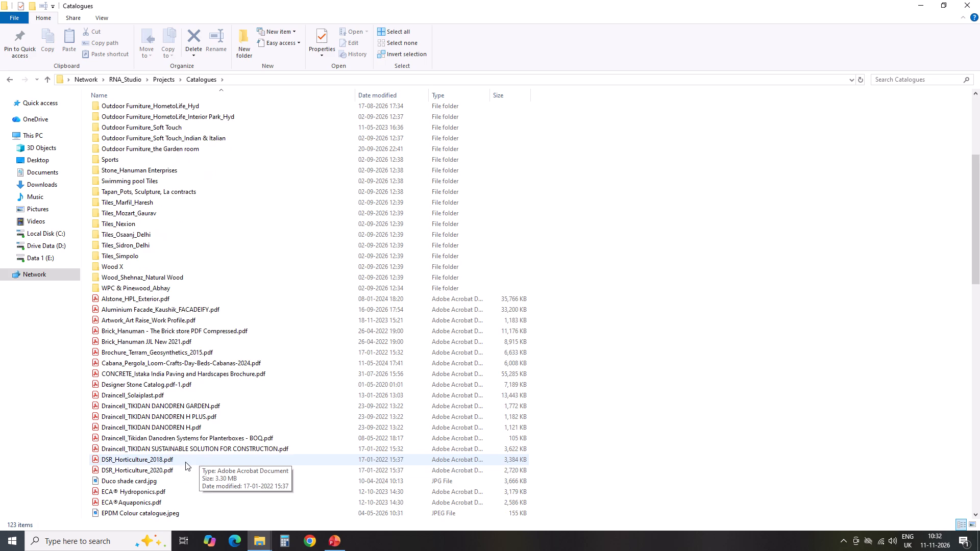
scroll(182, 464, down, 1)
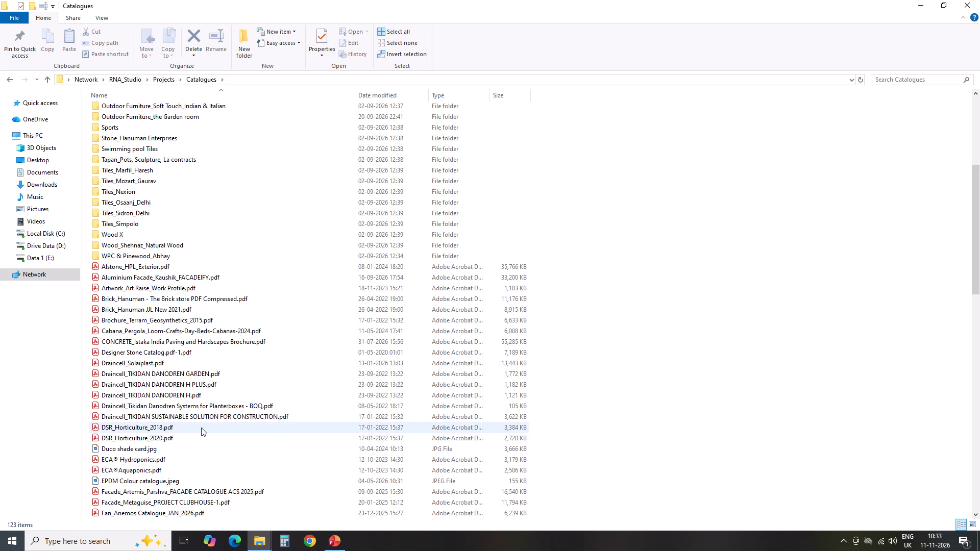
scroll(219, 419, down, 2)
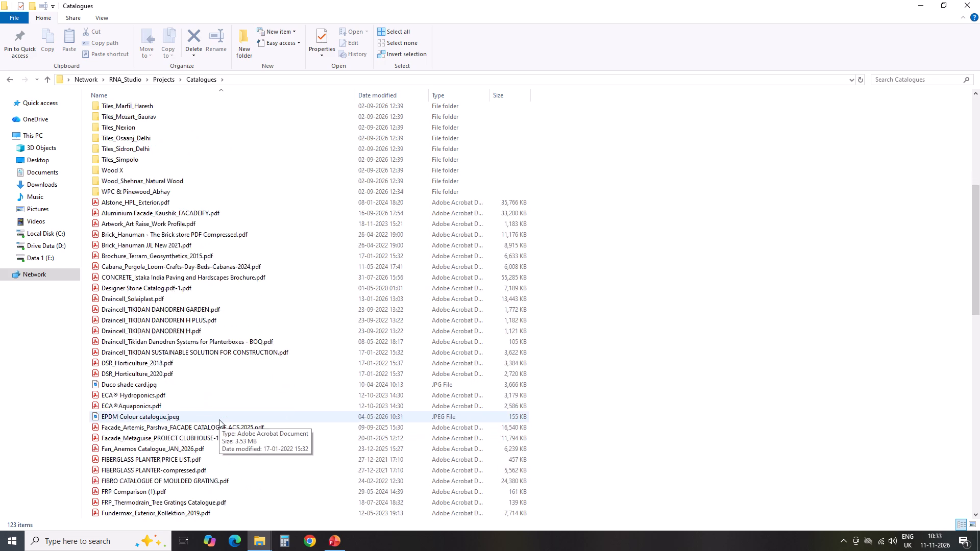
scroll(219, 419, down, 3)
scroll(236, 475, down, 8)
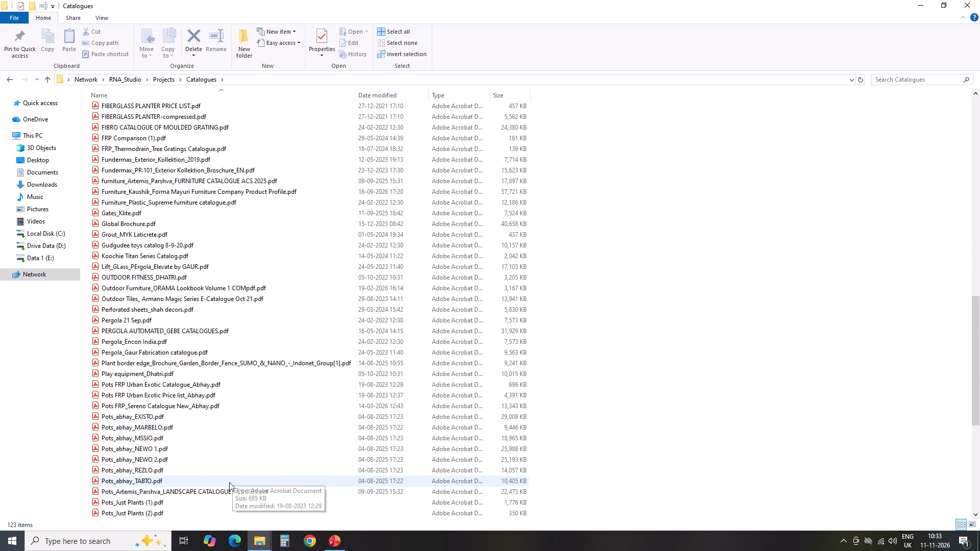
scroll(228, 482, down, 19)
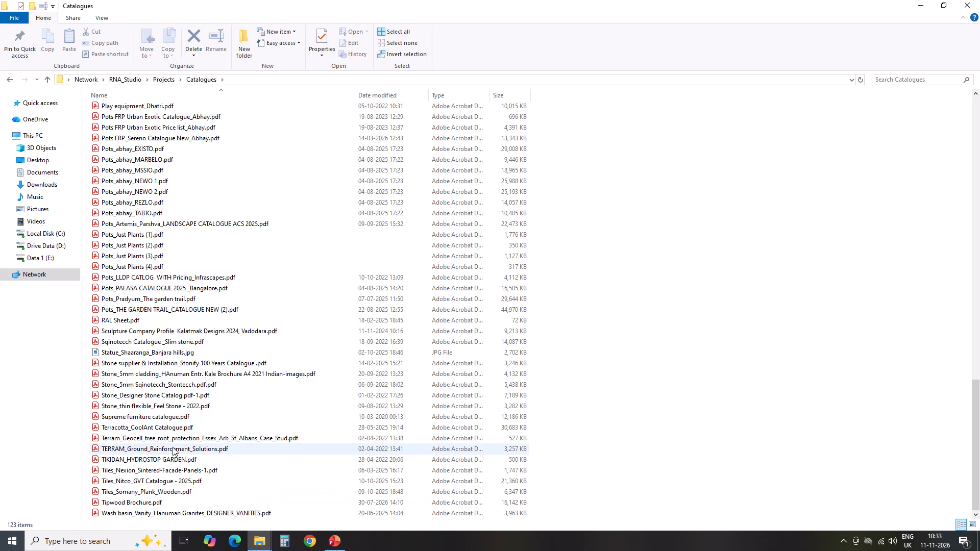
Open Stone_Designer Stone Catalog.pdf-1.pdf and examine the black granite and hydro-finish stones up to page 14.
double_click(180, 398)
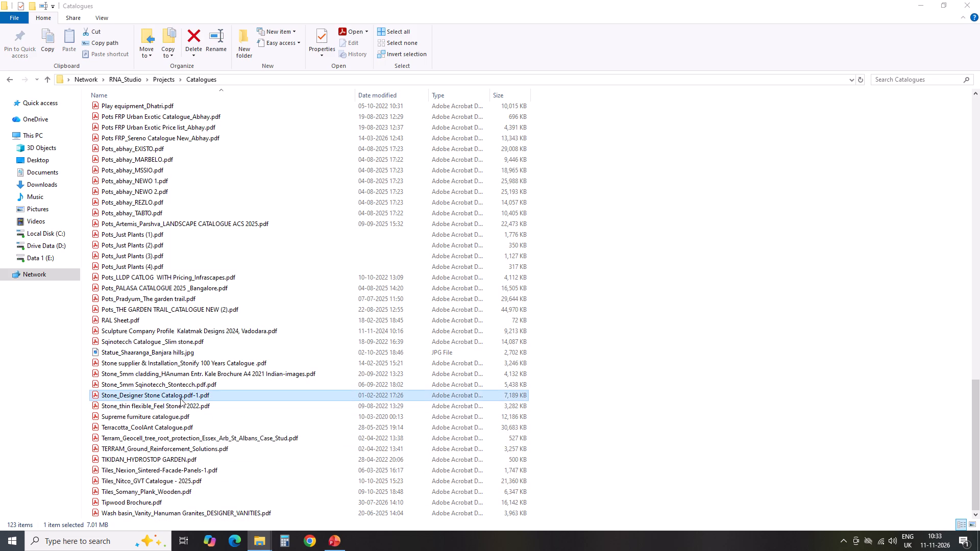
scroll(790, 331, down, 5)
scroll(715, 340, up, 3)
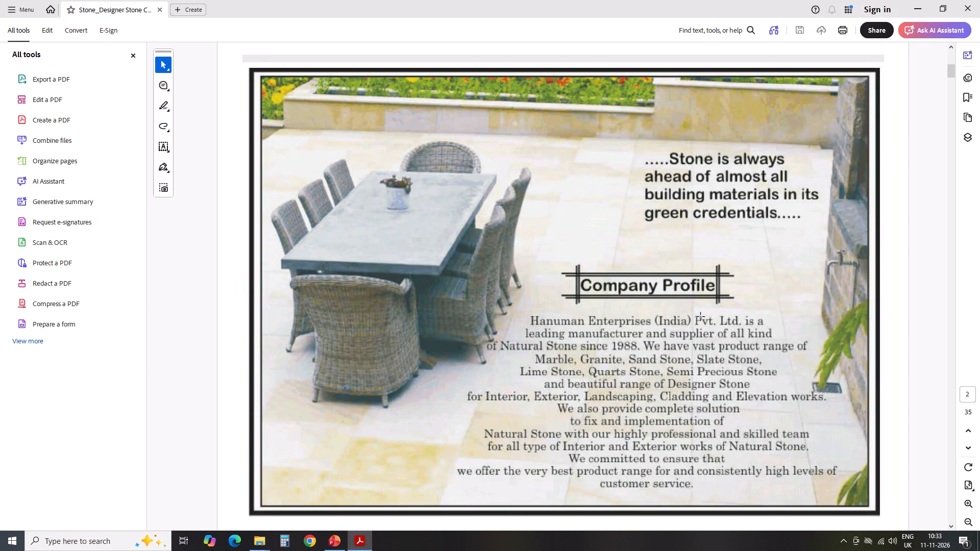
scroll(693, 319, down, 5)
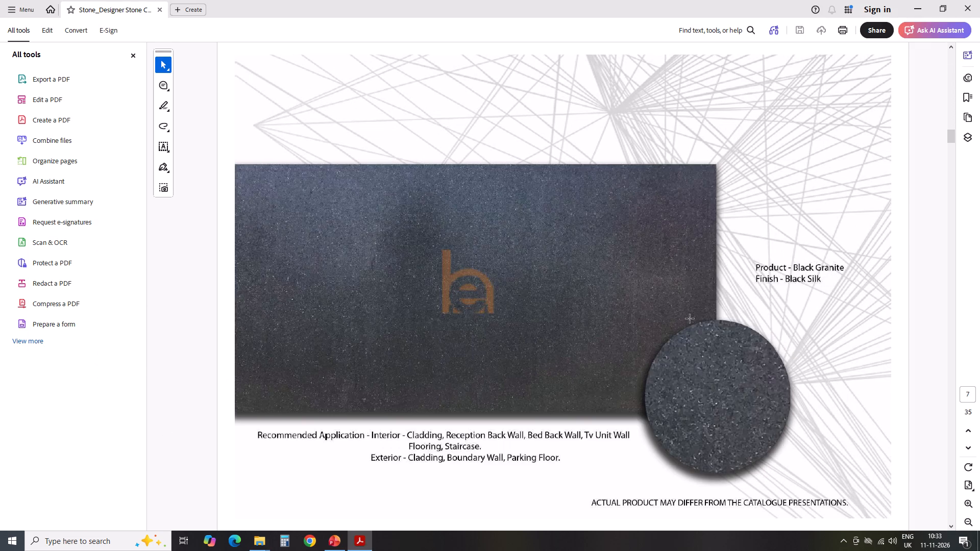
scroll(690, 319, down, 4)
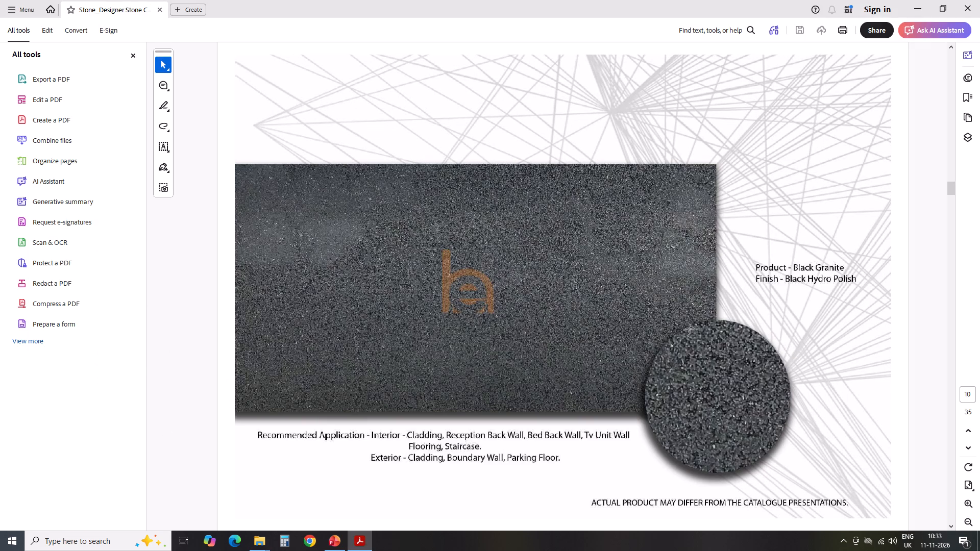
scroll(668, 343, down, 2)
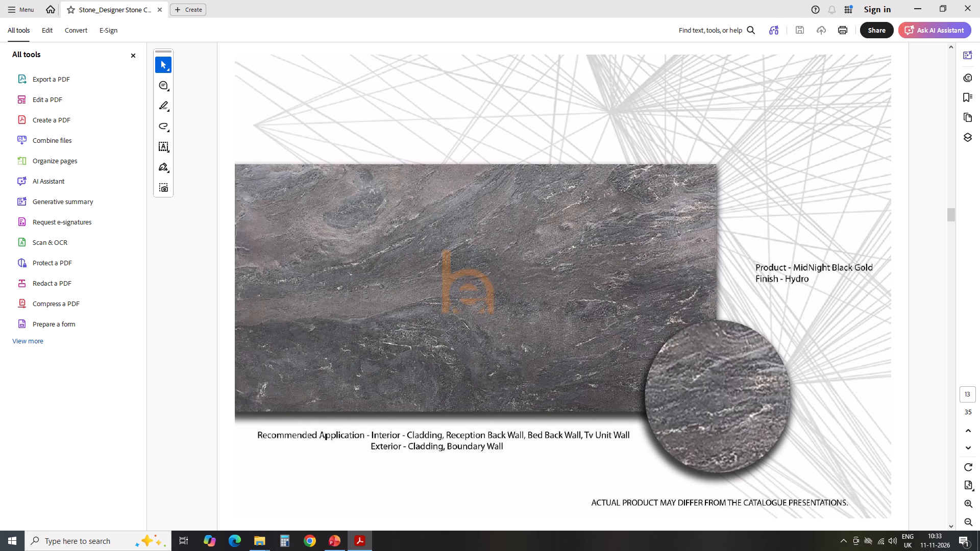
scroll(607, 387, down, 1)
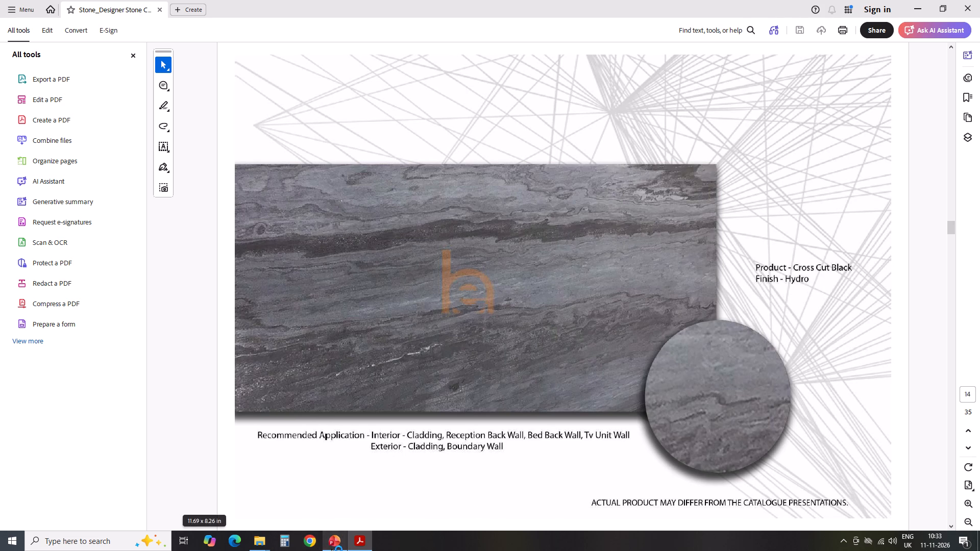
Check the first floor 3D view on slide 11 of the presentation, and look back through the designer stone catalogue to page 2.
click(331, 549)
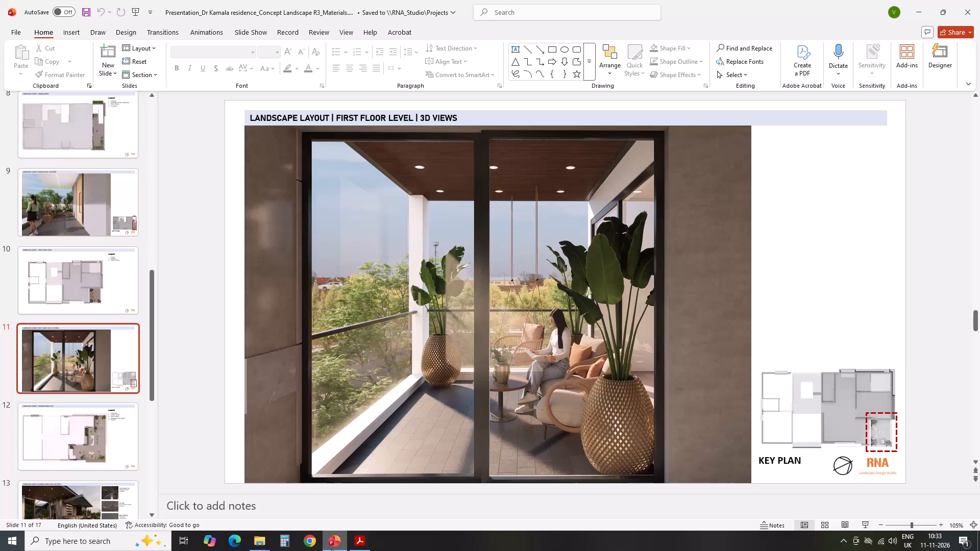
click(331, 549)
scroll(465, 358, up, 1)
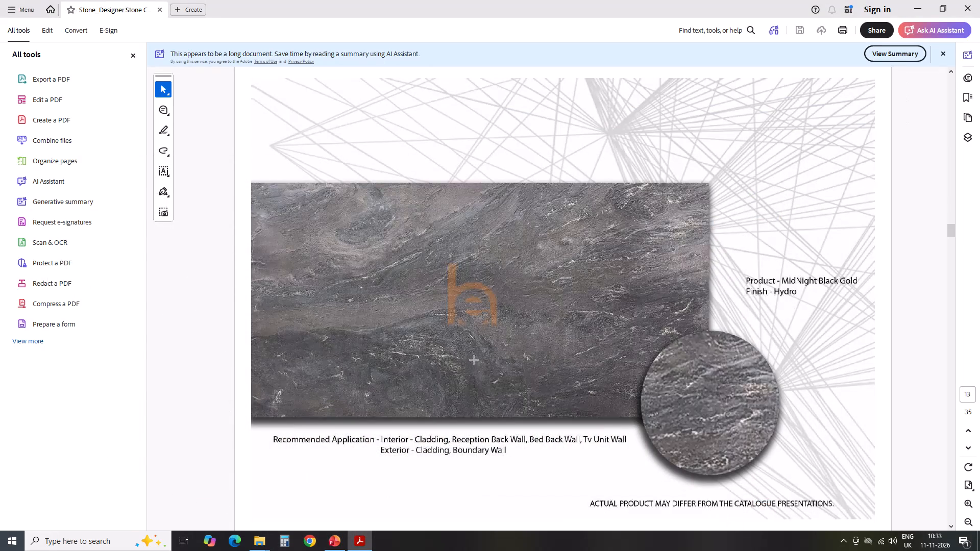
scroll(474, 360, up, 5)
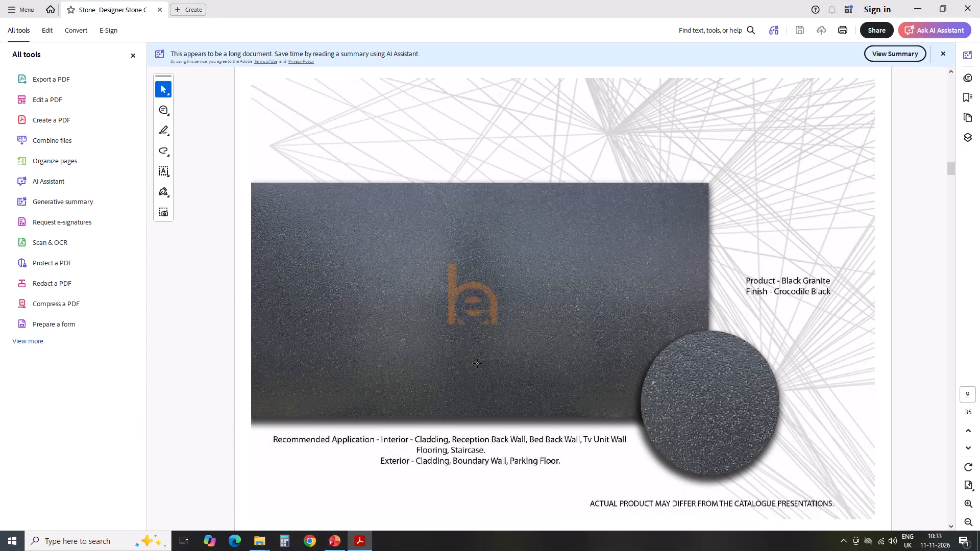
scroll(478, 364, up, 6)
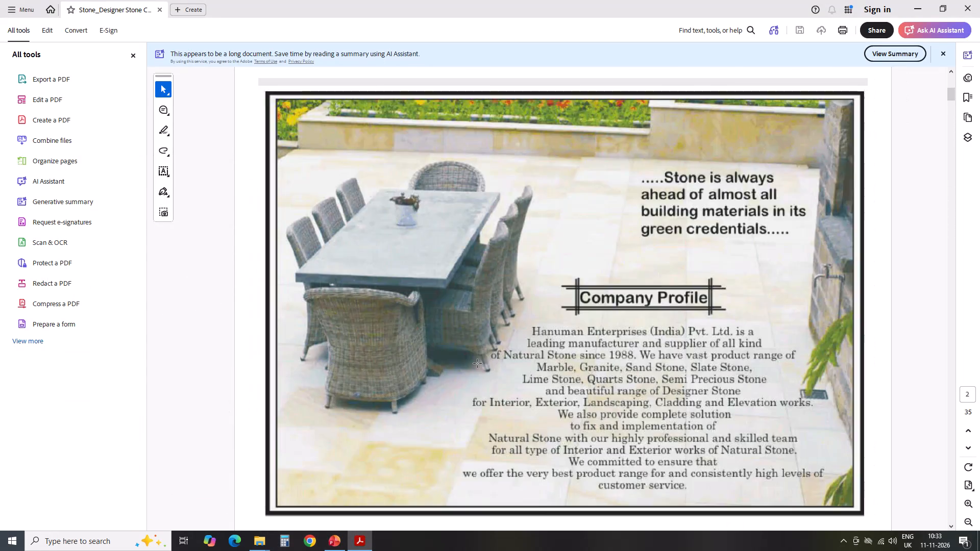
Examine the designer stone catalogue's granite and marble finishes again, from page 2 up to Rain forest Brown on page 20.
scroll(478, 364, down, 8)
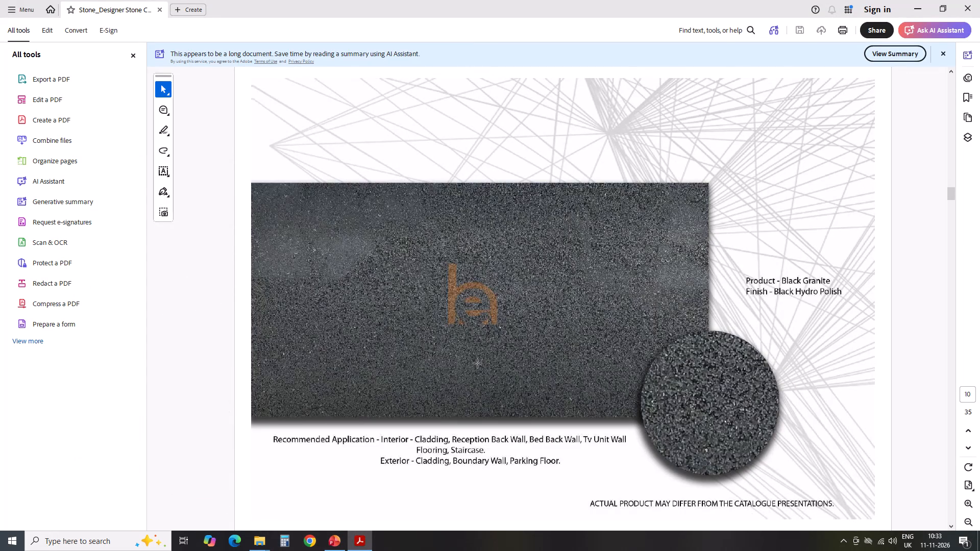
scroll(478, 364, down, 6)
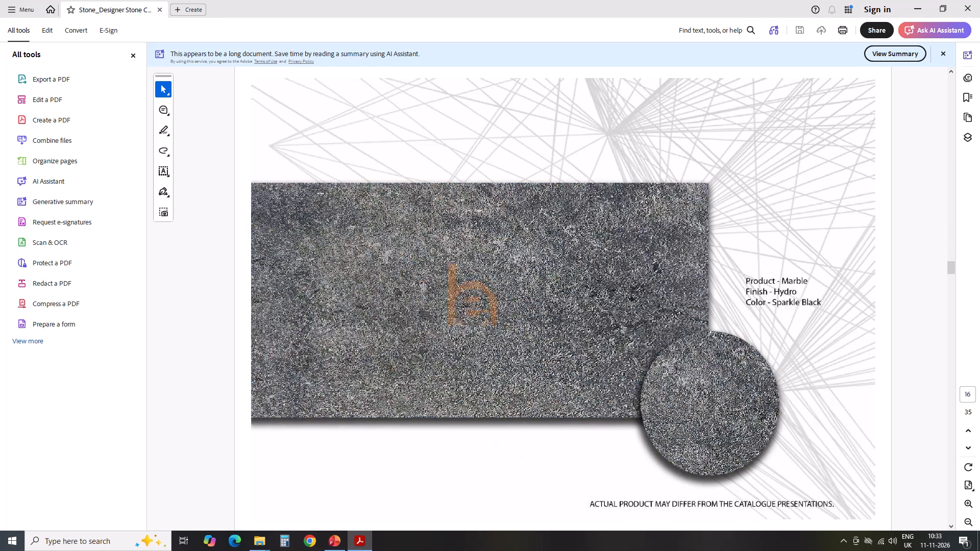
scroll(478, 364, down, 4)
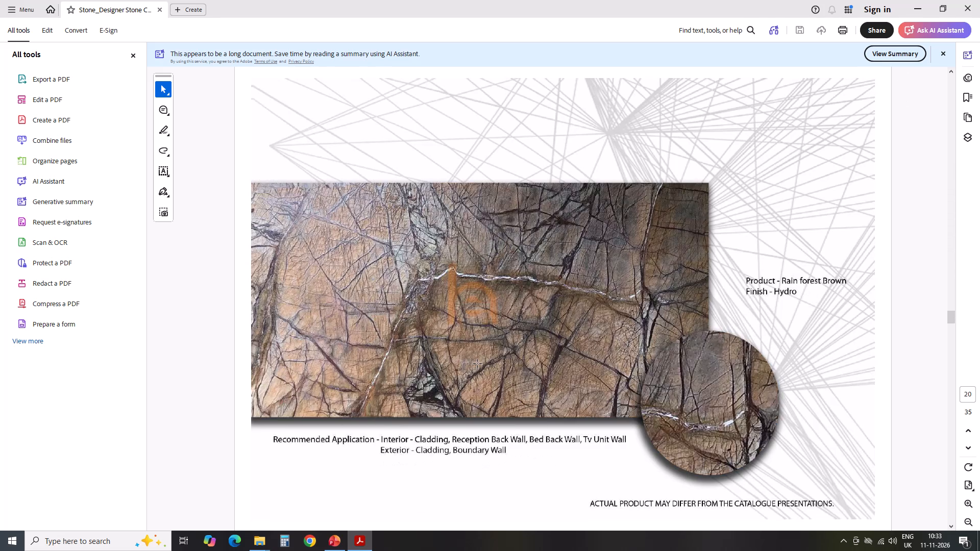
Examine the remaining marble finishes and showroom pages through to page 35, and minimize the catalogue.
scroll(478, 364, down, 5)
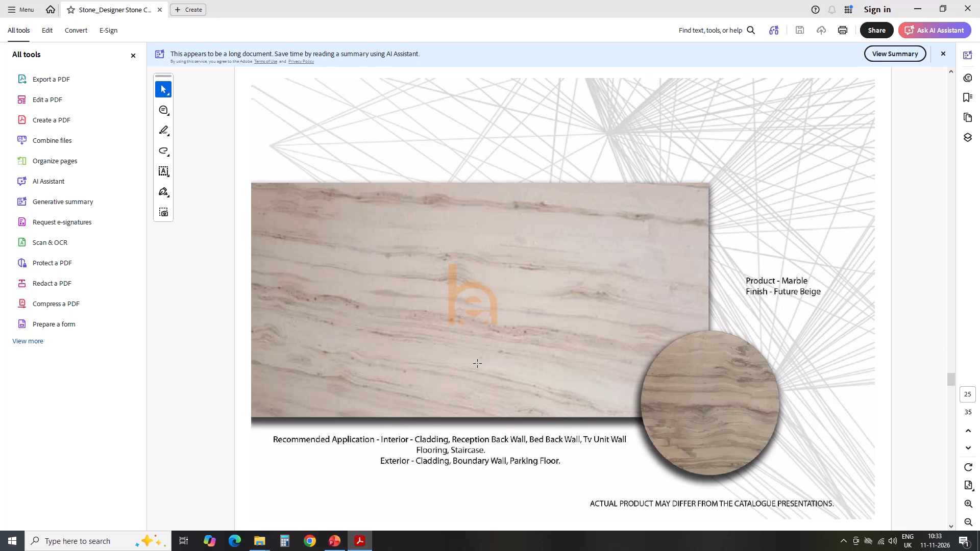
scroll(478, 364, down, 5)
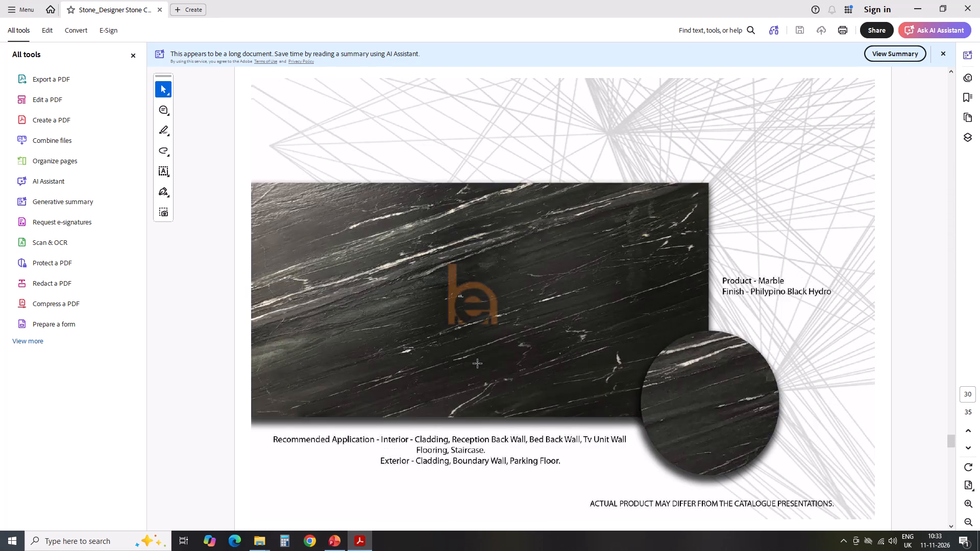
scroll(478, 364, down, 4)
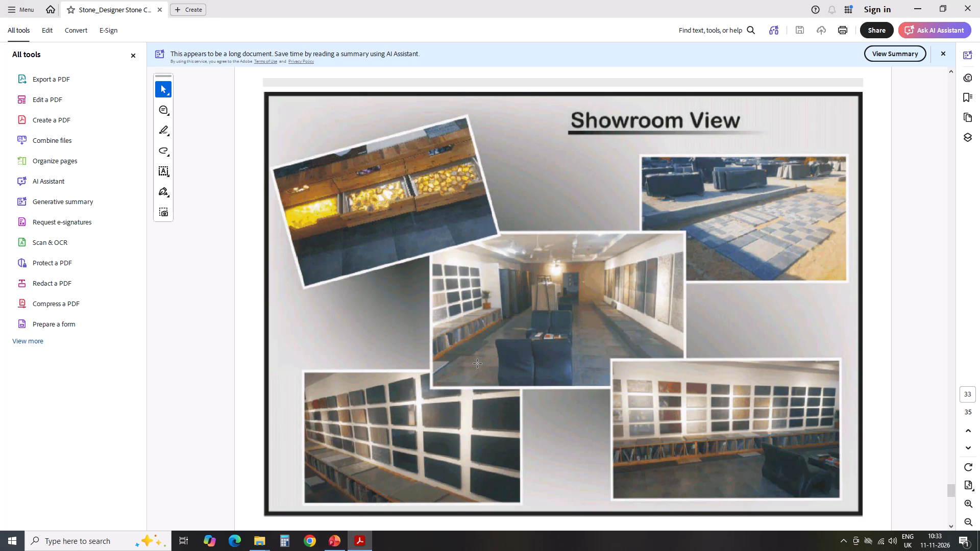
scroll(478, 364, down, 5)
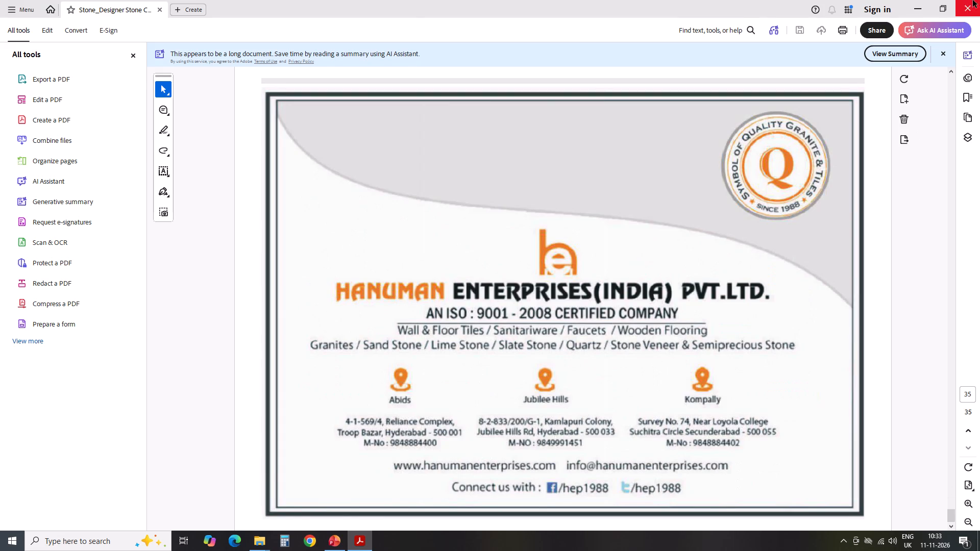
click(916, 5)
Open Sqinotecch Catalogue _Slim stone.pdf and look through the Stontecch panel pages up to the slate and lime stone swatches.
click(663, 396)
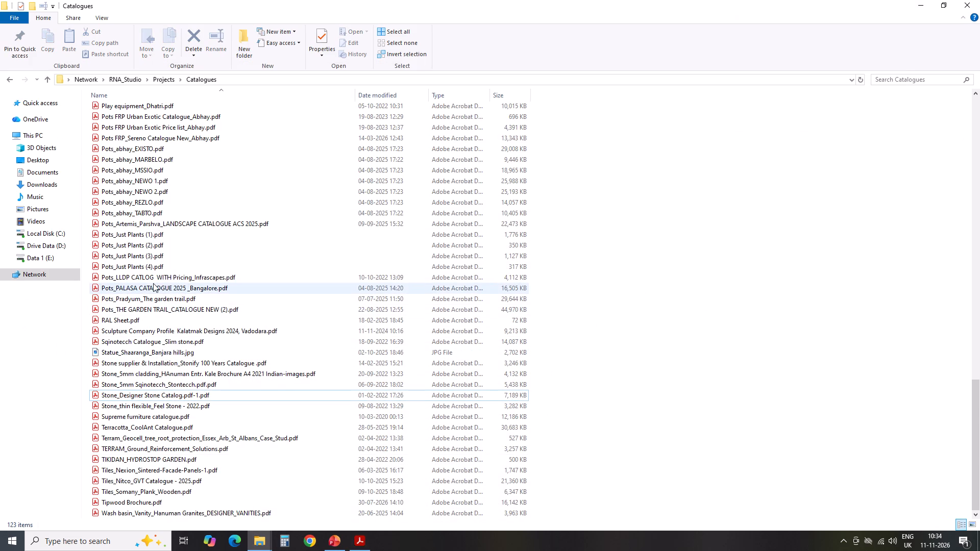
double_click(148, 341)
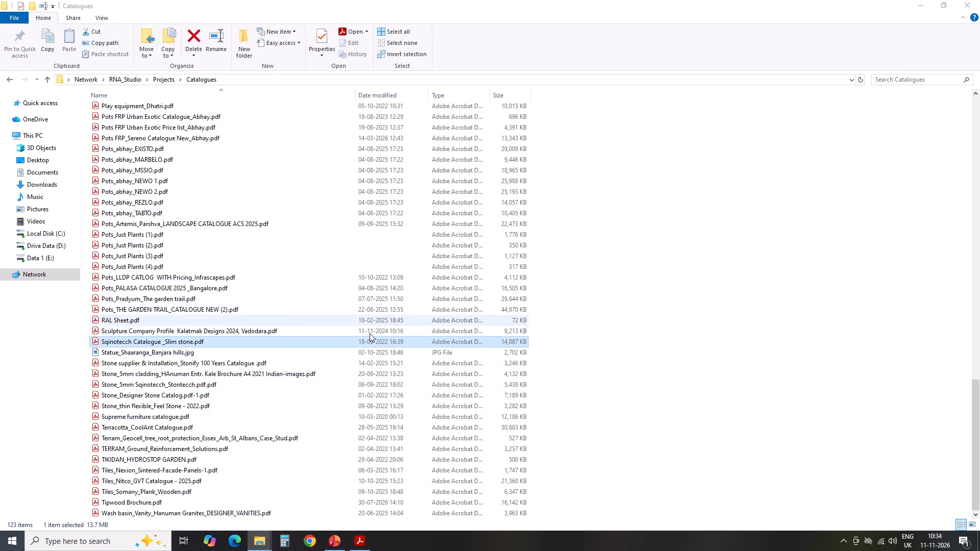
scroll(431, 369, down, 3)
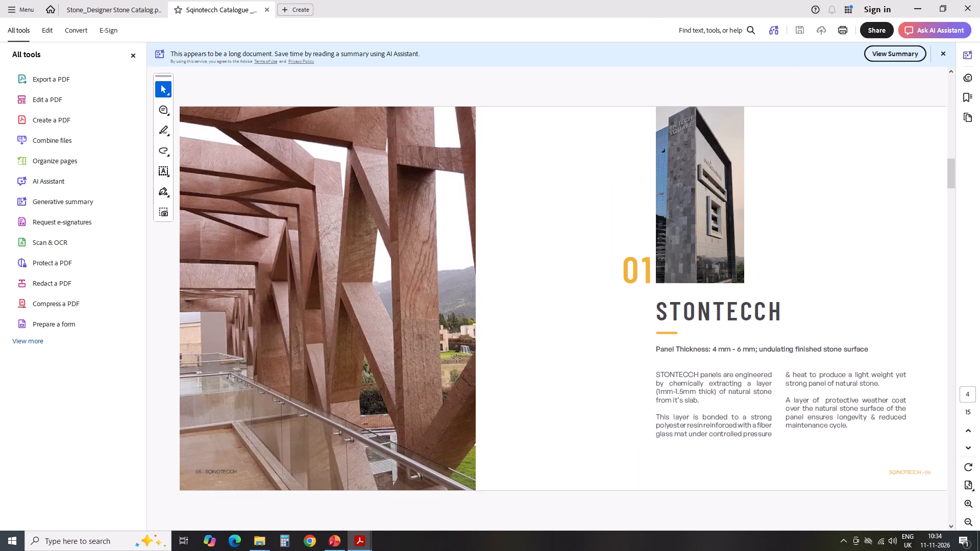
scroll(463, 357, up, 1)
scroll(477, 356, down, 4)
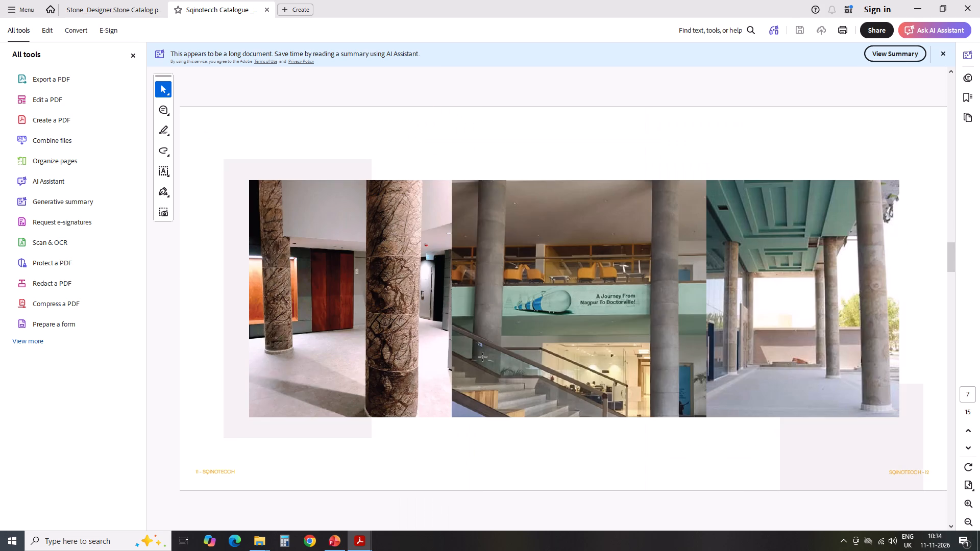
scroll(483, 357, down, 4)
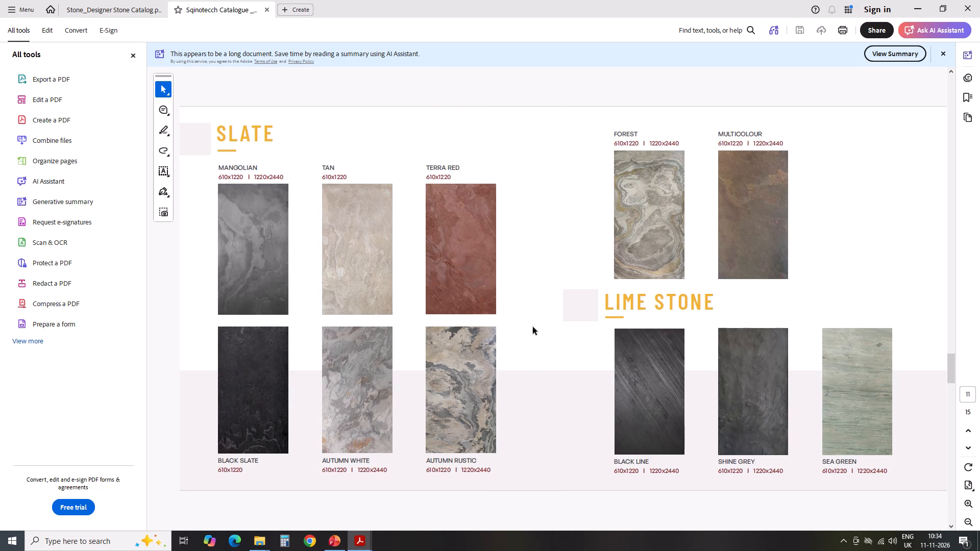
Examine the marble and sand stone swatches and project photos through to the last page, and return to page 12.
scroll(533, 327, down, 1)
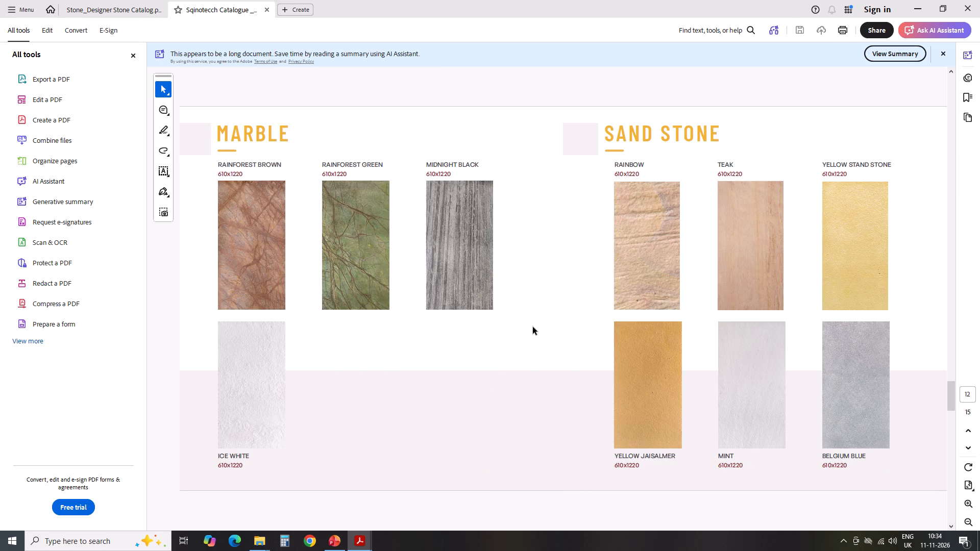
scroll(533, 327, down, 3)
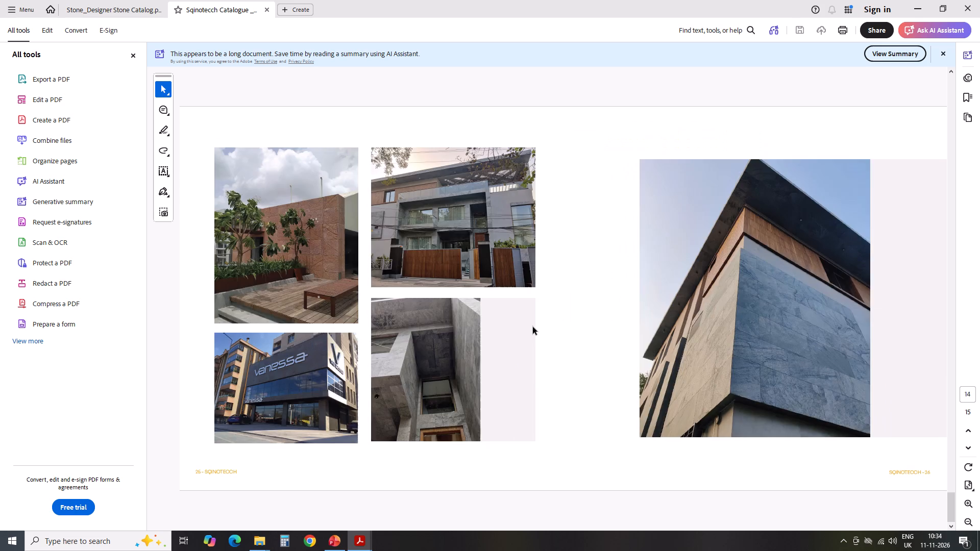
scroll(533, 327, up, 1)
scroll(533, 327, down, 3)
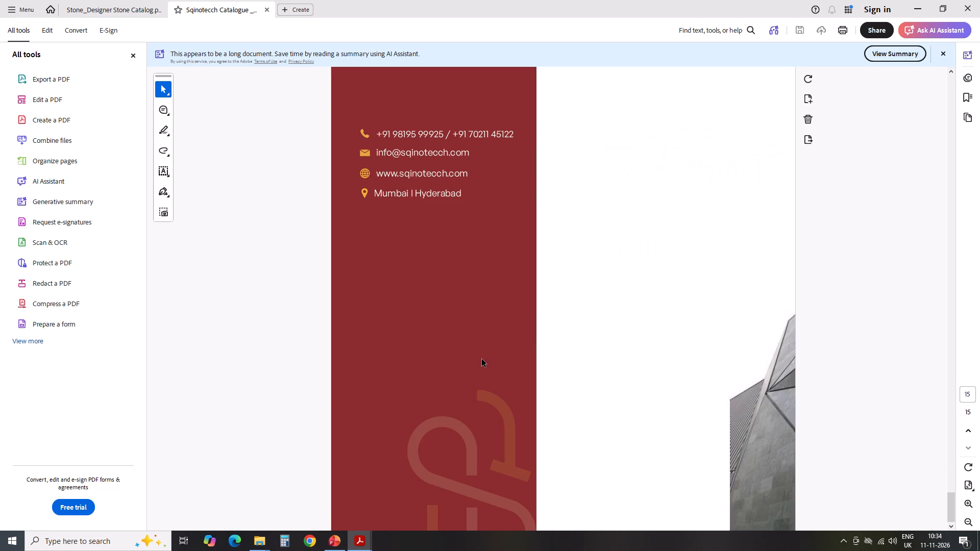
scroll(482, 359, down, 6)
scroll(522, 369, up, 5)
scroll(526, 369, down, 2)
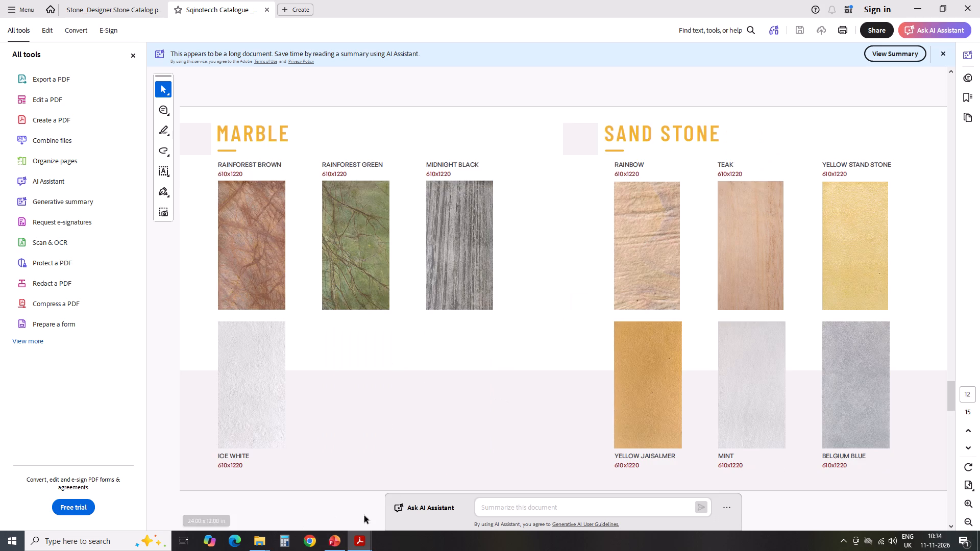
Check the first-floor 3D view slide, and re-examine the designer stone catalogue from the showroom pages back to Cross Cut Black on page 14.
click(336, 546)
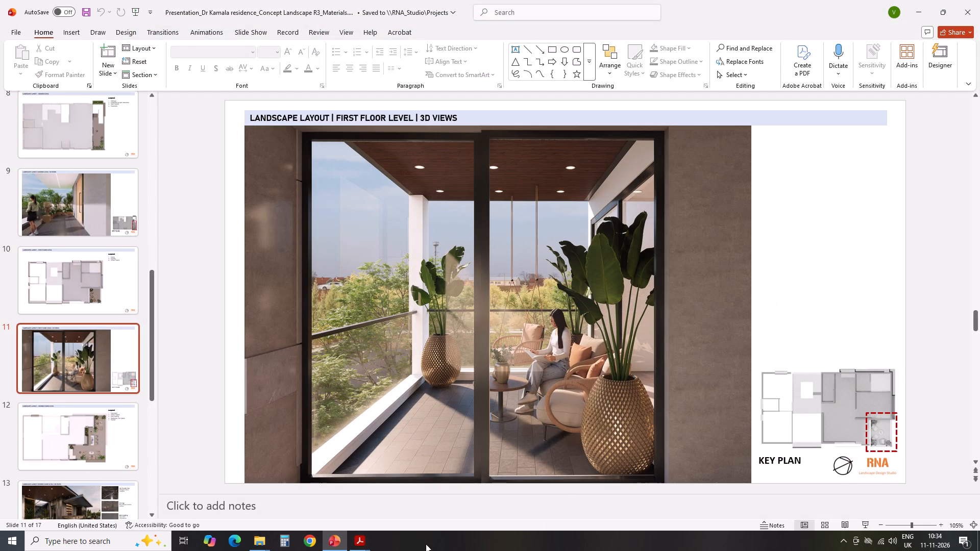
click(360, 539)
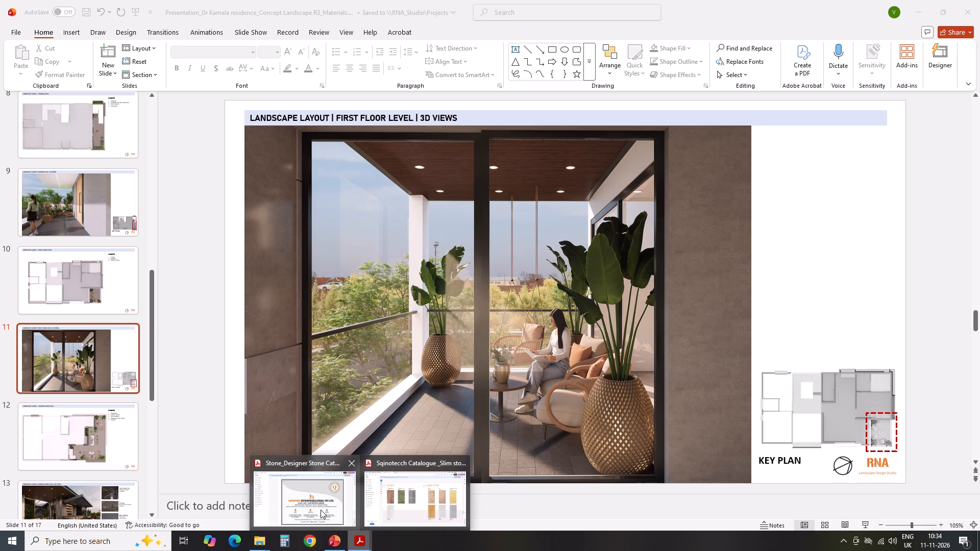
click(316, 510)
scroll(393, 450, up, 2)
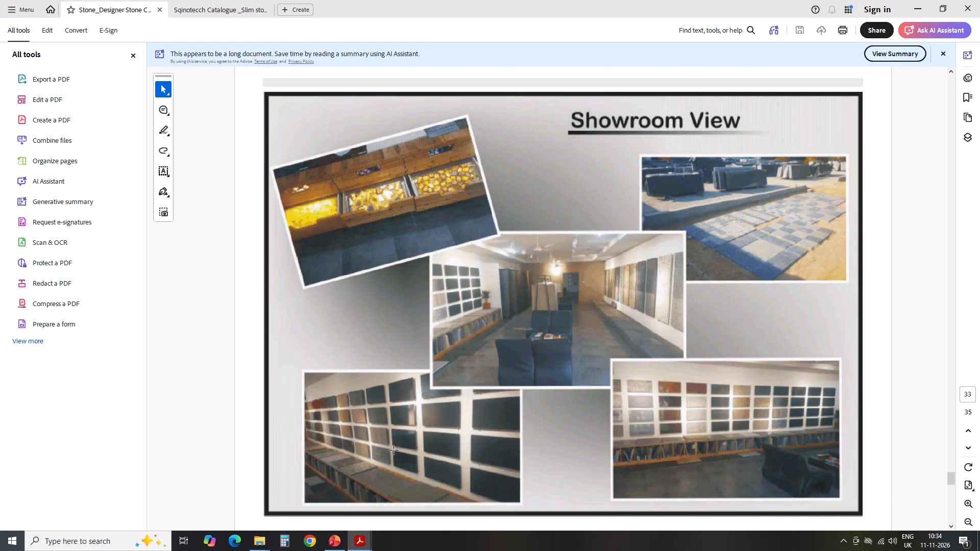
scroll(394, 450, up, 9)
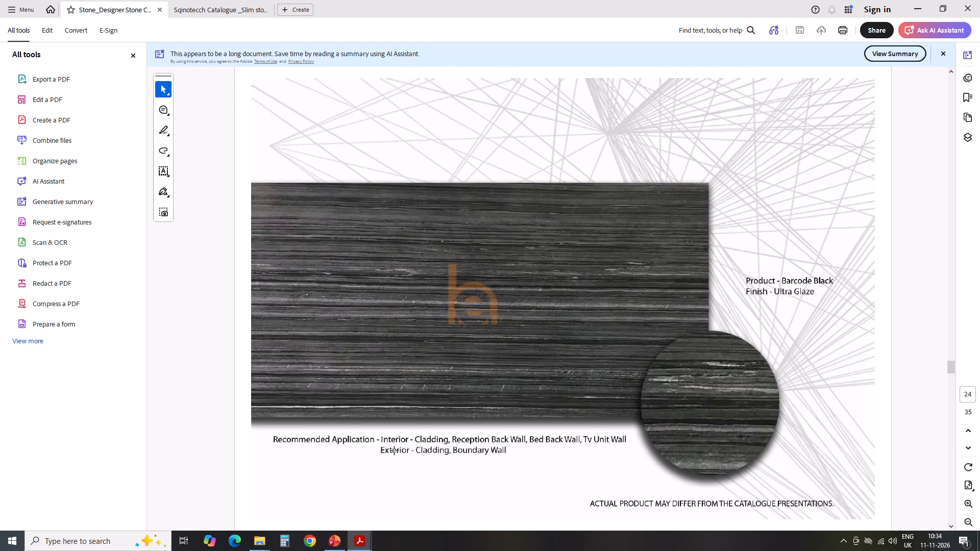
scroll(395, 451, up, 7)
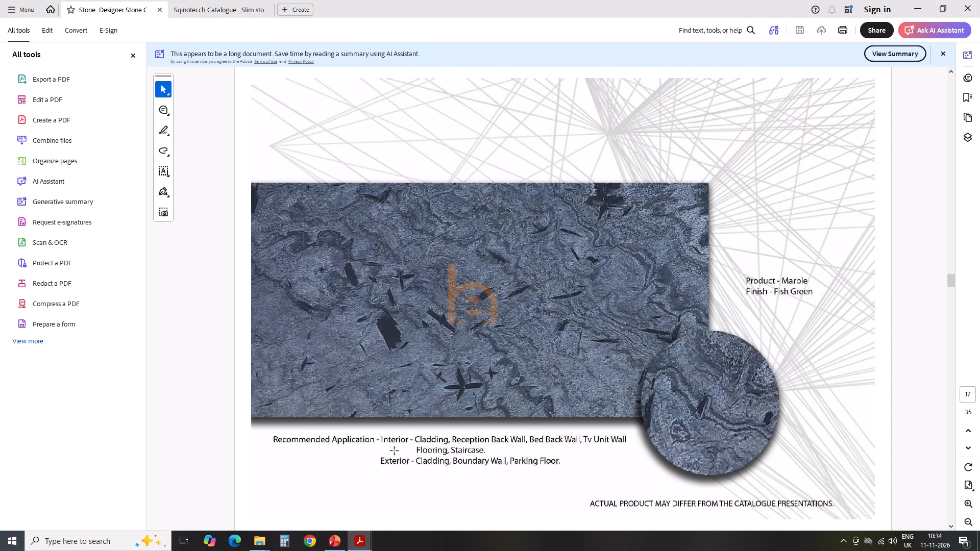
scroll(395, 451, up, 3)
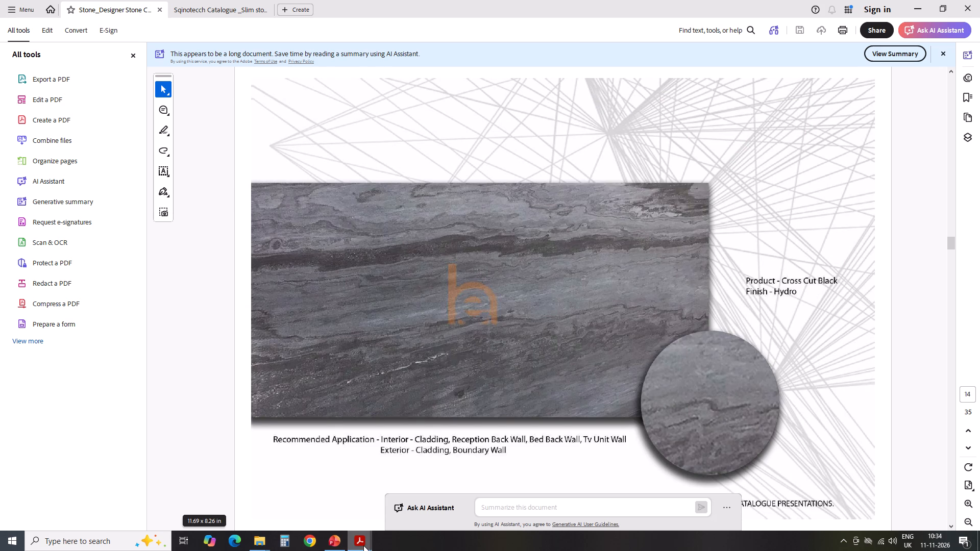
Examine the Sqinotecch catalogue's quartzite swatches and project photos back to the Flextone page, close the catalogue and minimize the PDF viewer.
click(423, 516)
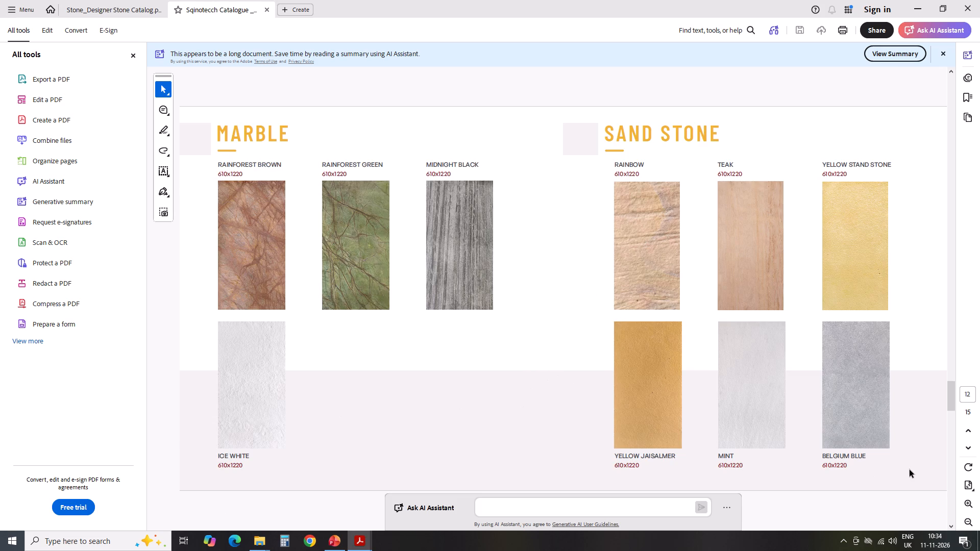
scroll(891, 399, down, 1)
scroll(890, 399, up, 3)
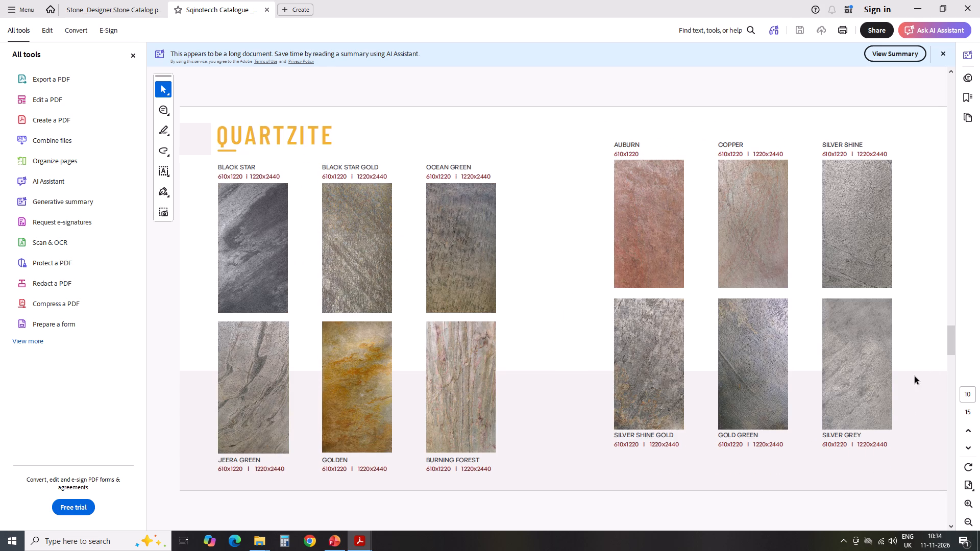
scroll(918, 333, up, 1)
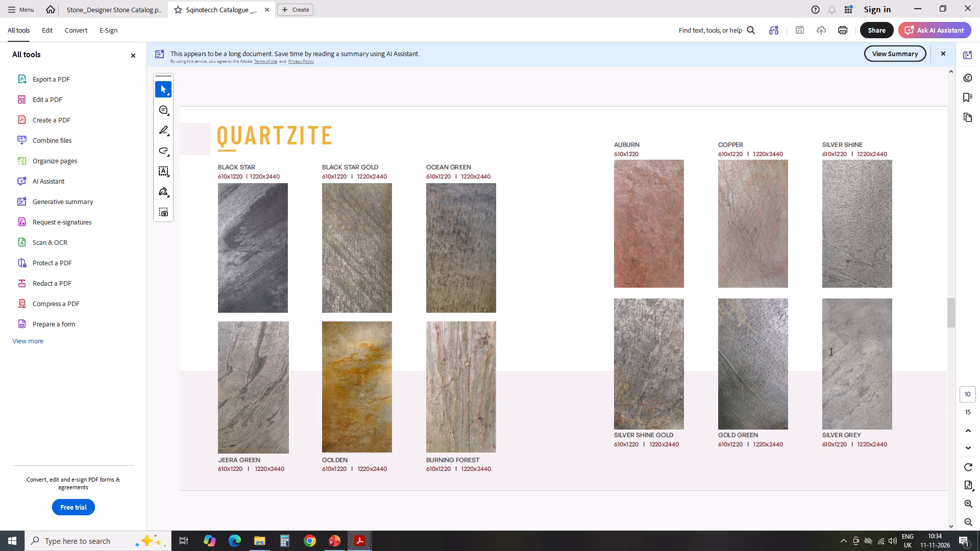
scroll(527, 354, down, 1)
scroll(752, 368, up, 1)
scroll(522, 417, up, 2)
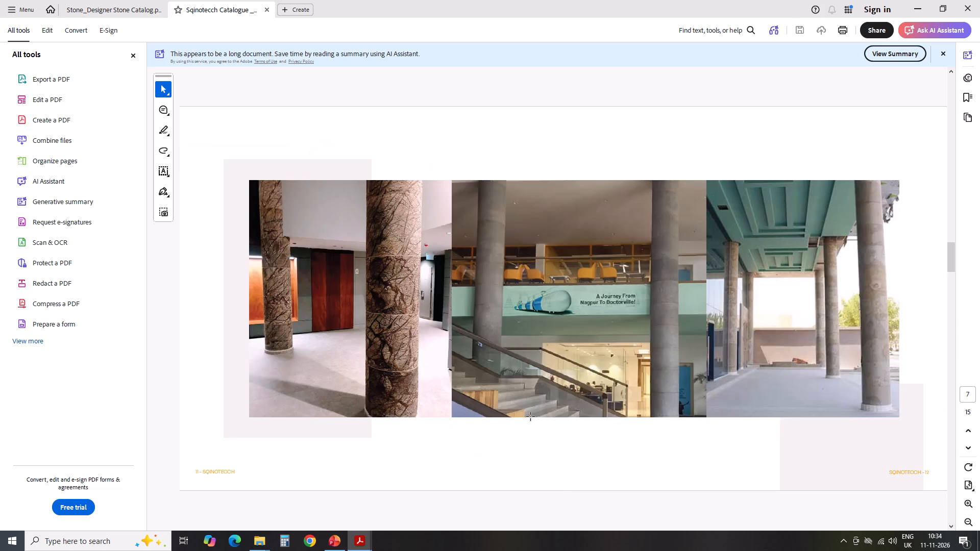
scroll(536, 417, up, 1)
click(265, 12)
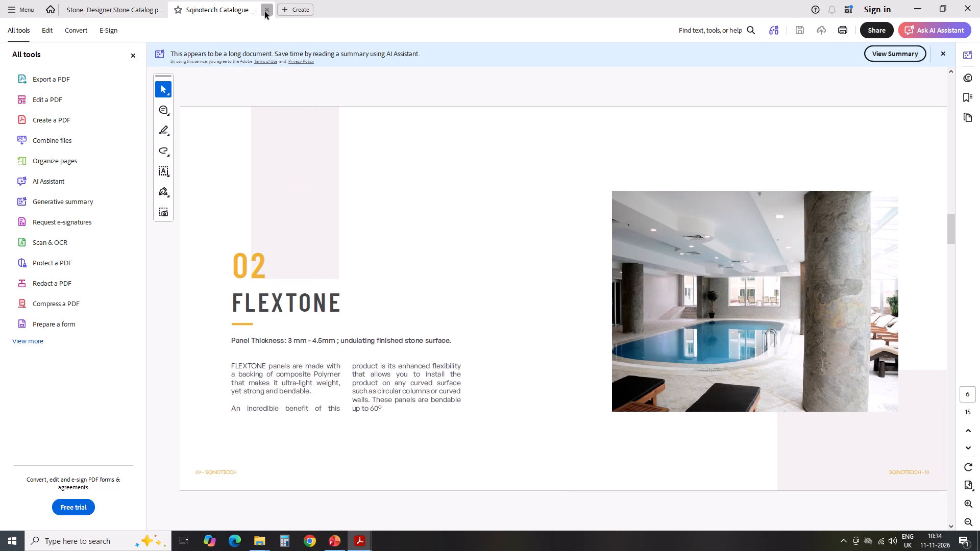
click(911, 5)
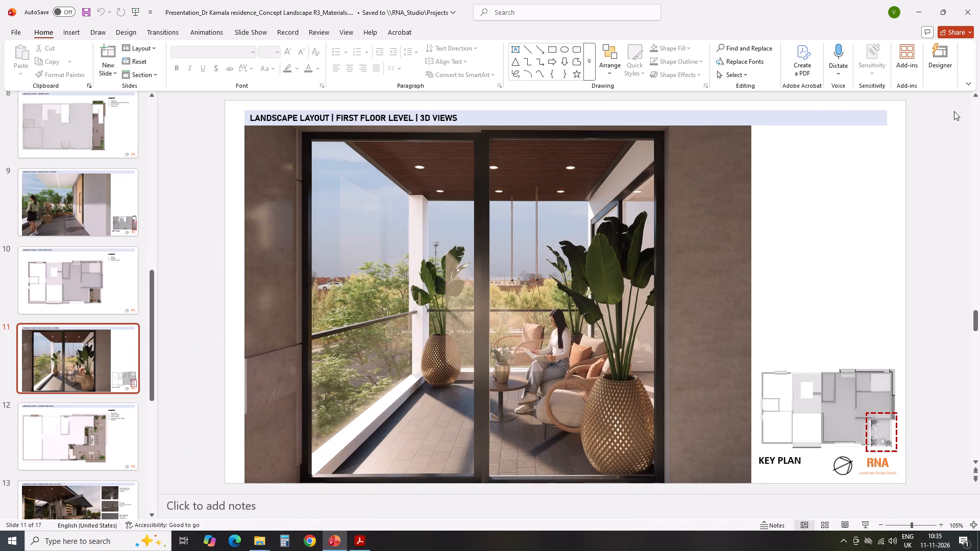
Browse the Catalogues folder for other material suppliers and open the Tiles_Simpolo subfolder.
click(253, 547)
click(330, 491)
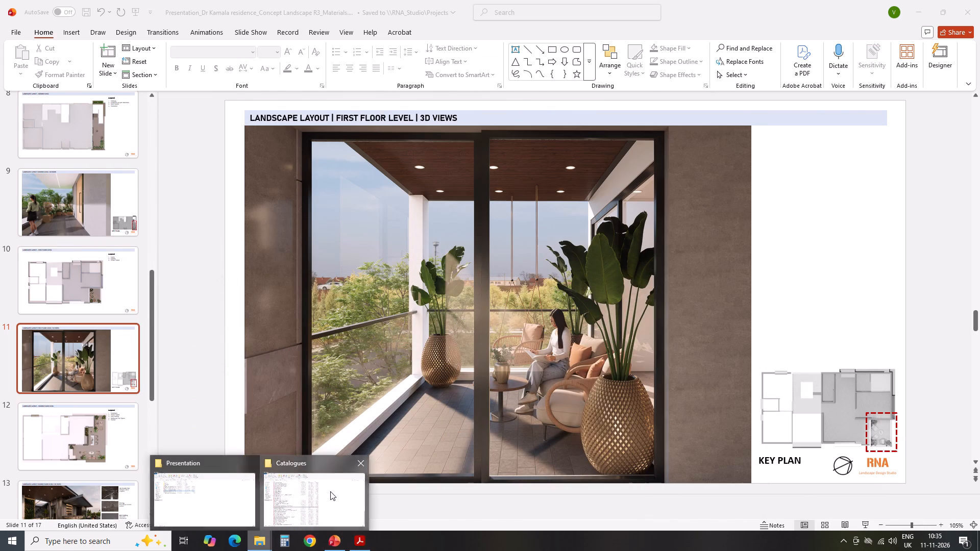
drag(676, 222, 671, 222)
scroll(281, 266, up, 14)
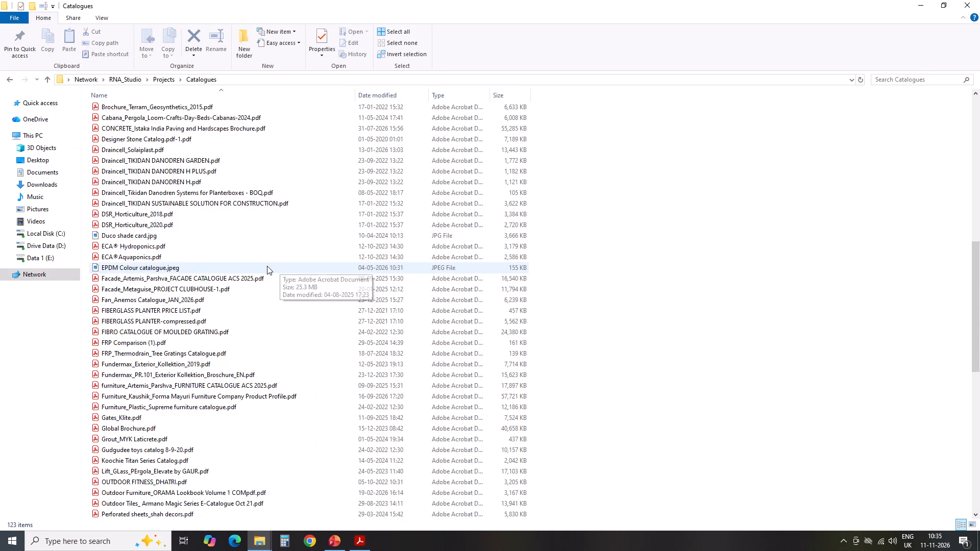
scroll(267, 266, up, 16)
scroll(267, 142, up, 3)
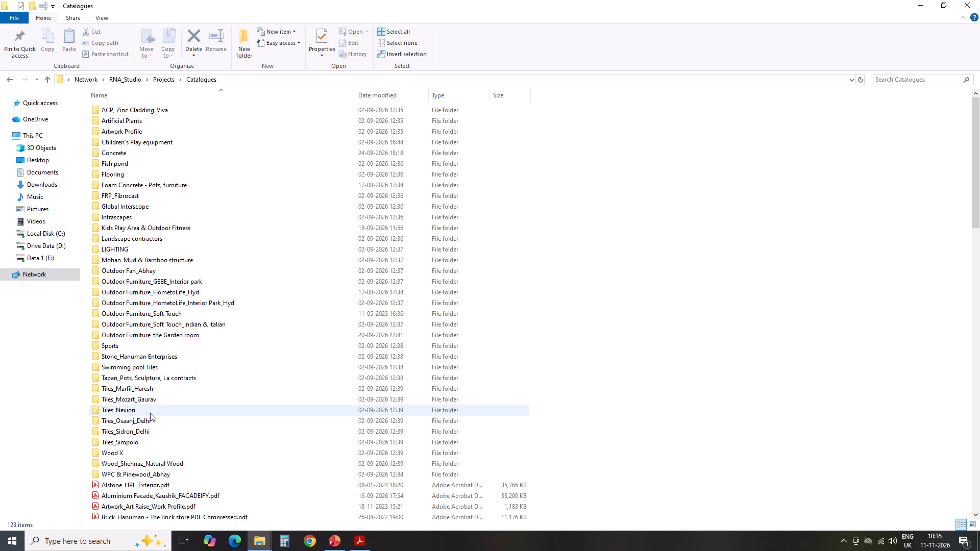
scroll(148, 414, down, 1)
double_click(182, 415)
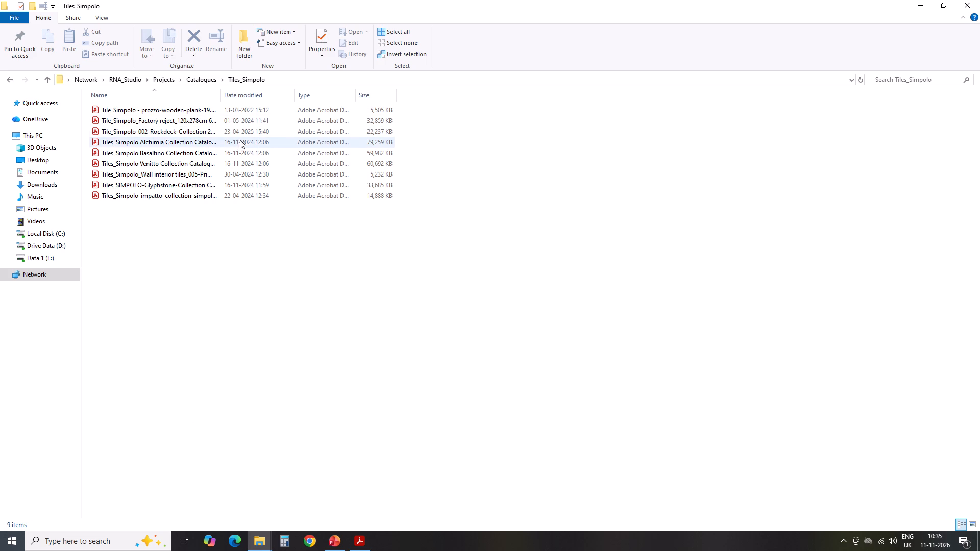
Open the Simpolo Prozzo wooden plank catalogue, look through it to the last page, close it and minimize the PDF viewer.
double_click(201, 108)
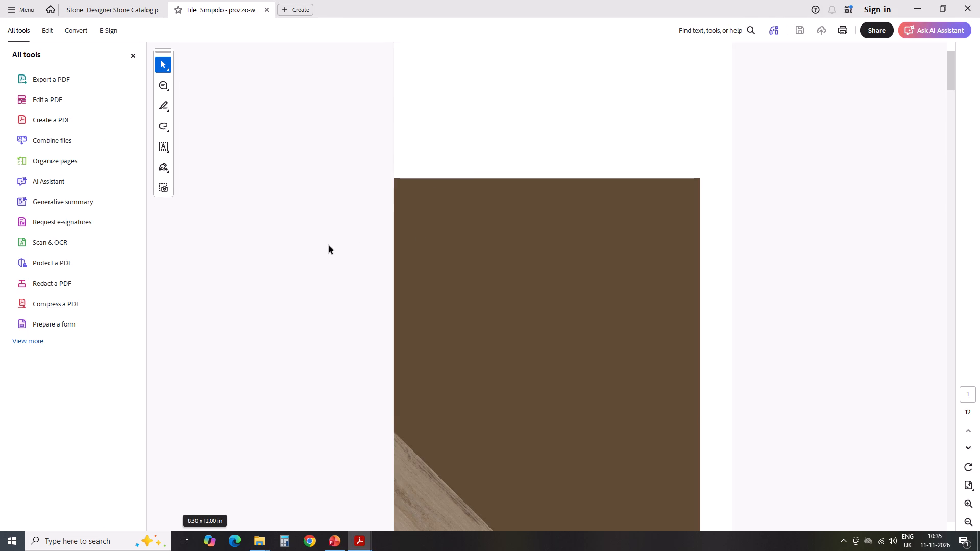
scroll(329, 246, down, 6)
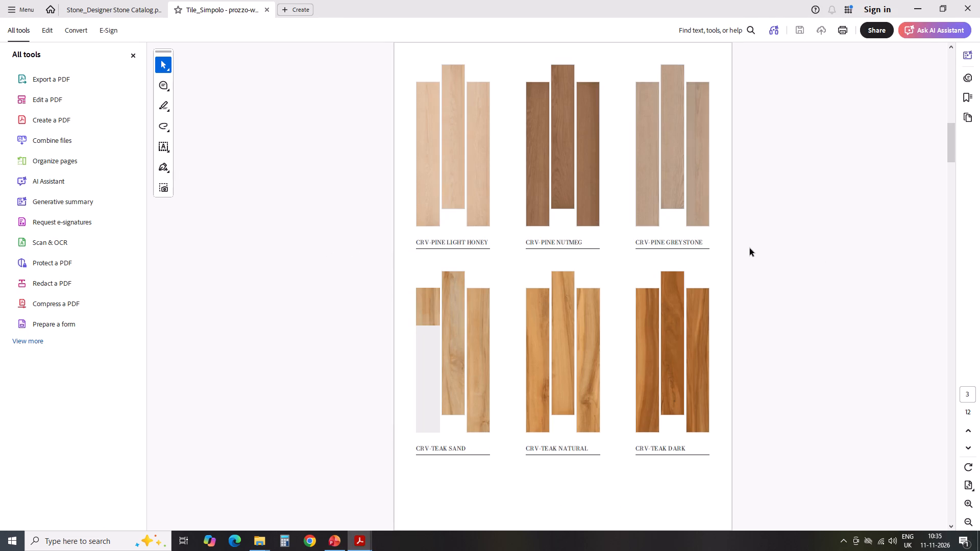
scroll(746, 248, down, 6)
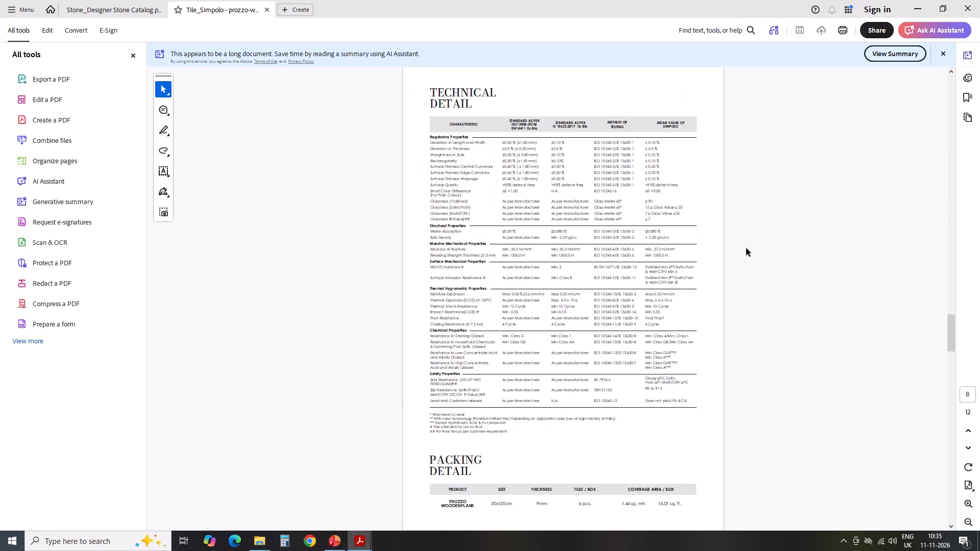
scroll(746, 248, down, 8)
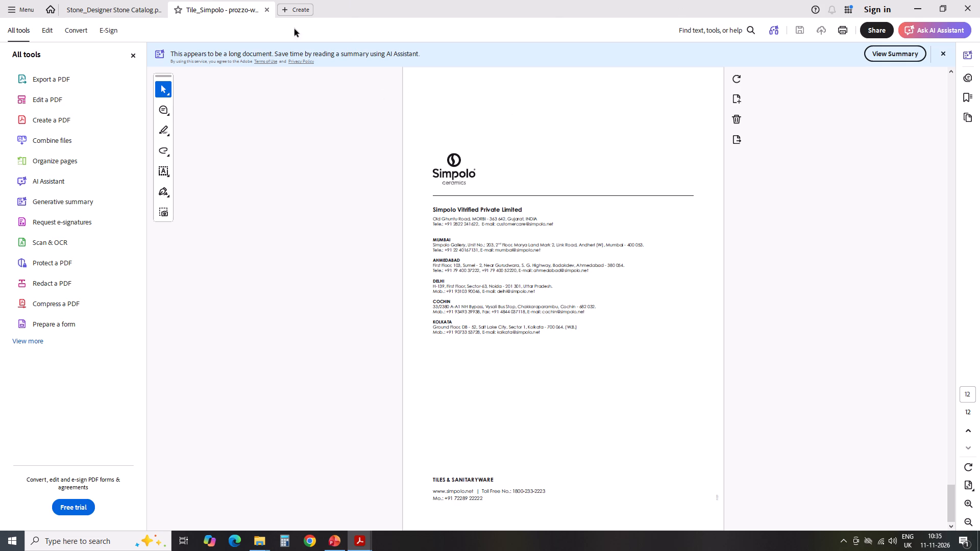
click(265, 9)
click(927, 8)
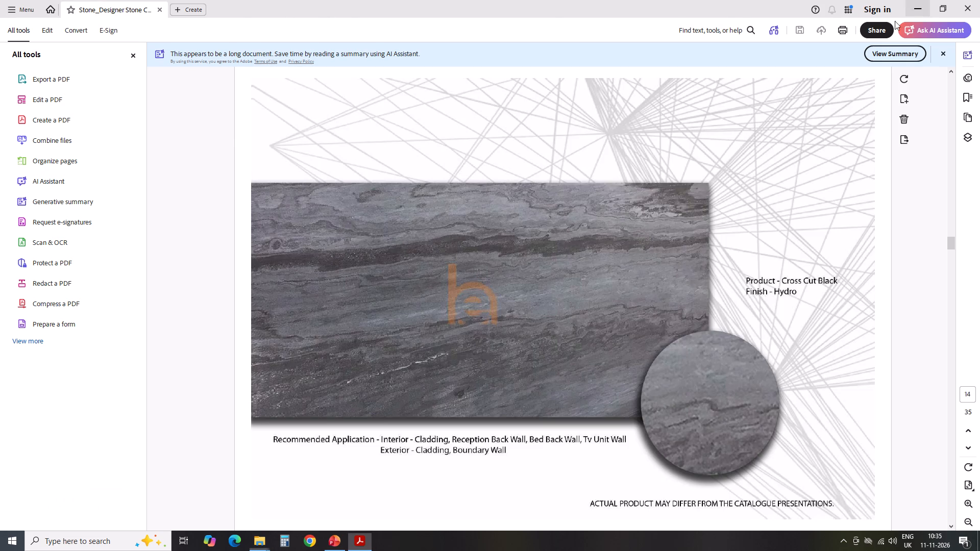
Open the Tile_Simpolo_Factory reject 120x278cm catalogue, skim the opening Ricco 2.0 pages and return to the Snow series introduction on page 6.
double_click(203, 122)
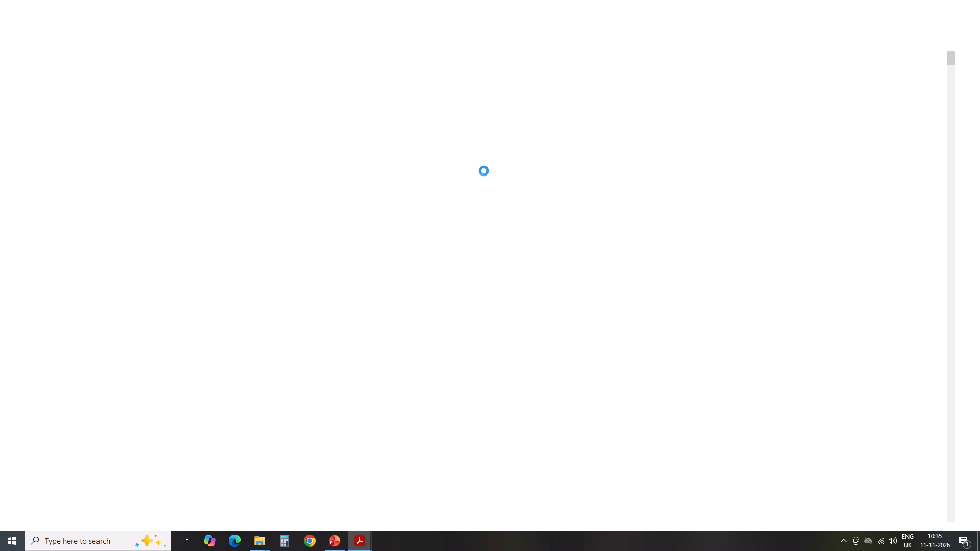
scroll(691, 290, down, 2)
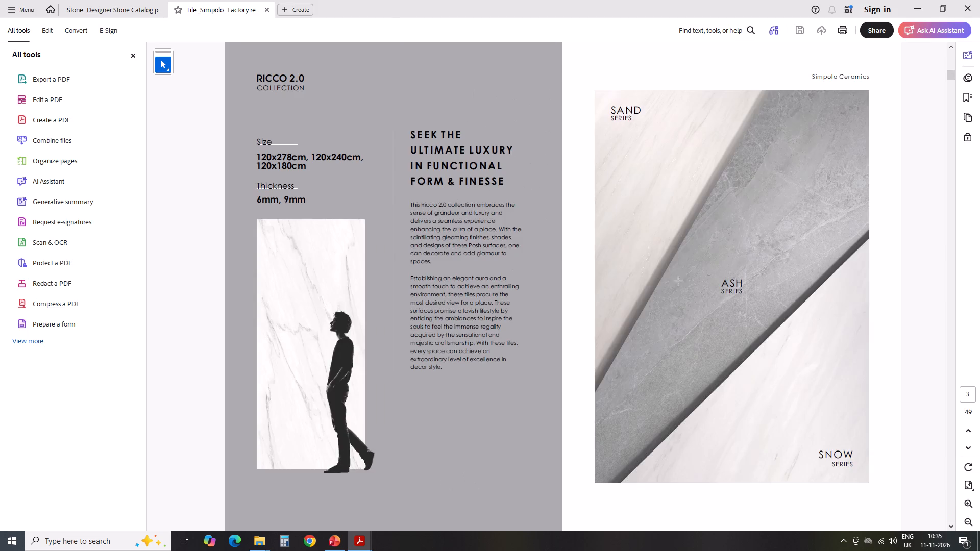
scroll(676, 279, down, 4)
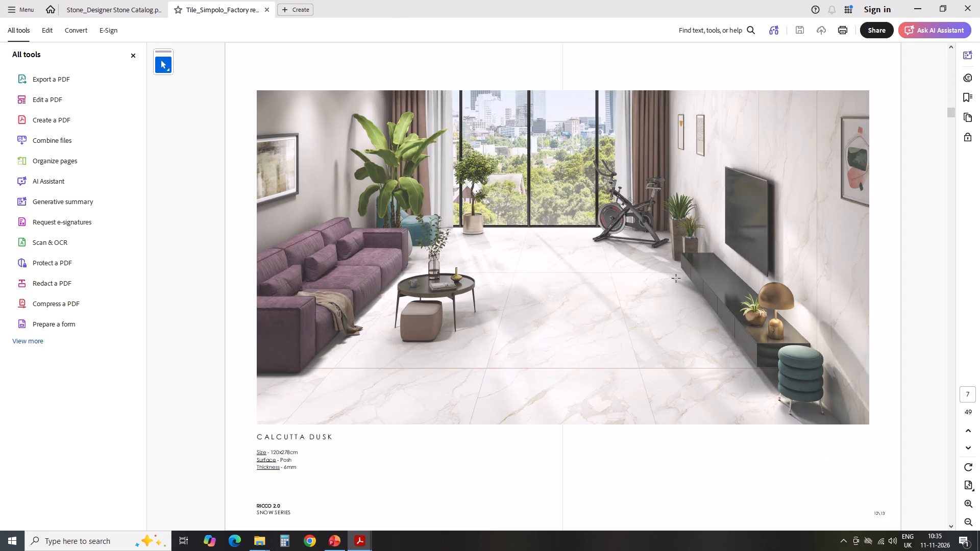
scroll(676, 278, down, 2)
scroll(649, 280, up, 1)
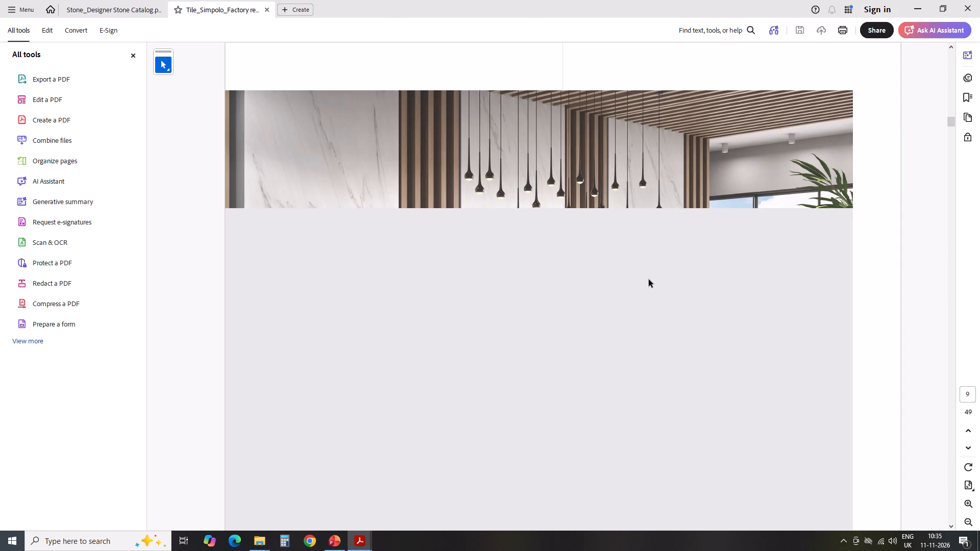
scroll(649, 280, up, 2)
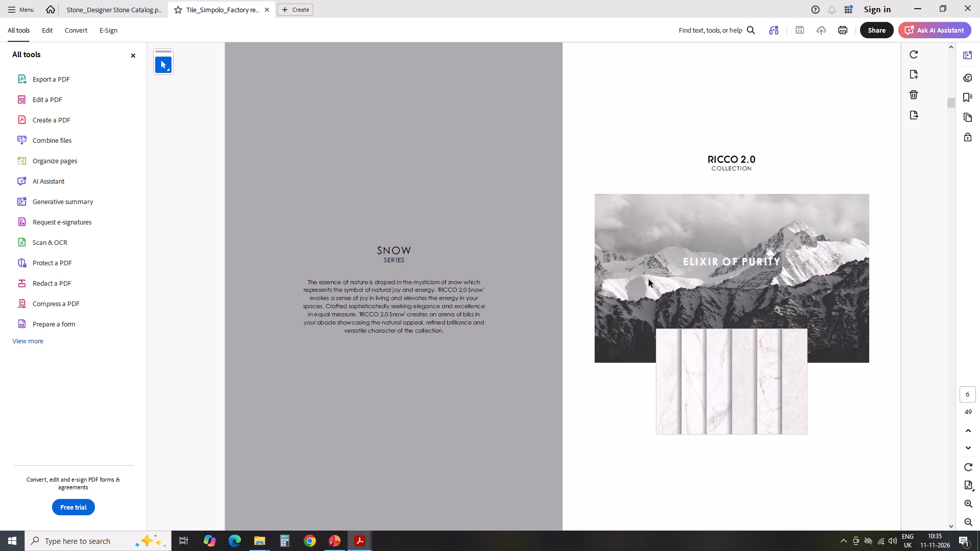
Examine the Ricco 2.0 Snow series tiles from Calcutta Dusk through Macchia Oro, up to the Ash series introduction on page 19.
scroll(649, 280, down, 1)
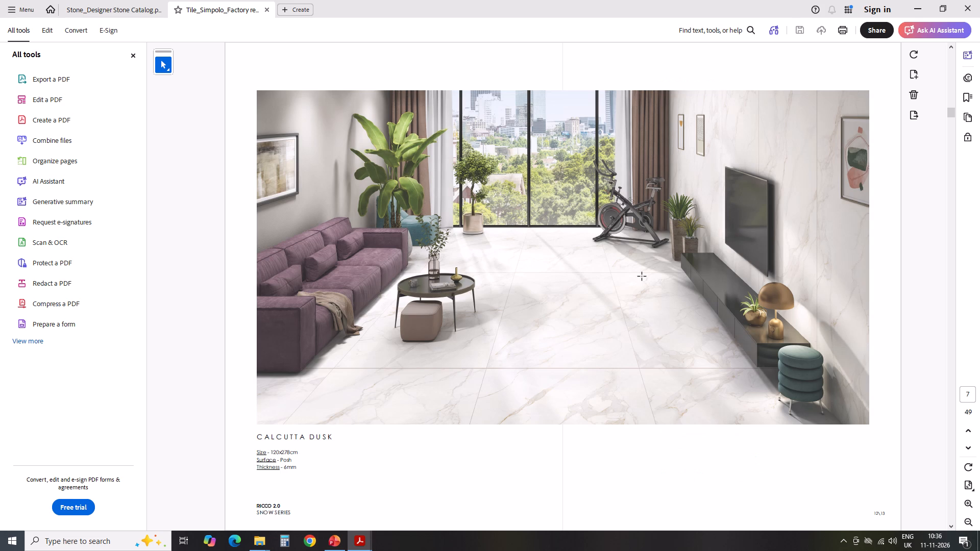
scroll(642, 277, down, 1)
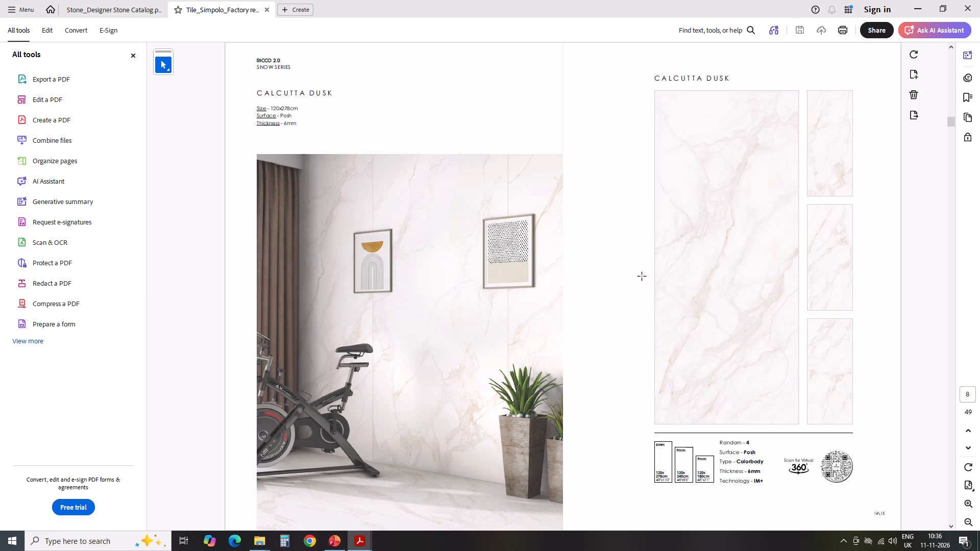
scroll(642, 277, down, 2)
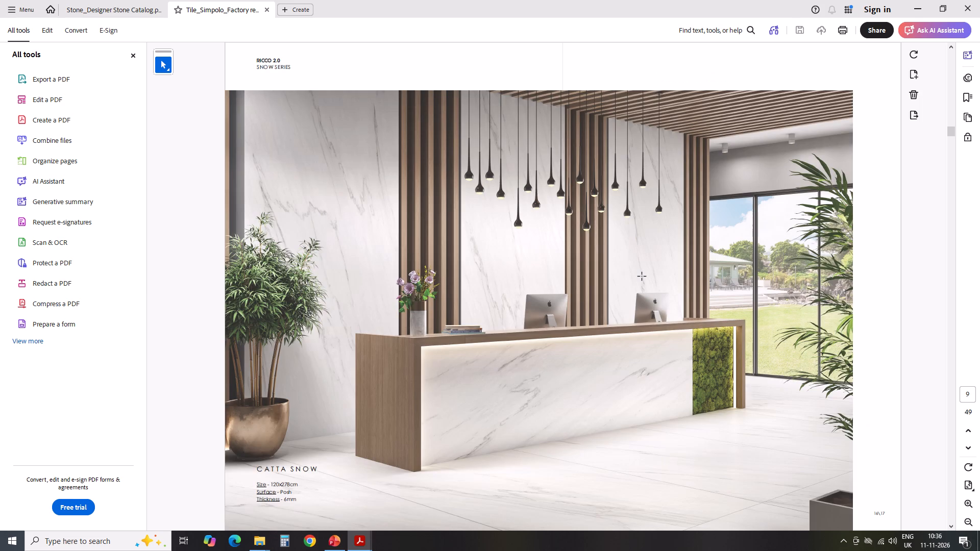
scroll(642, 277, down, 1)
scroll(642, 277, up, 2)
scroll(642, 277, down, 2)
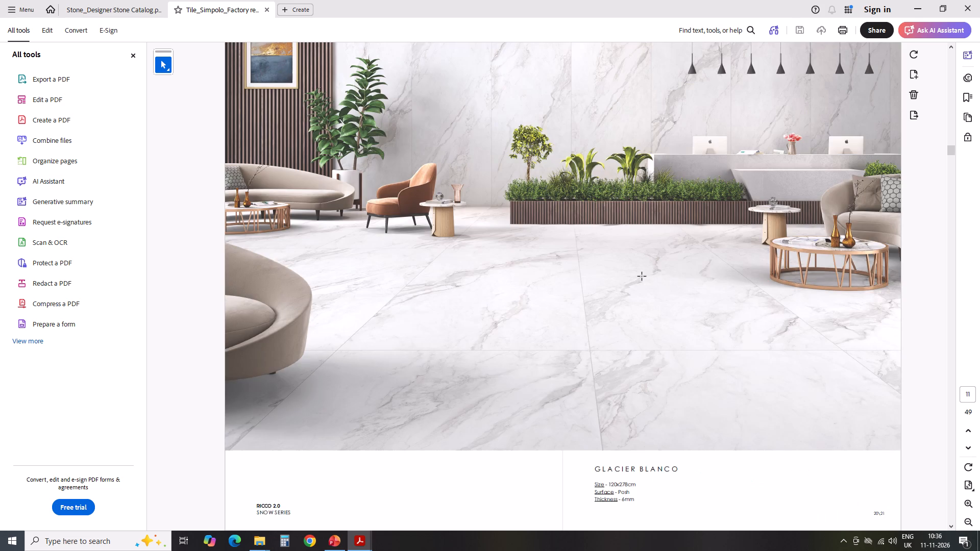
scroll(642, 277, down, 2)
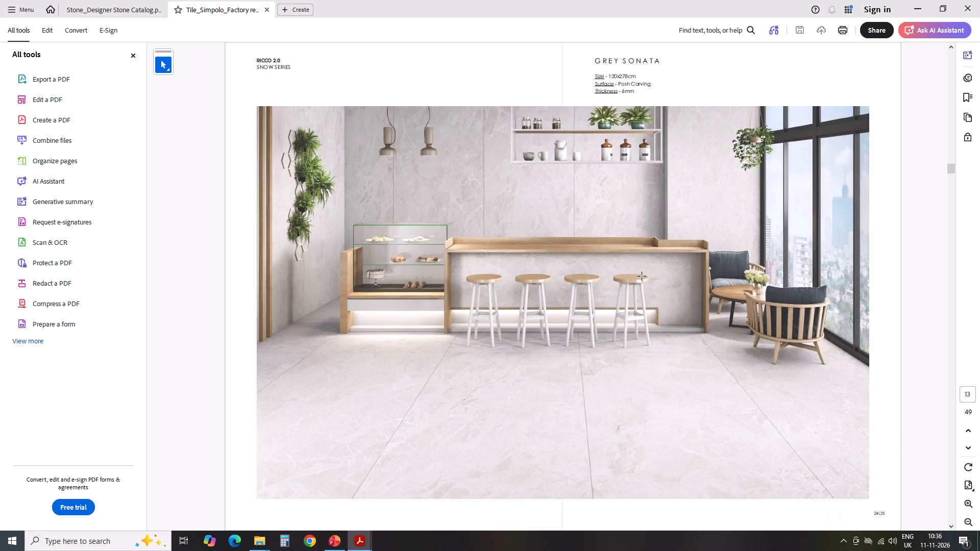
scroll(642, 277, down, 3)
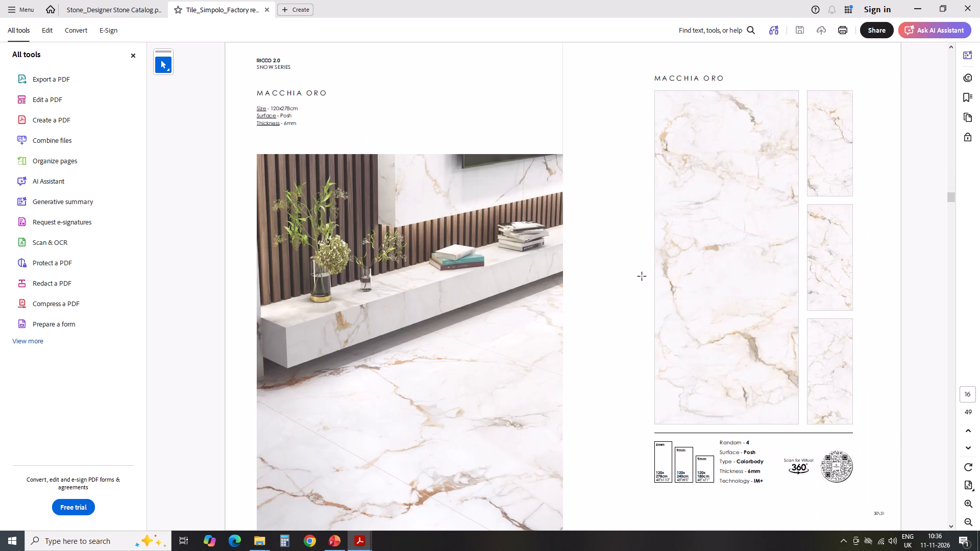
scroll(642, 277, down, 3)
scroll(642, 277, up, 1)
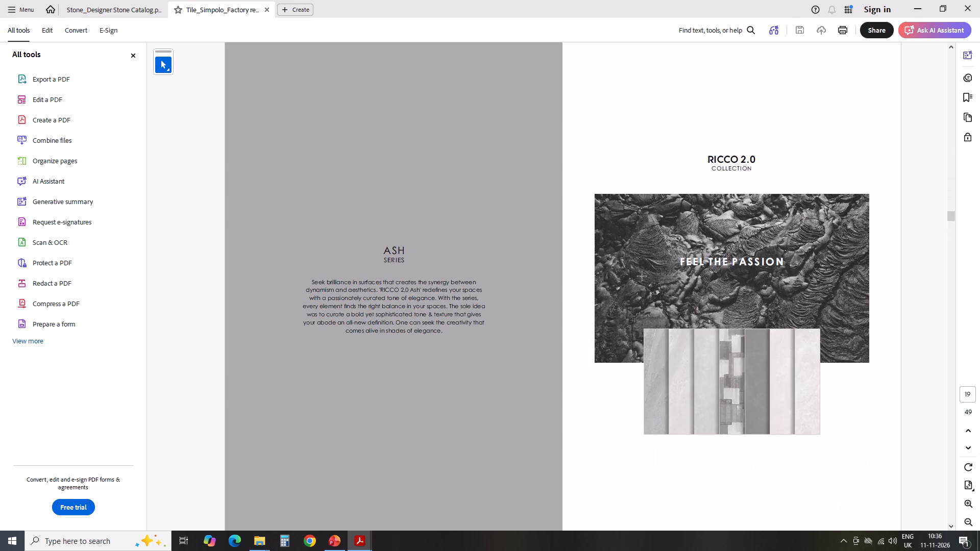
Look through the Ash series to the Aurora Pearl pages and compare that tile with the first floor level 3D view slide.
scroll(642, 277, down, 5)
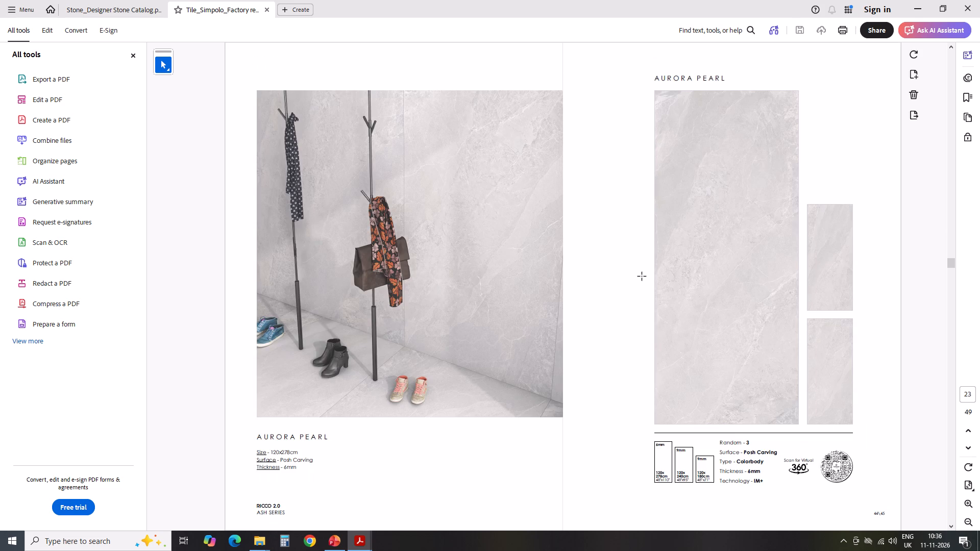
scroll(642, 277, up, 1)
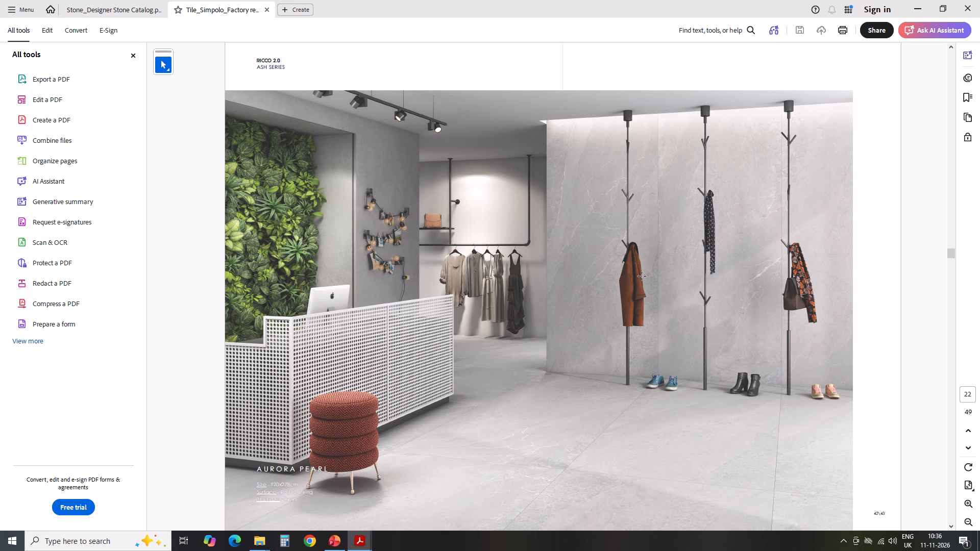
click(339, 545)
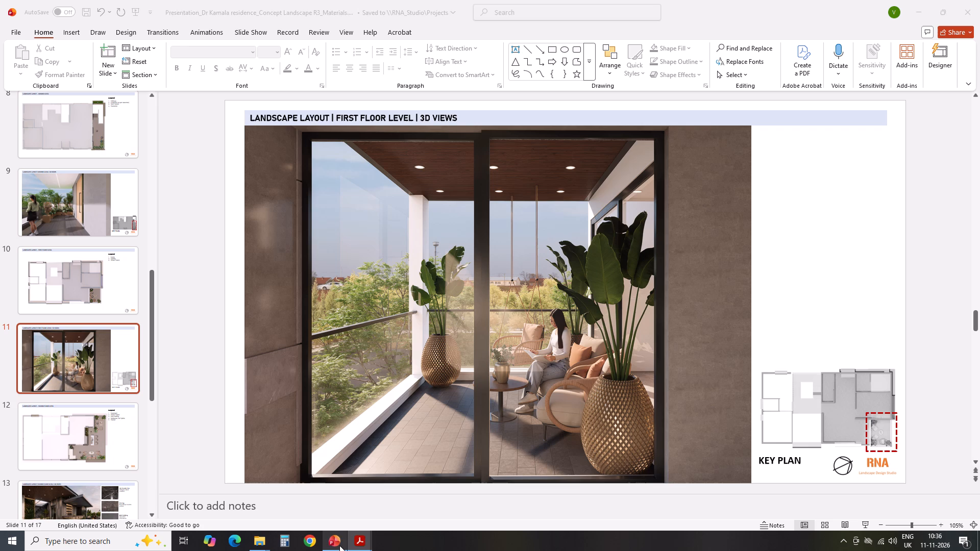
click(339, 545)
Examine the Conment Swatch Decor, Dove and Slate tiles on pages 24 to 27, checking them against the first floor 3D view slide.
scroll(599, 372, down, 1)
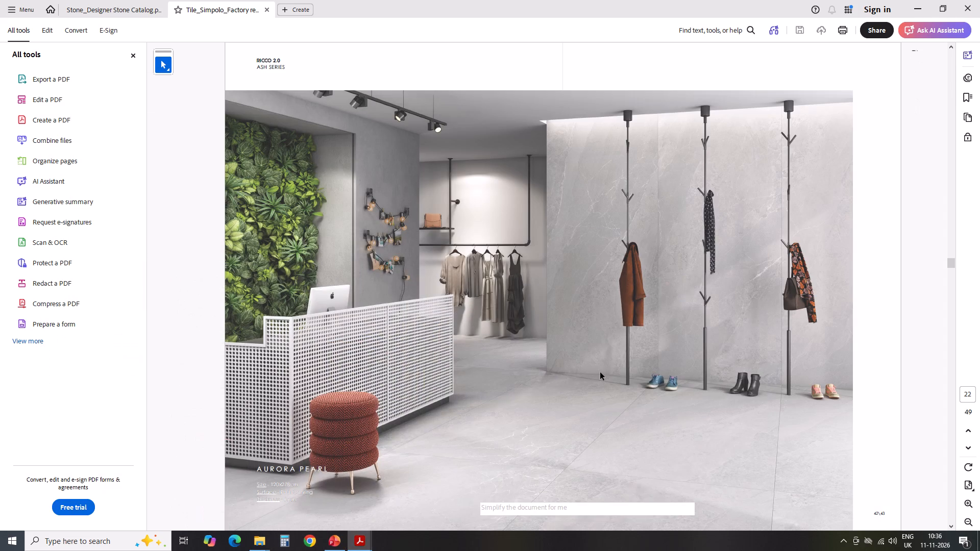
scroll(600, 372, down, 2)
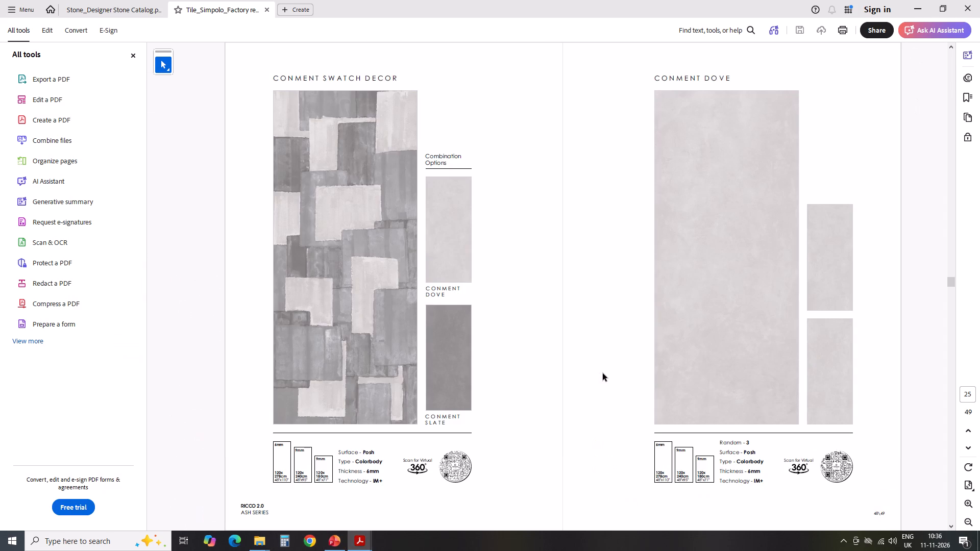
scroll(603, 373, down, 2)
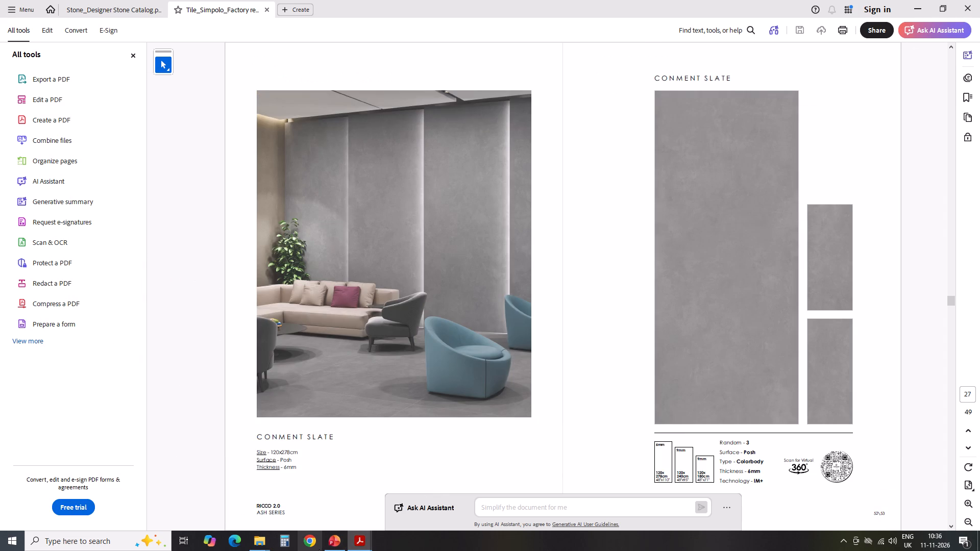
click(333, 541)
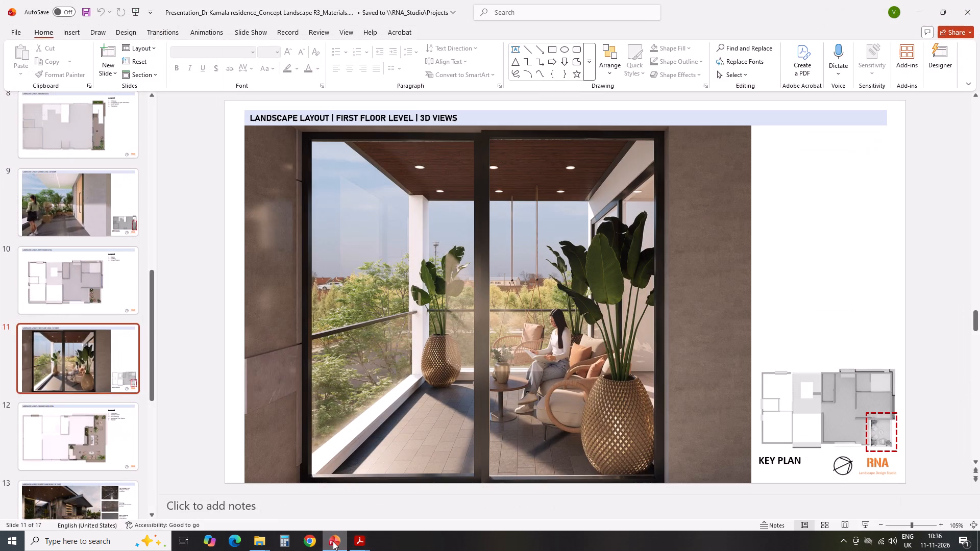
click(333, 541)
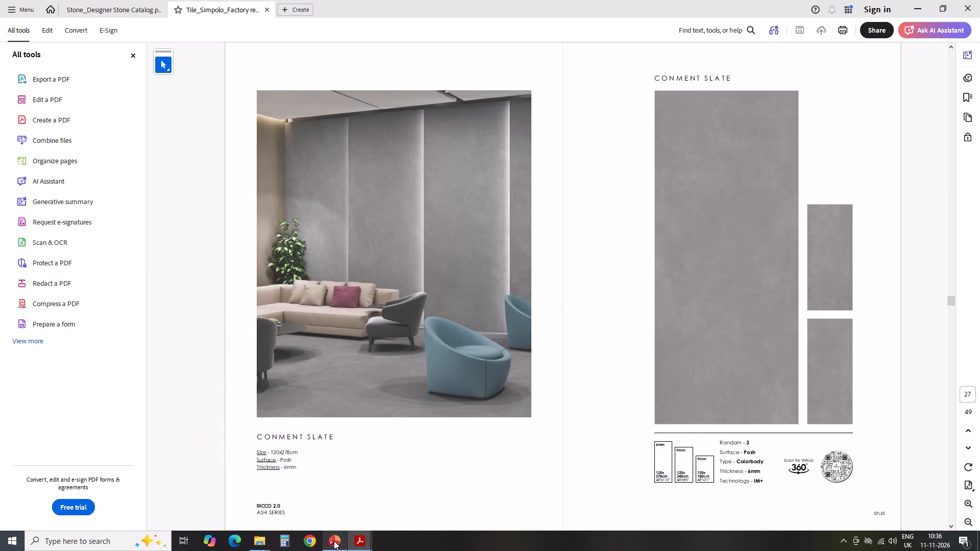
scroll(600, 403, up, 2)
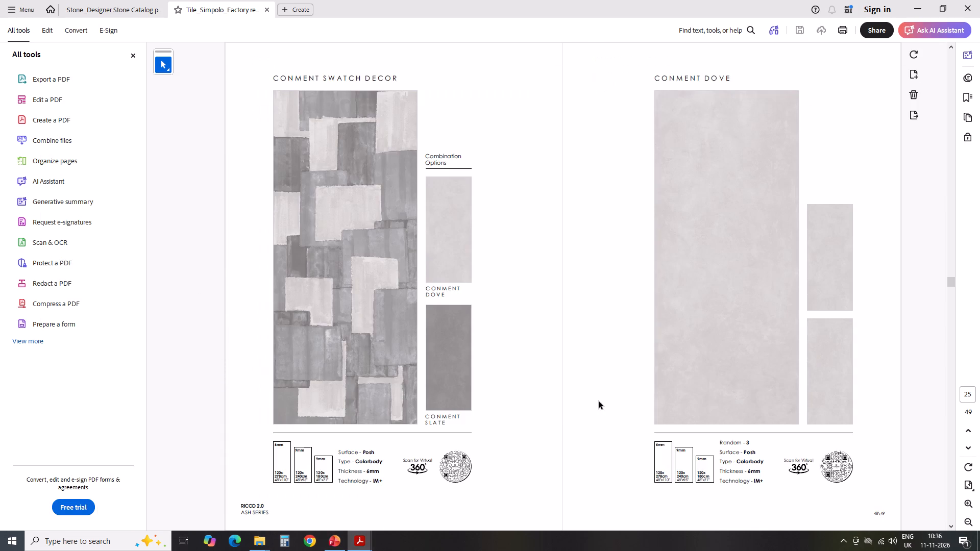
scroll(594, 396, up, 1)
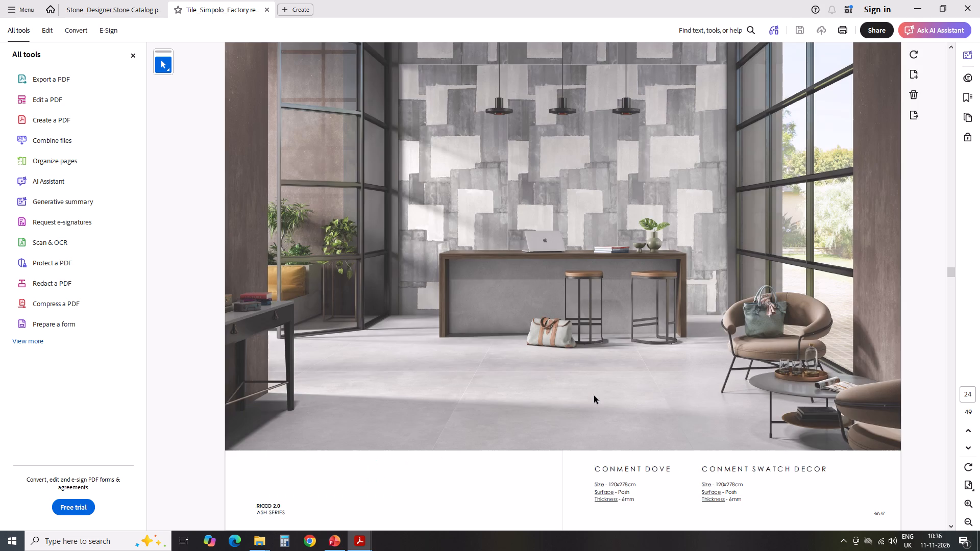
click(335, 538)
click(340, 538)
Review the remaining Ash series tiles, including Crysta Pearl and Majorca Pearl, up to the Sand series introduction on page 32.
scroll(482, 391, down, 5)
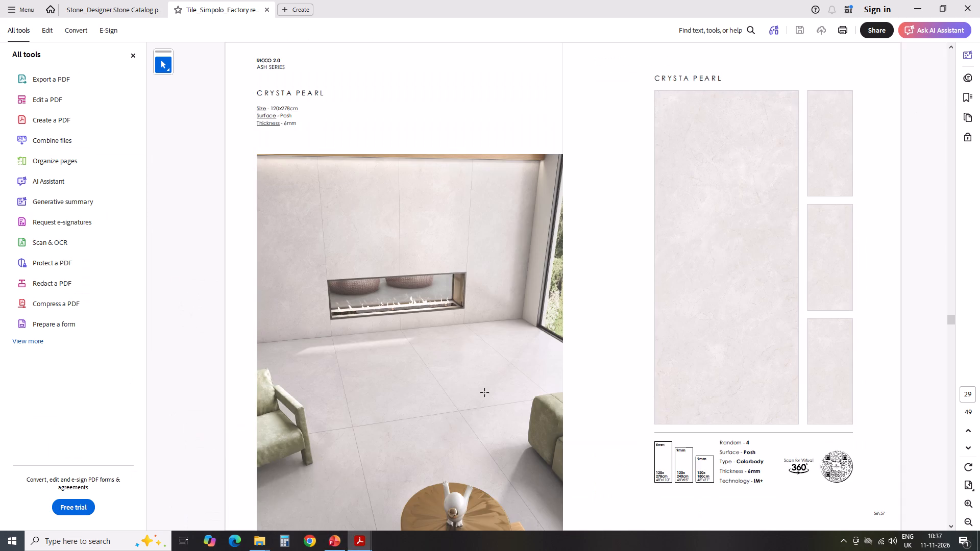
scroll(485, 393, down, 3)
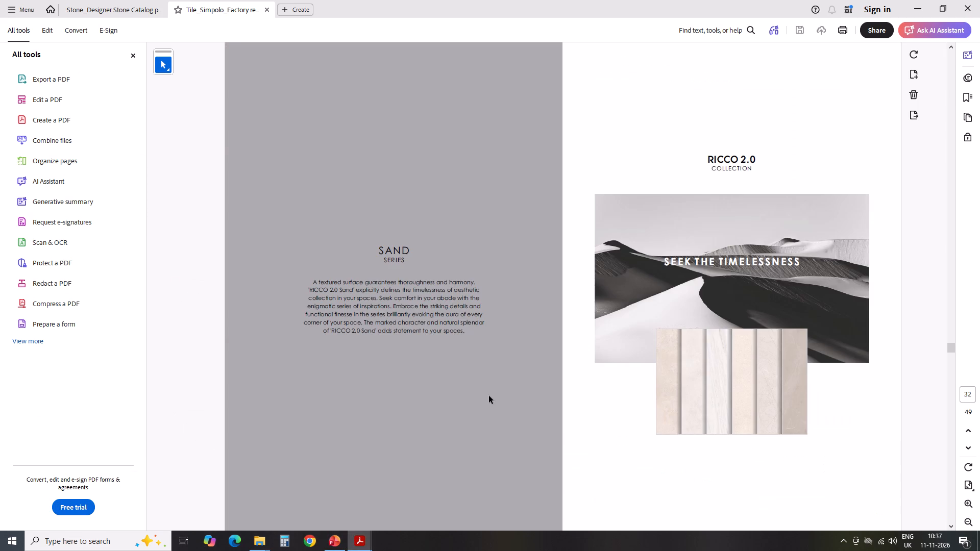
scroll(553, 407, down, 1)
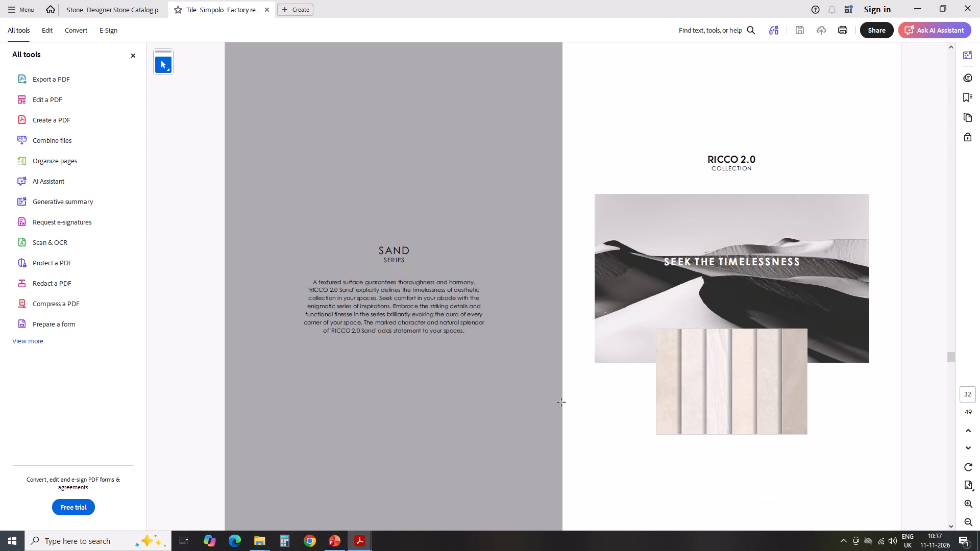
scroll(570, 401, up, 2)
Examine the Sand series tiles from Botto Almond to Venus Beach and continue to the representative contacts on page 48.
scroll(570, 401, down, 1)
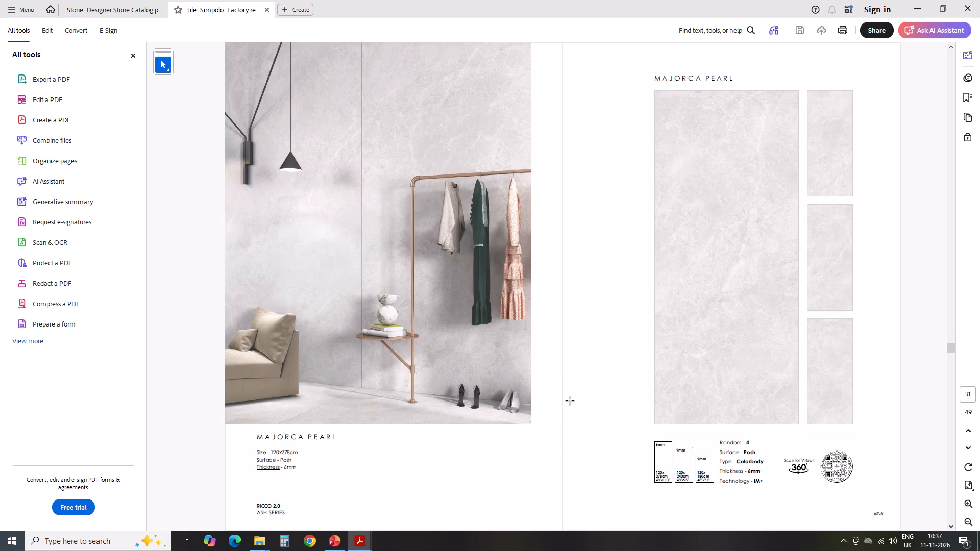
scroll(570, 401, down, 1)
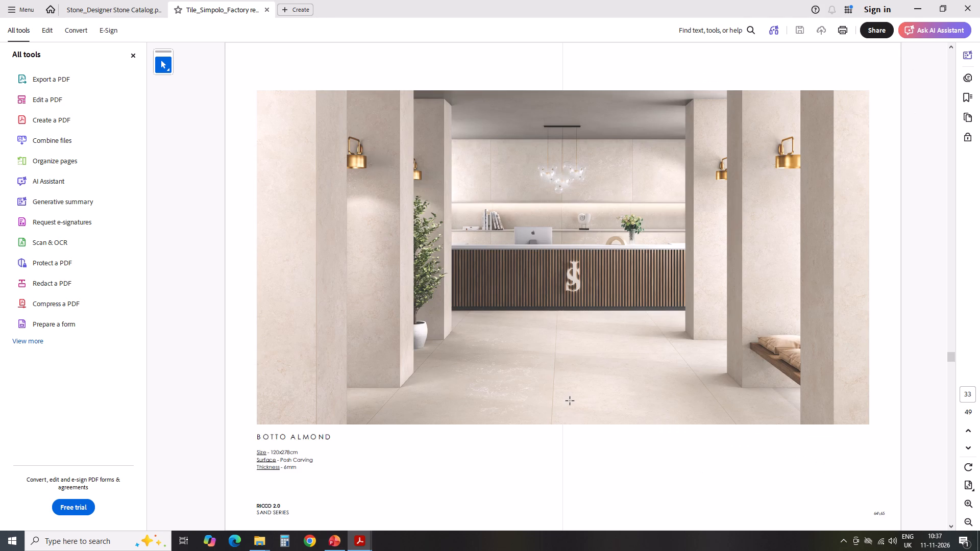
scroll(570, 401, down, 3)
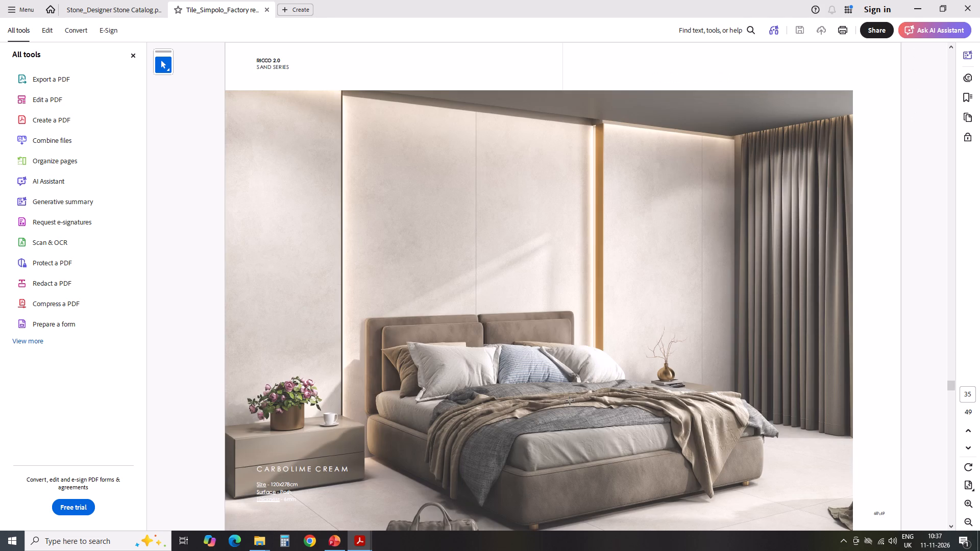
scroll(570, 401, down, 4)
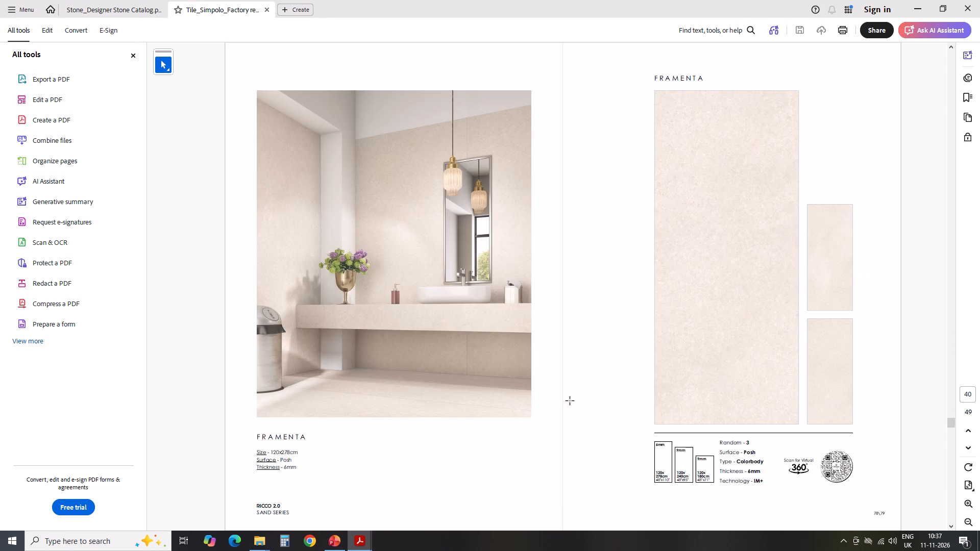
scroll(570, 401, down, 2)
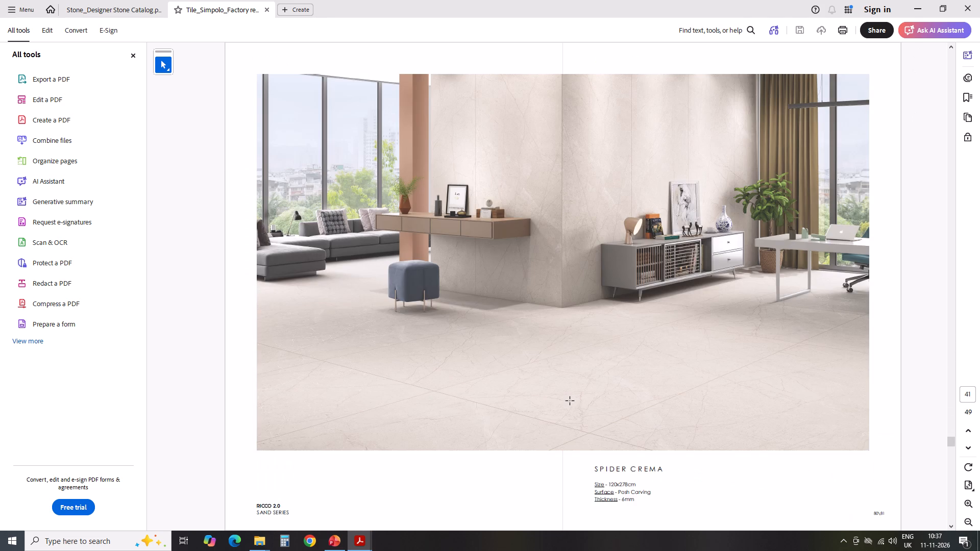
scroll(570, 401, down, 2)
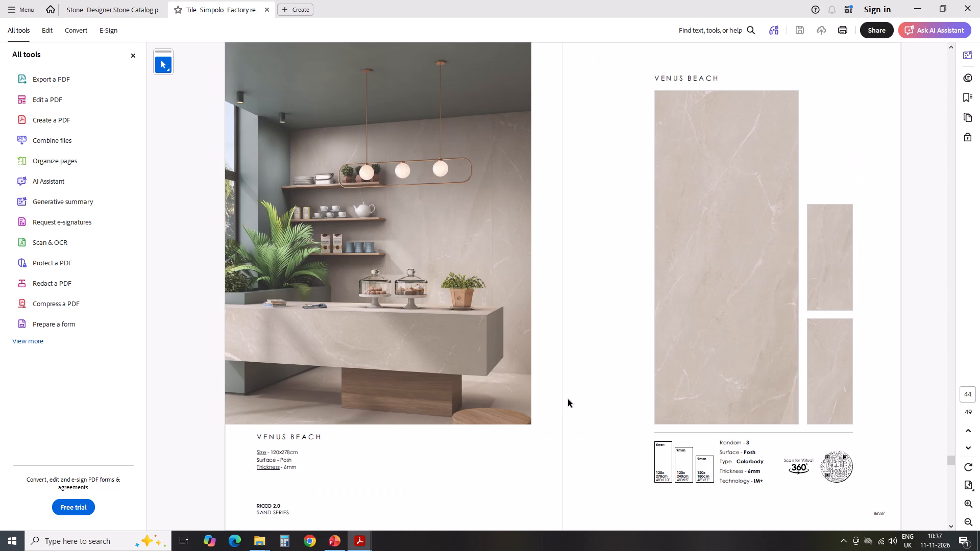
scroll(568, 399, down, 2)
scroll(568, 399, up, 1)
scroll(568, 399, down, 6)
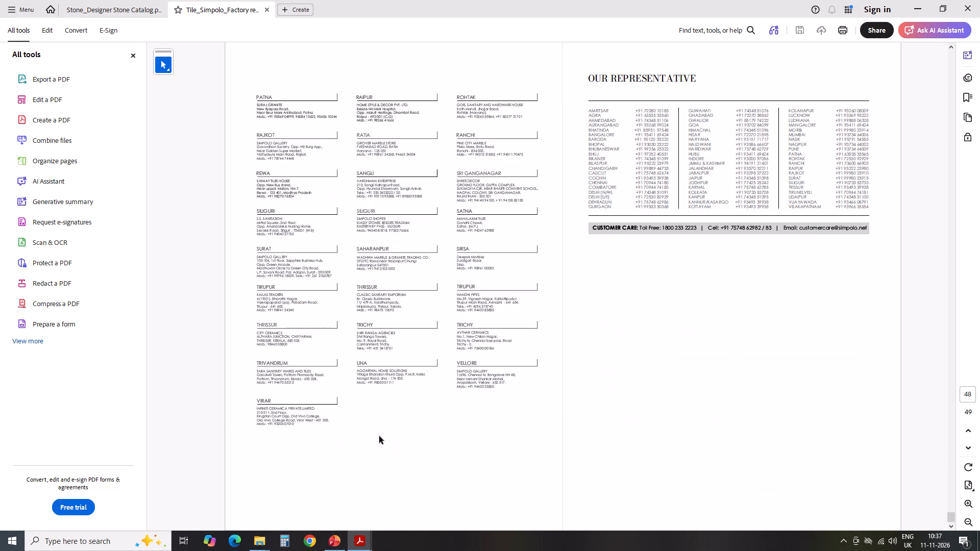
Minimize the PDF viewer and return to the presentation's ground level 3D view on slide 9.
click(912, 9)
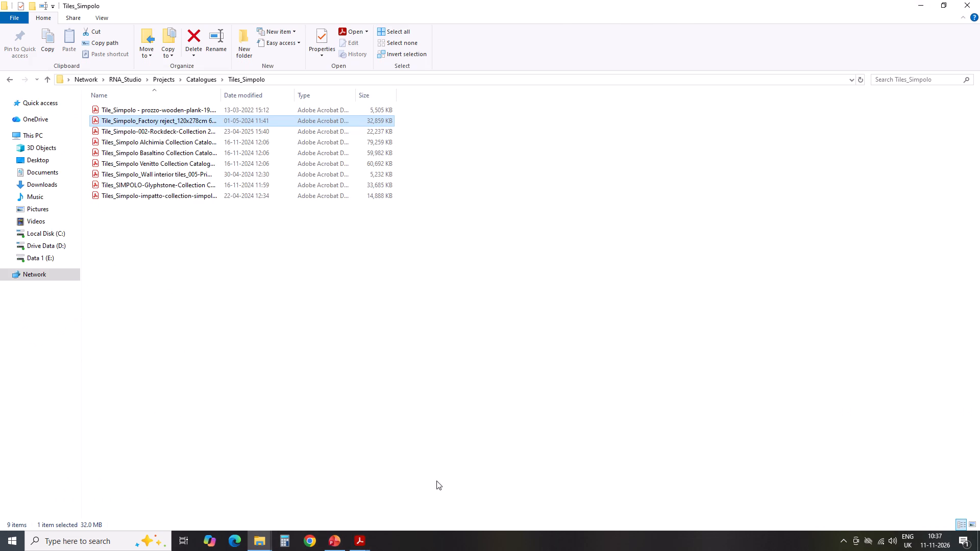
click(336, 544)
scroll(791, 302, up, 1)
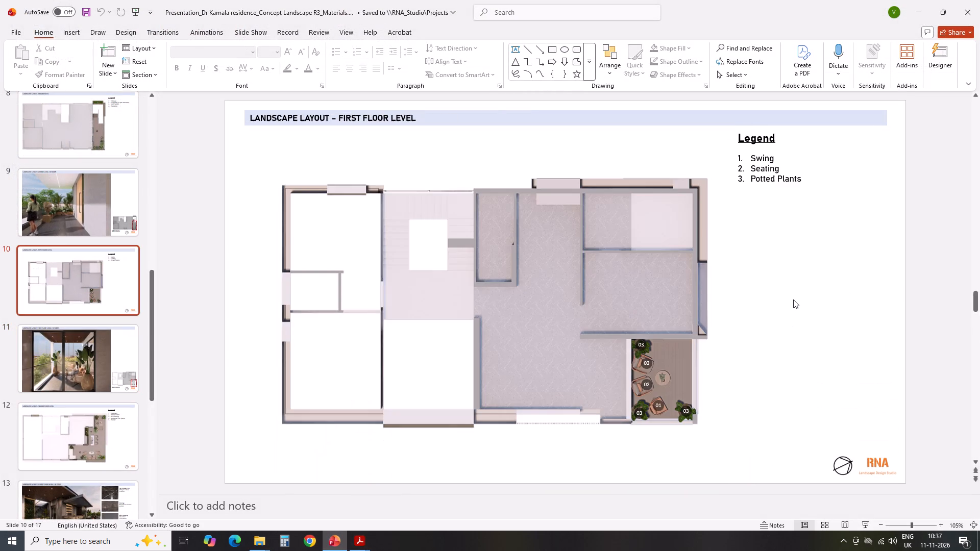
scroll(797, 296, up, 1)
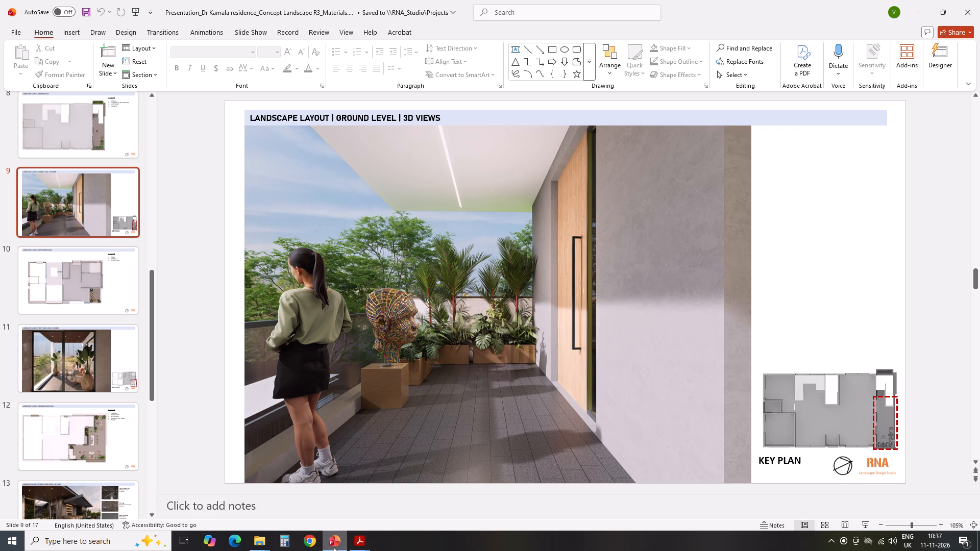
Open the Designer Stone catalogue and compare the Black Granite Hydro finish on page 12 with the ground level 3D view on slide 9.
click(303, 515)
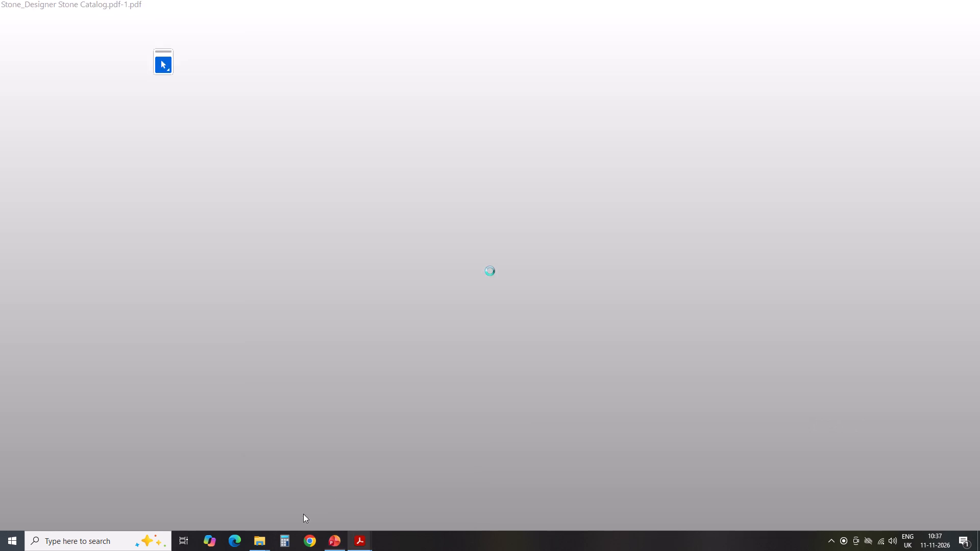
scroll(625, 341, up, 2)
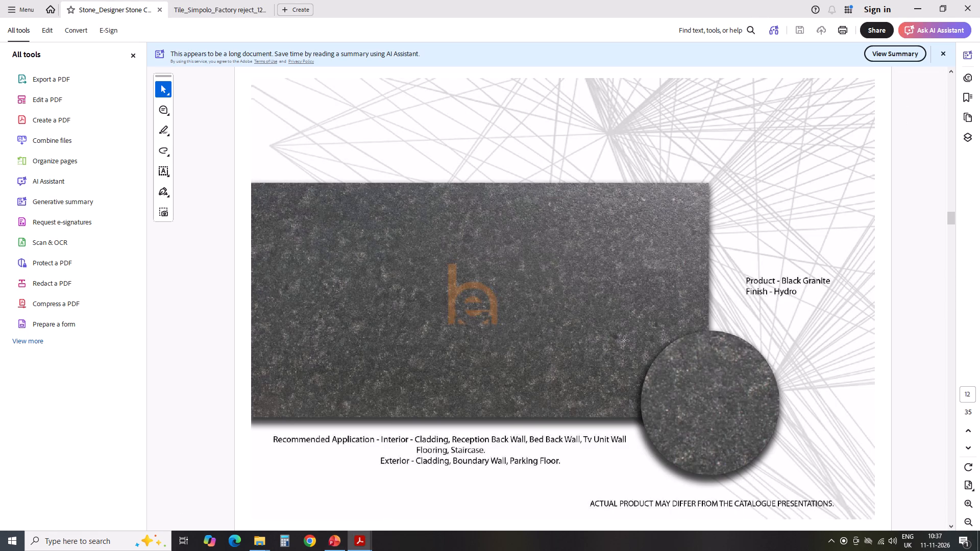
scroll(625, 341, up, 1)
scroll(625, 341, down, 1)
click(346, 545)
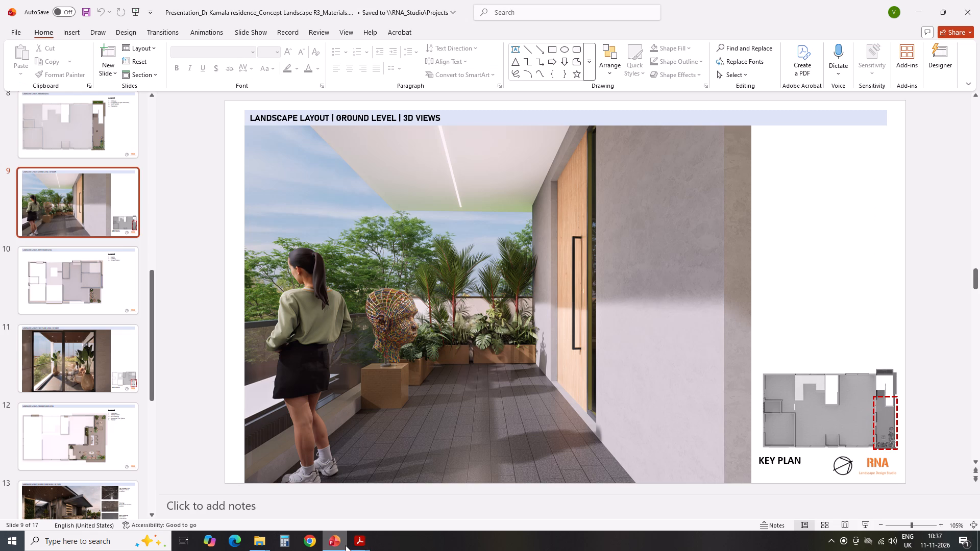
click(356, 545)
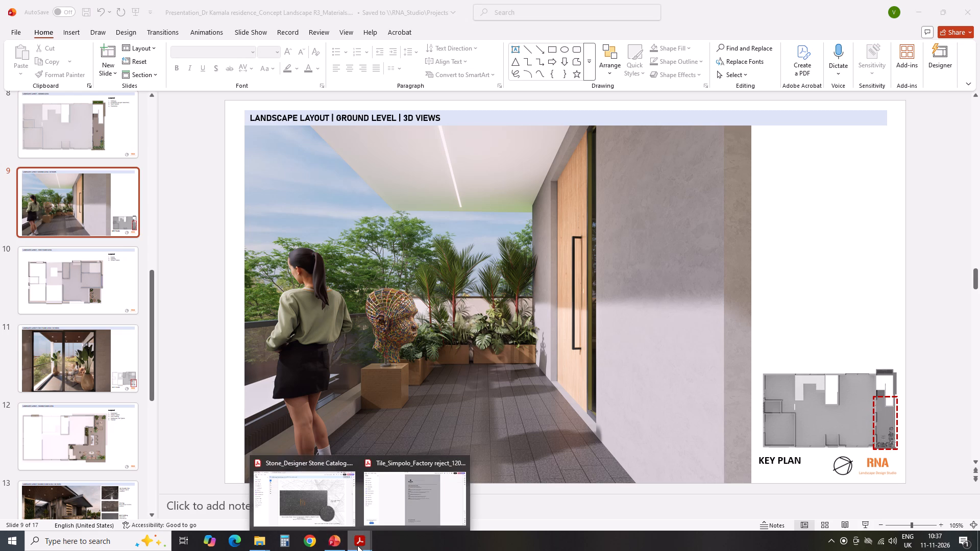
click(338, 516)
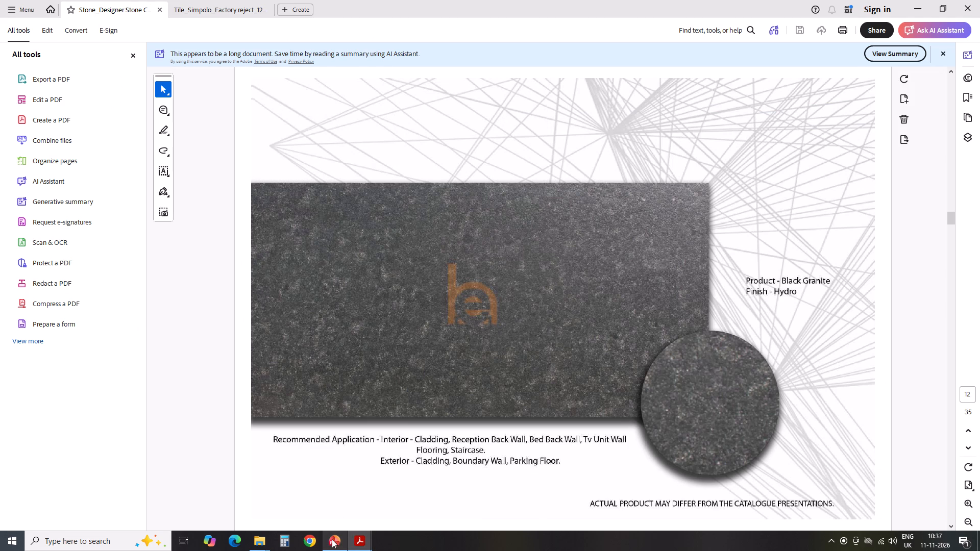
click(334, 540)
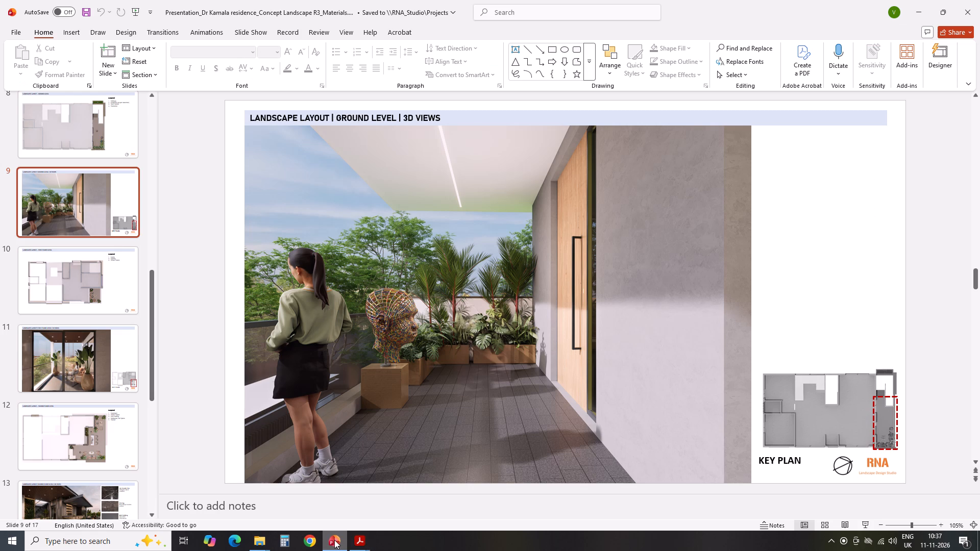
Review the neighbouring stone catalogue pages and compare the Black Hydro Polish granite on page 10 with the ground level 3D view.
click(360, 545)
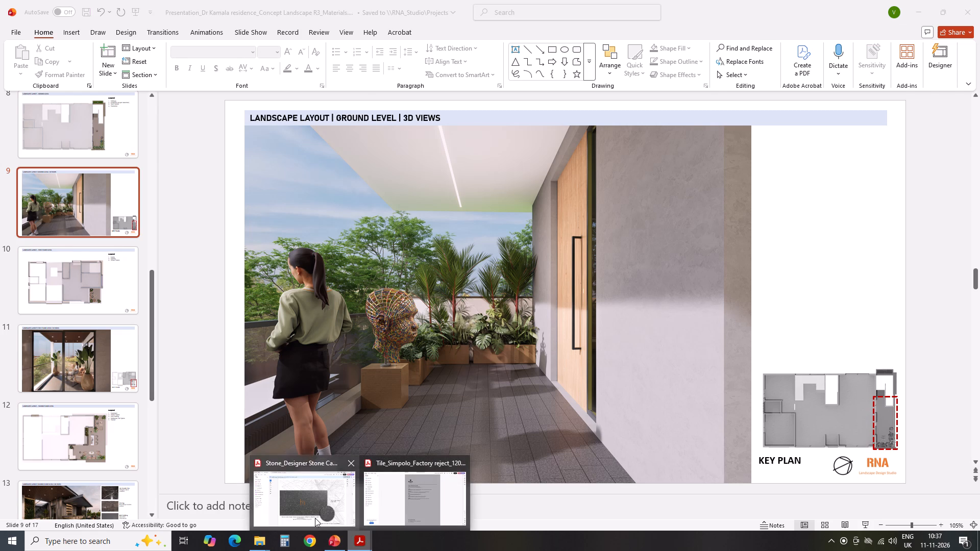
click(311, 516)
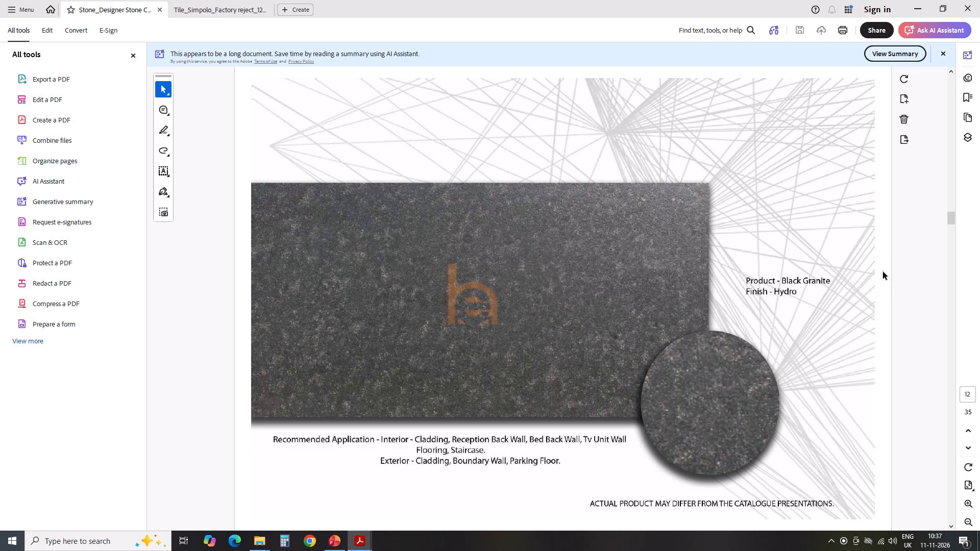
scroll(870, 299, down, 1)
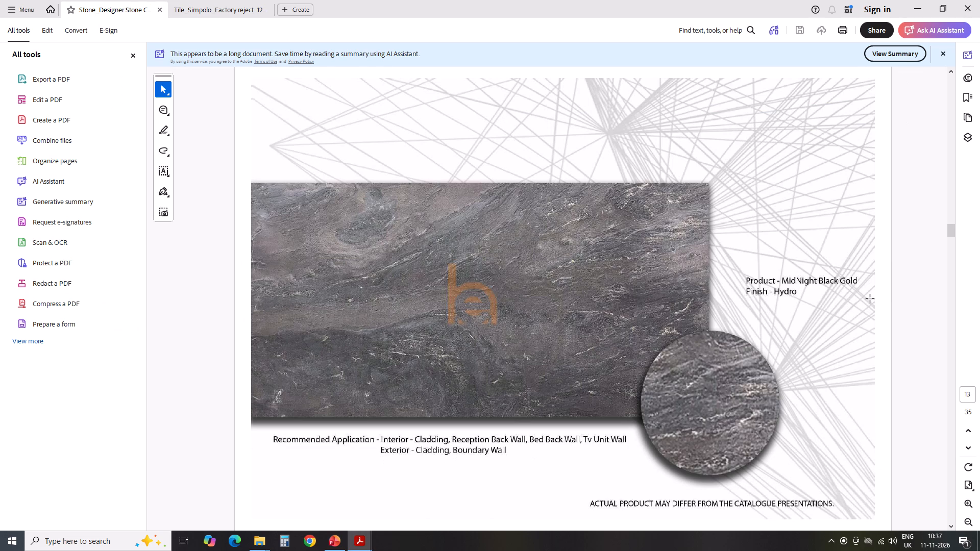
scroll(870, 299, up, 3)
scroll(870, 299, down, 1)
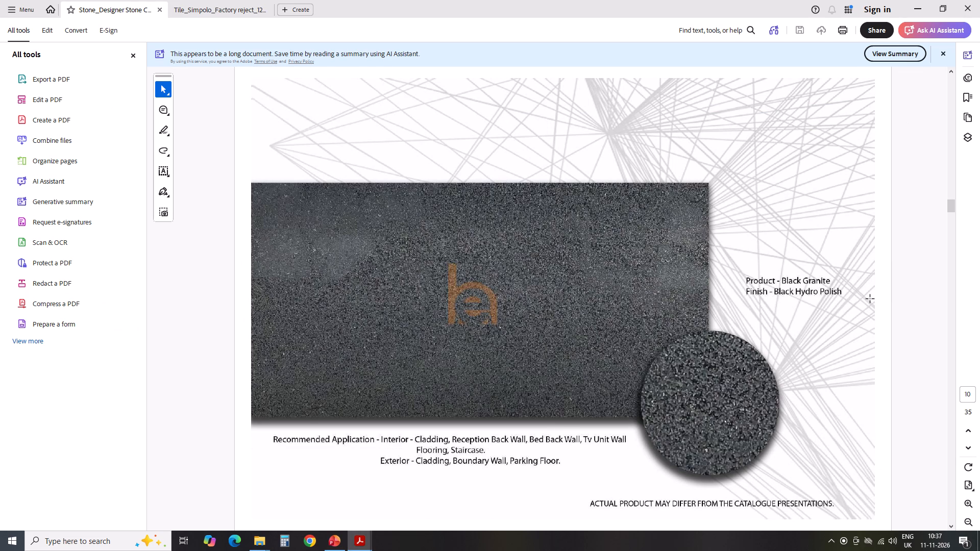
scroll(870, 299, up, 1)
scroll(870, 299, down, 1)
scroll(870, 299, up, 1)
click(334, 544)
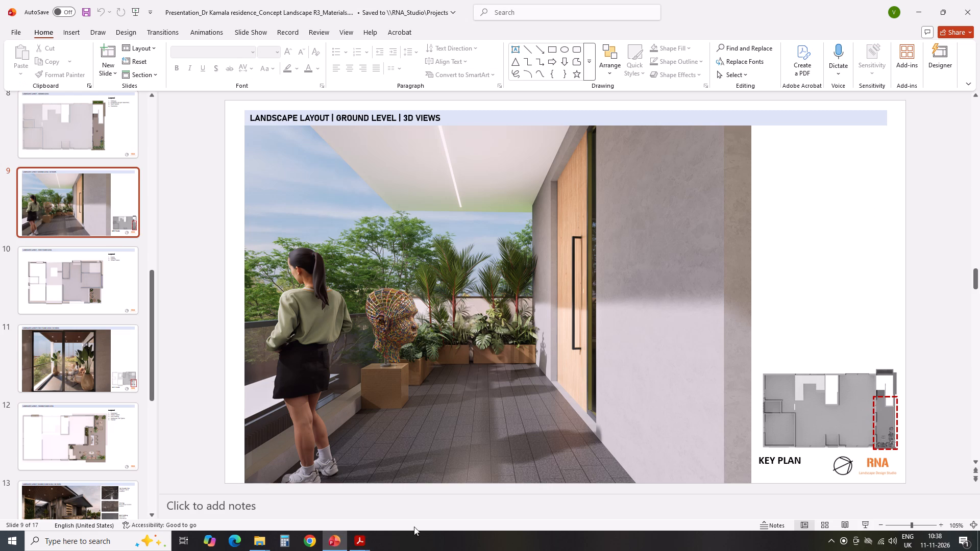
click(355, 548)
click(330, 508)
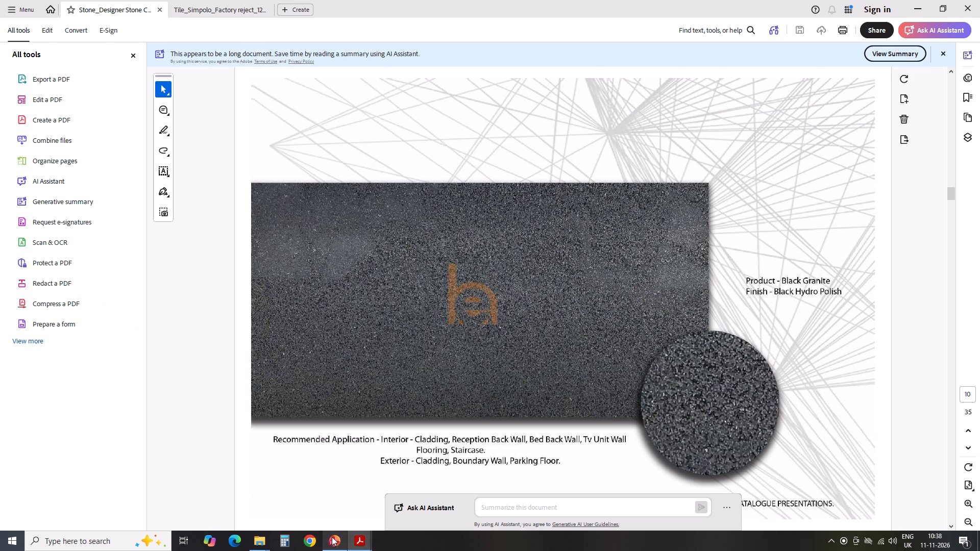
click(332, 537)
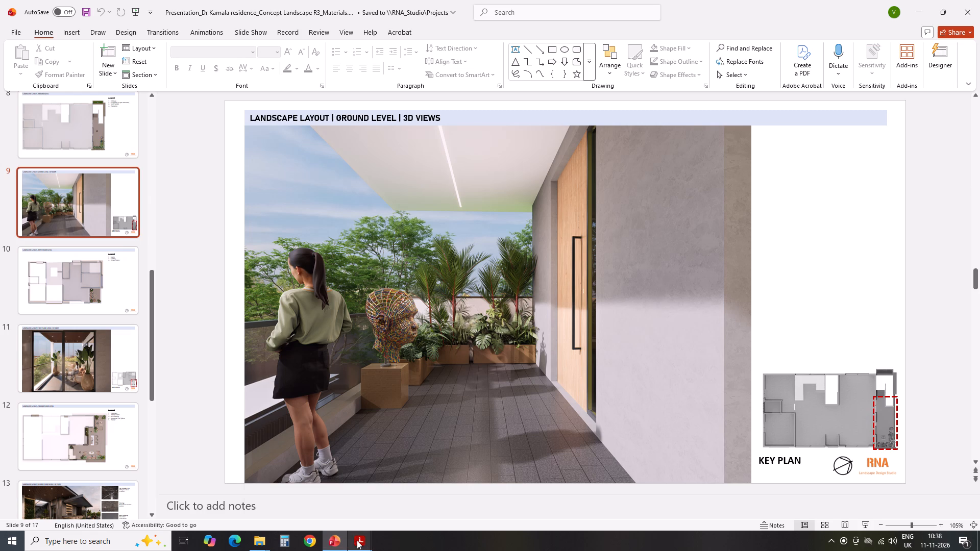
Compare the Crocodile Black granite finish on page 9 of the stone catalogue with the ground level 3D view slide.
click(314, 509)
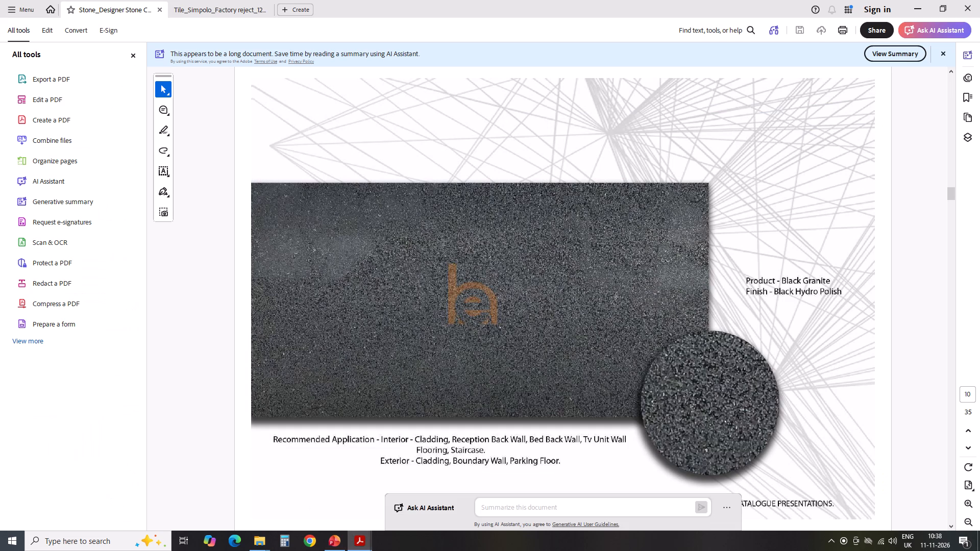
scroll(583, 304, up, 1)
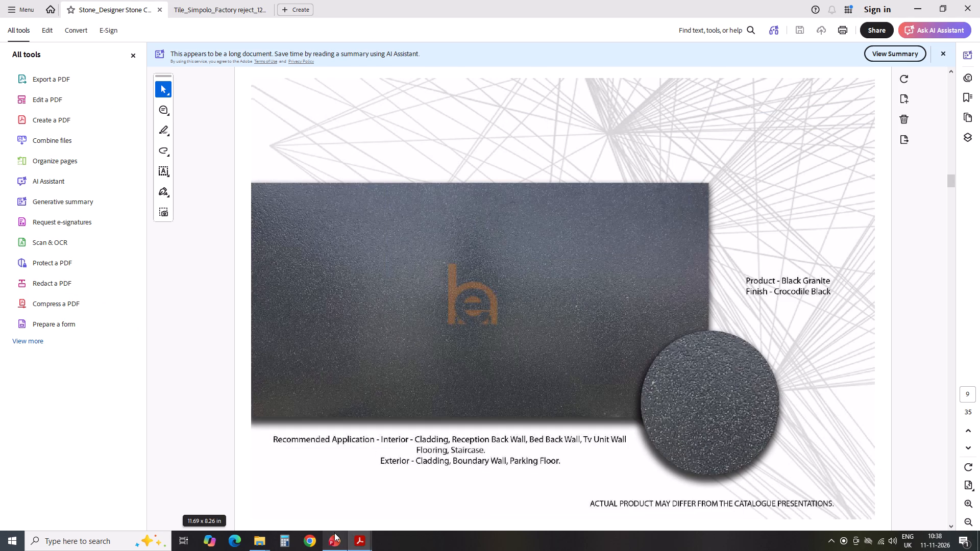
click(331, 541)
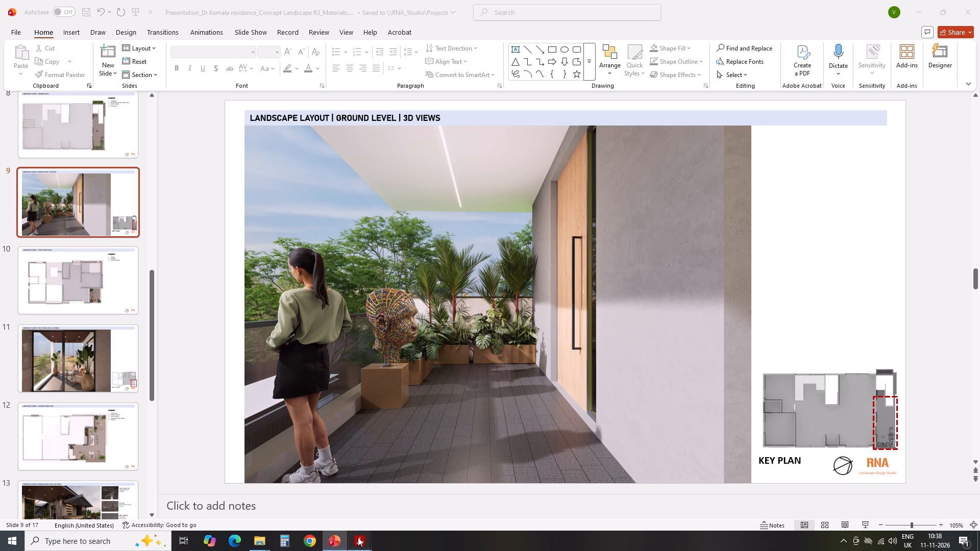
click(358, 537)
click(321, 504)
click(328, 537)
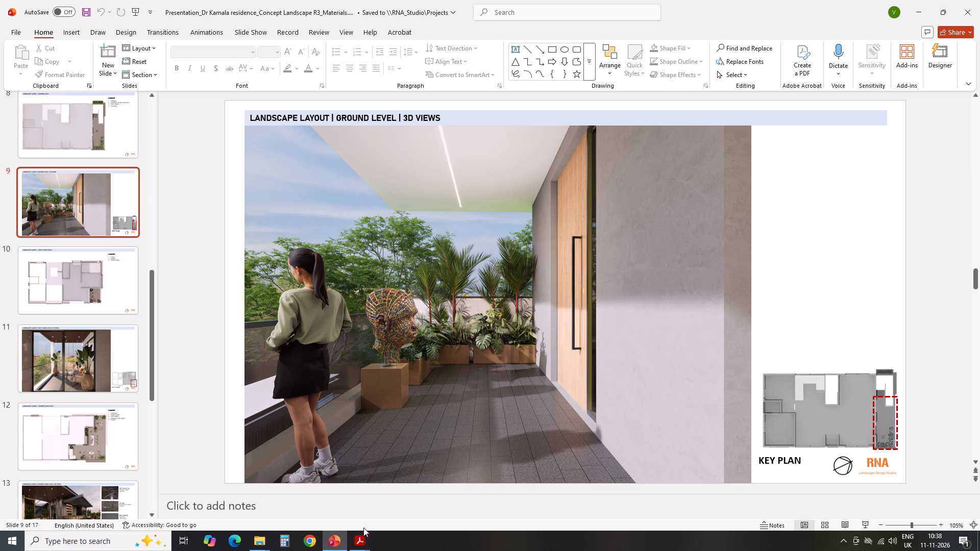
Examine the Black Granite finishes on pages 6 to 10 of the stone catalogue, including Teak Black, Black Silk and Black Sugar.
click(354, 539)
click(317, 511)
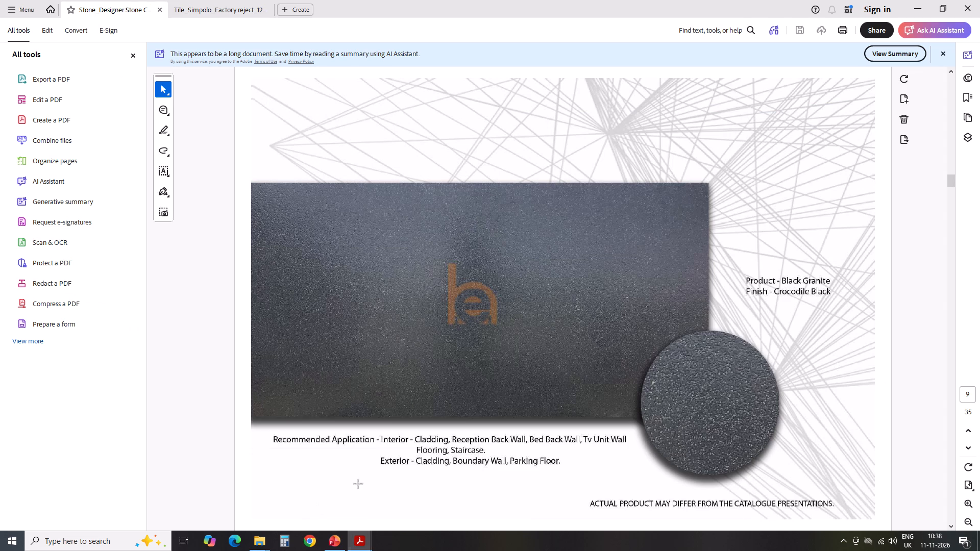
scroll(560, 318, up, 1)
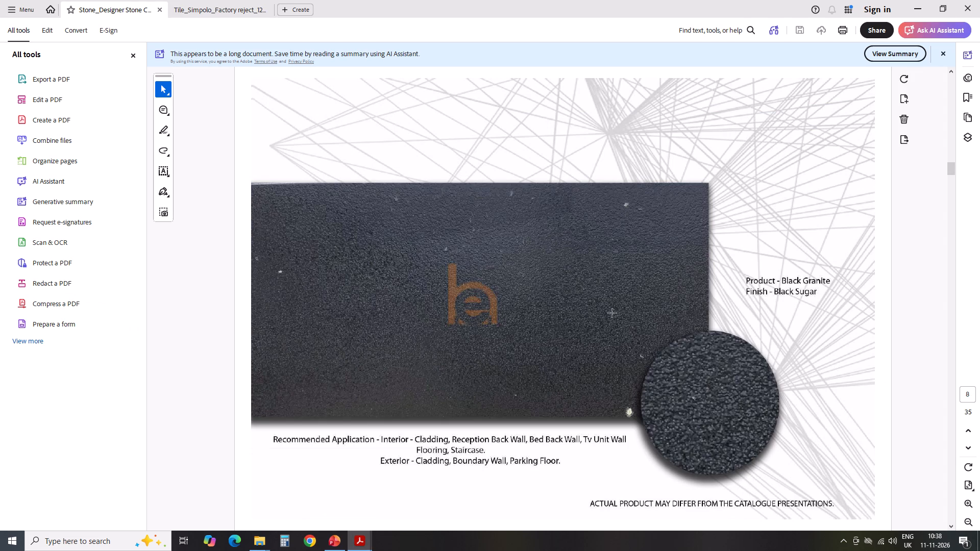
scroll(612, 313, up, 2)
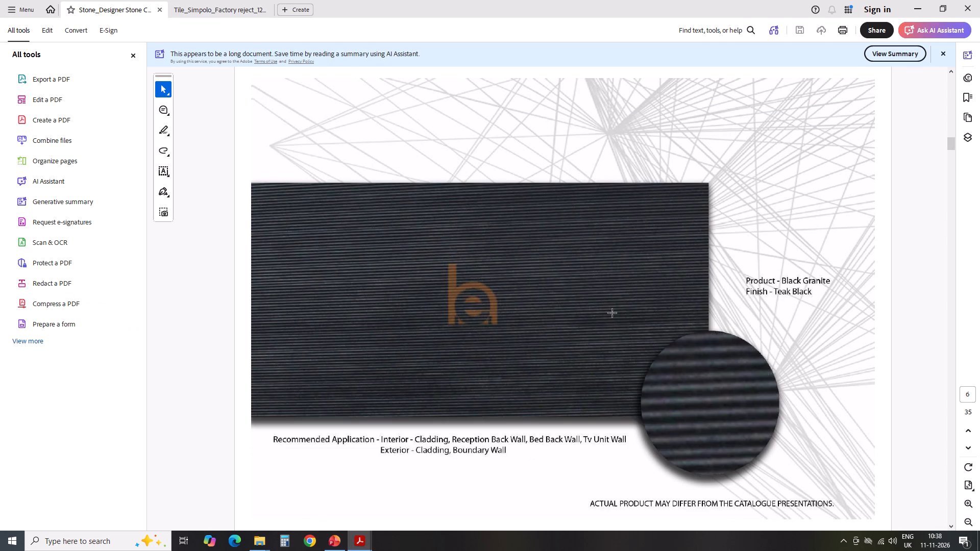
scroll(612, 313, down, 2)
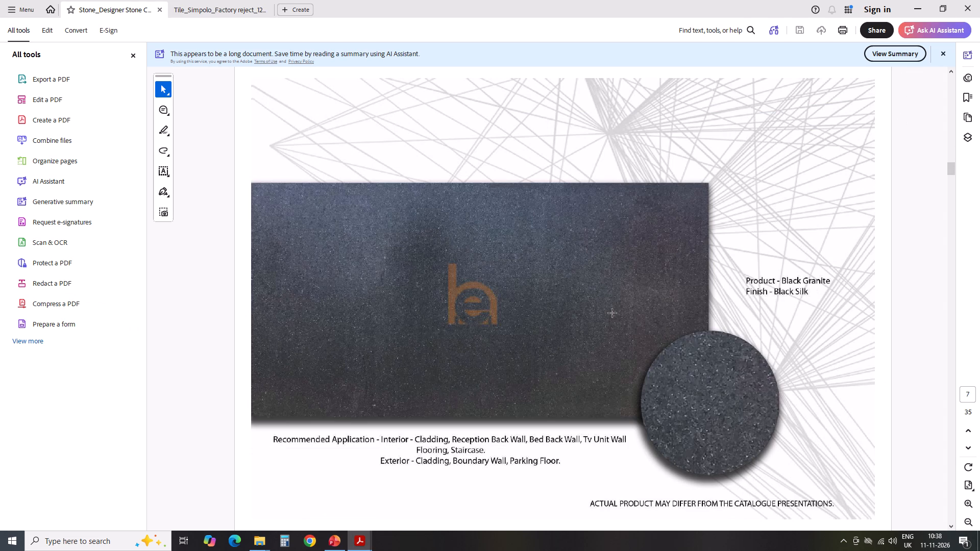
scroll(612, 313, down, 2)
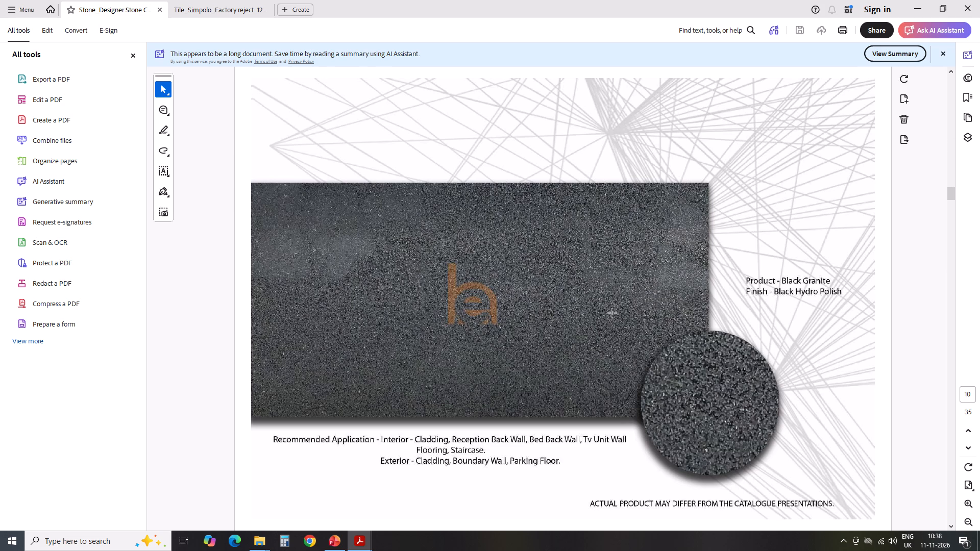
Compare the Black Silk, Black Sugar, Crocodile Black and Black Hydro Polish granite finishes with one another on pages 7 to 10.
scroll(613, 313, up, 2)
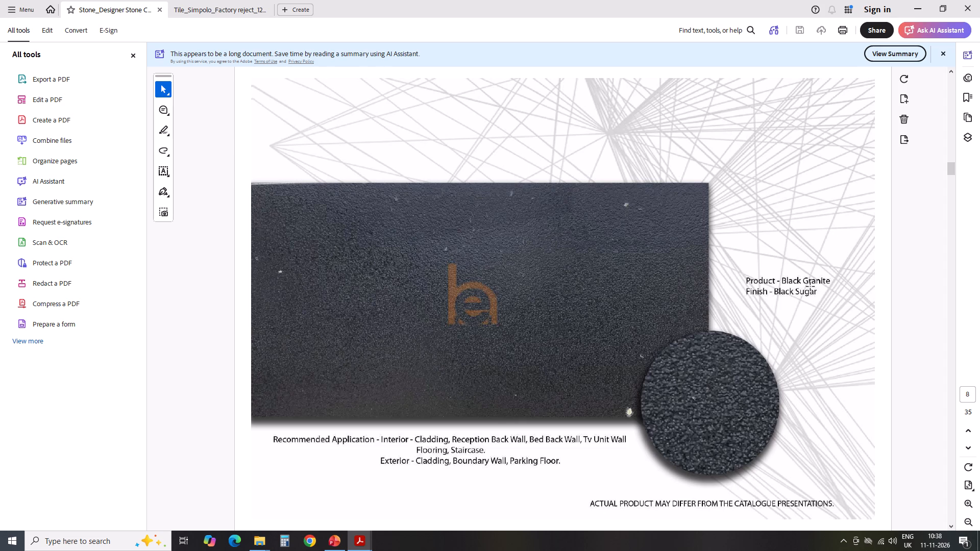
scroll(811, 287, up, 1)
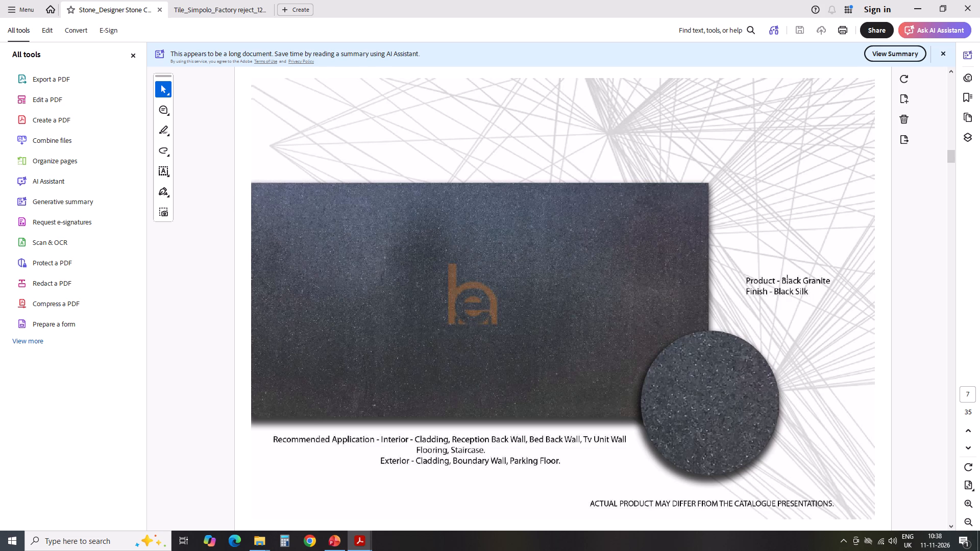
scroll(789, 278, up, 1)
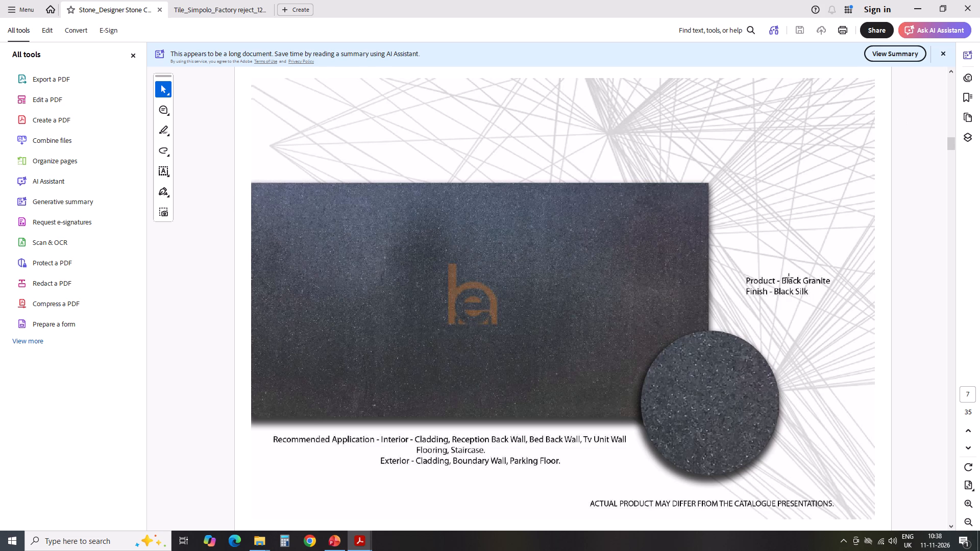
scroll(789, 278, down, 3)
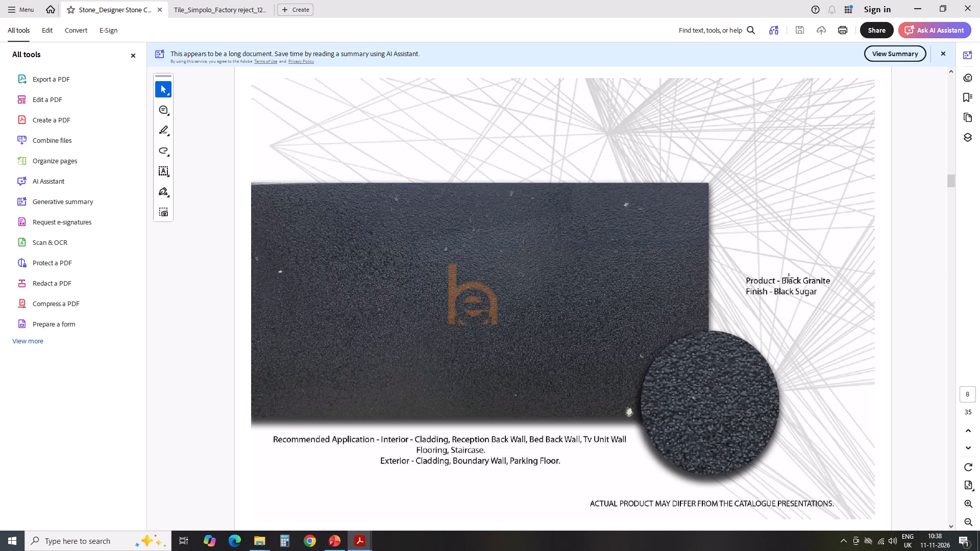
scroll(789, 278, down, 1)
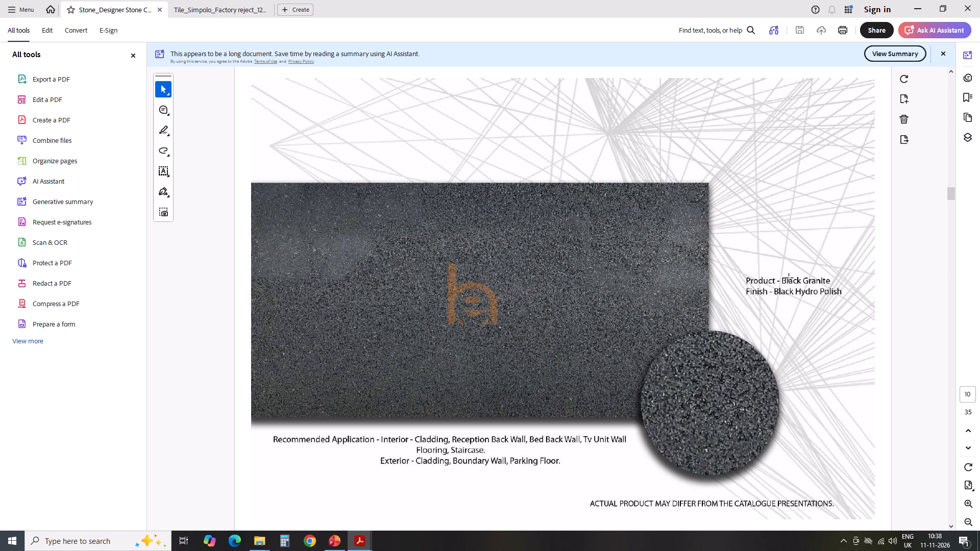
scroll(789, 278, up, 2)
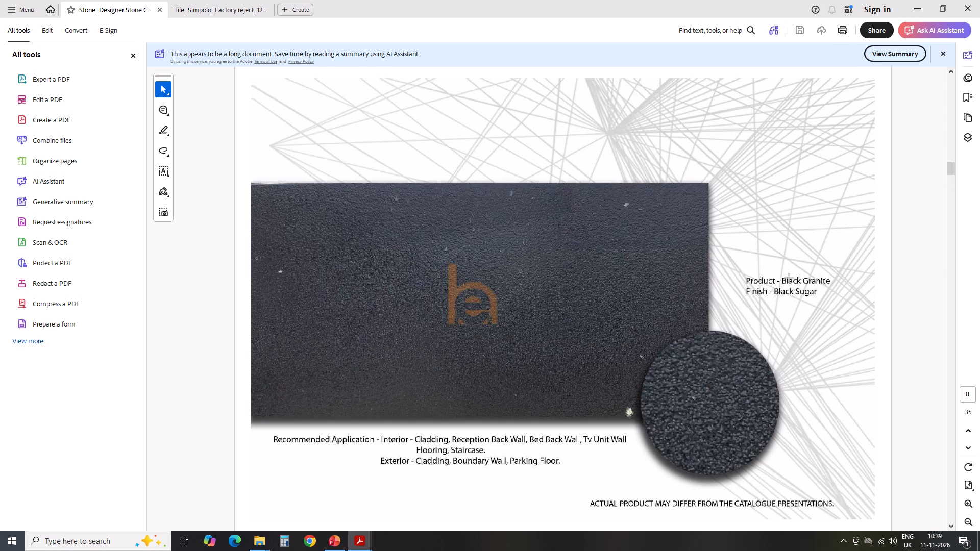
scroll(789, 278, up, 1)
scroll(762, 286, down, 2)
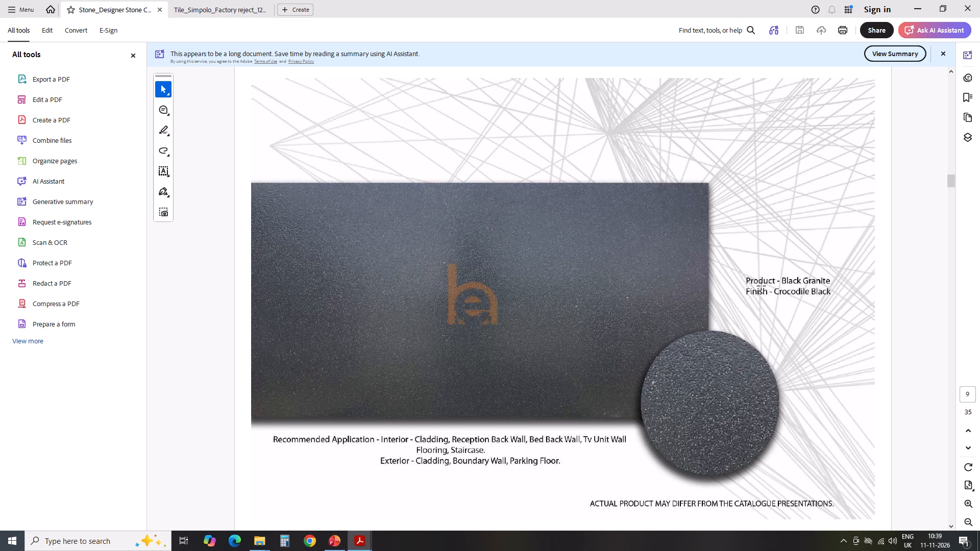
scroll(762, 286, down, 1)
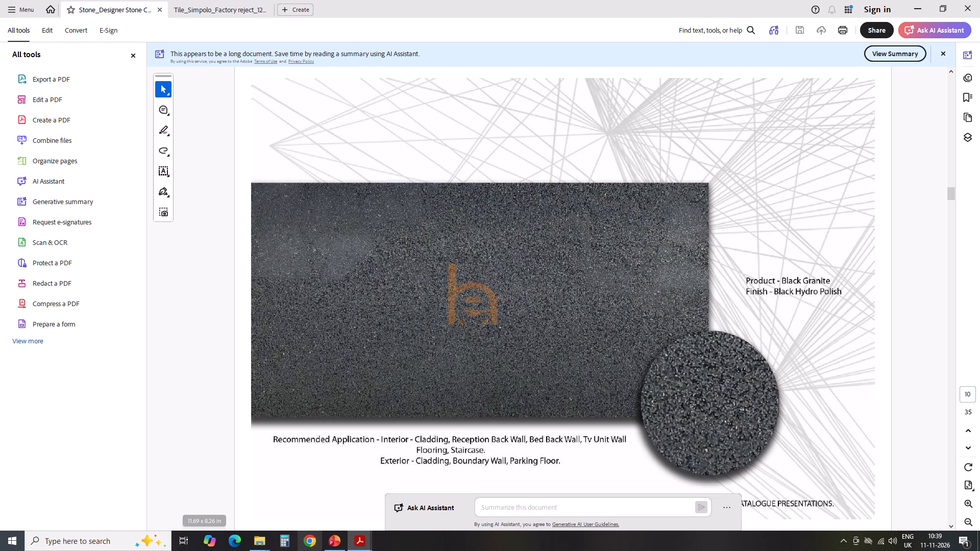
Check the Black Hydro Polish and Crocodile Black granite finishes once more against the ground level 3D view on slide 9.
click(341, 543)
click(344, 543)
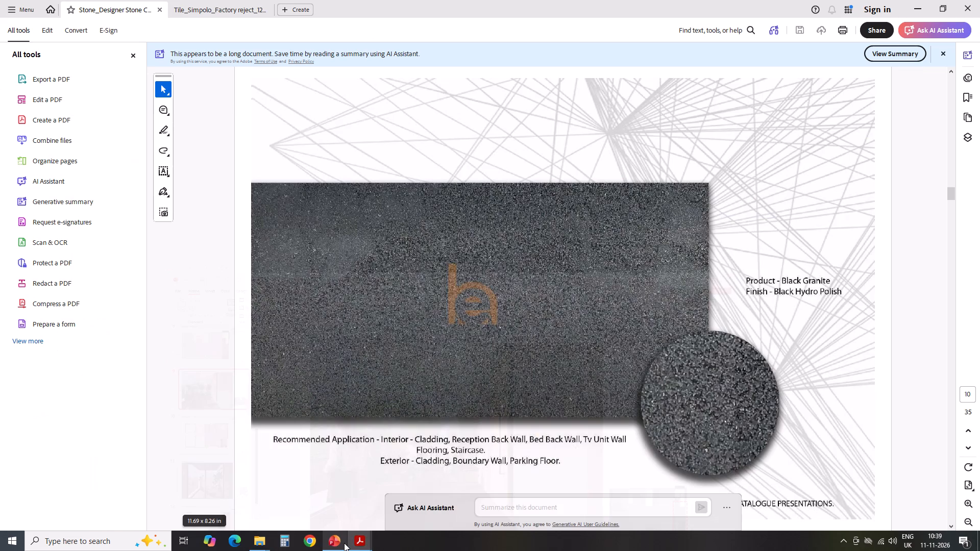
scroll(502, 404, up, 1)
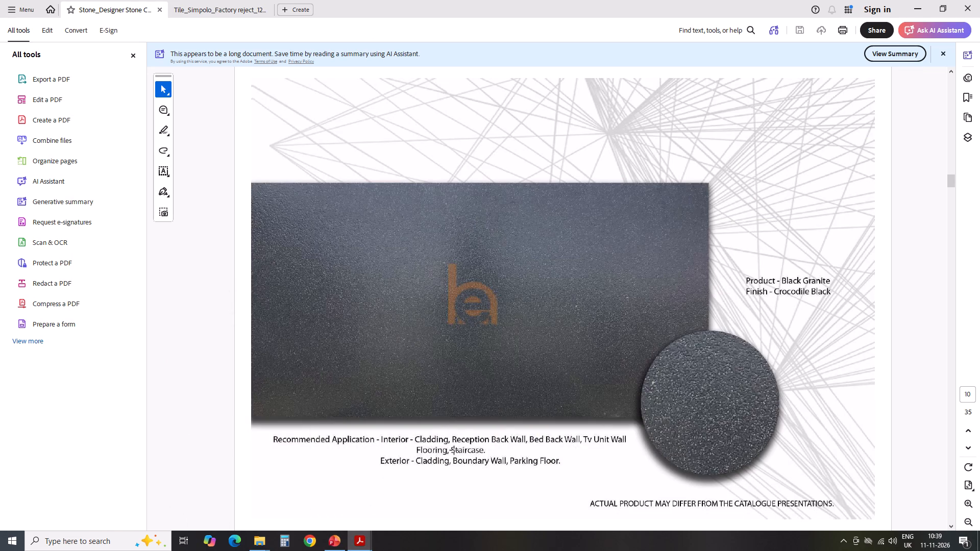
click(333, 550)
click(333, 550)
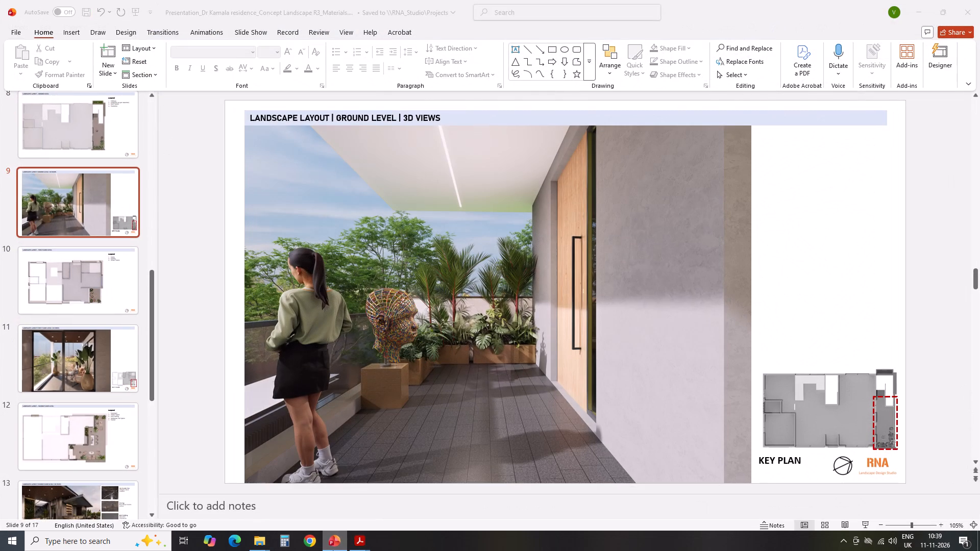
Compare the Black Sugar, Black Silk and Crocodile Black granite finishes once more on pages 7 to 9 of the stone catalogue.
scroll(520, 426, up, 1)
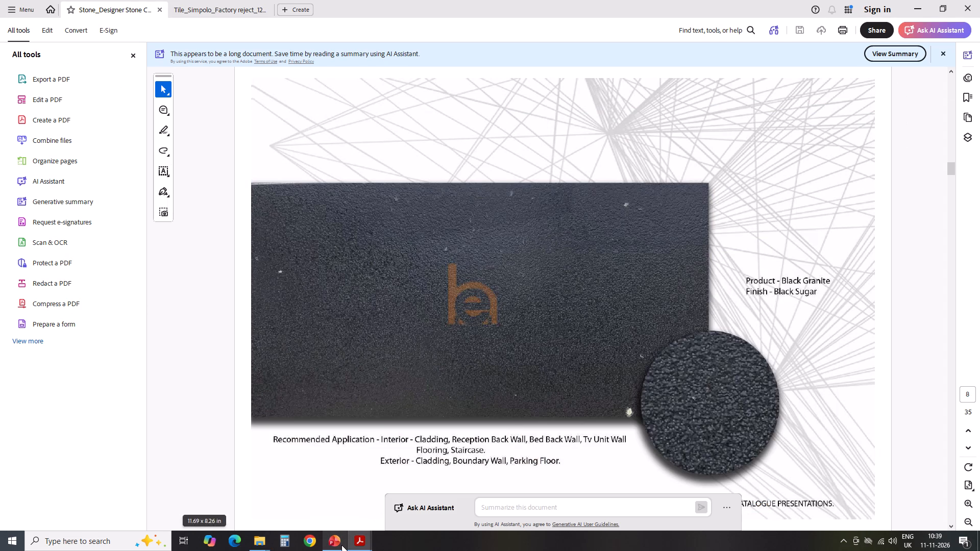
click(341, 545)
click(341, 545)
scroll(505, 439, up, 1)
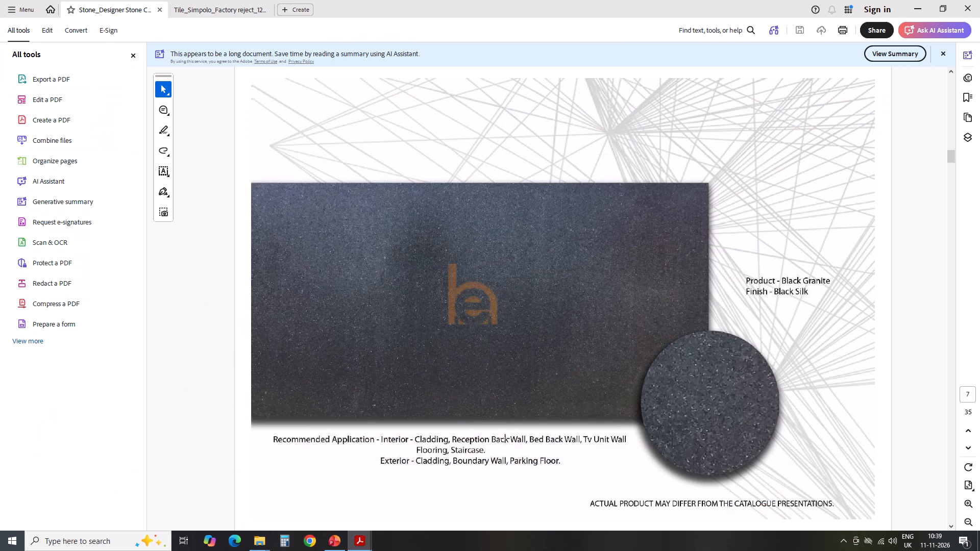
scroll(551, 397, down, 2)
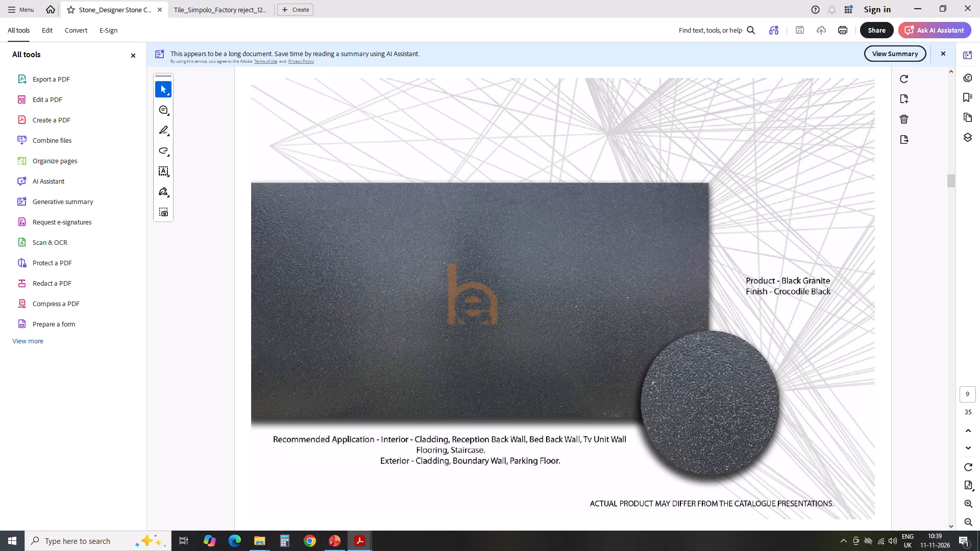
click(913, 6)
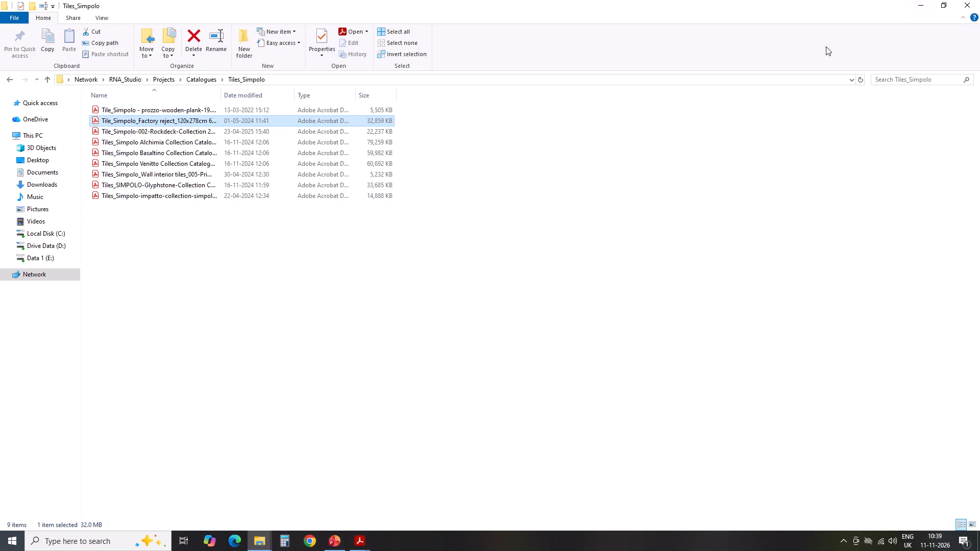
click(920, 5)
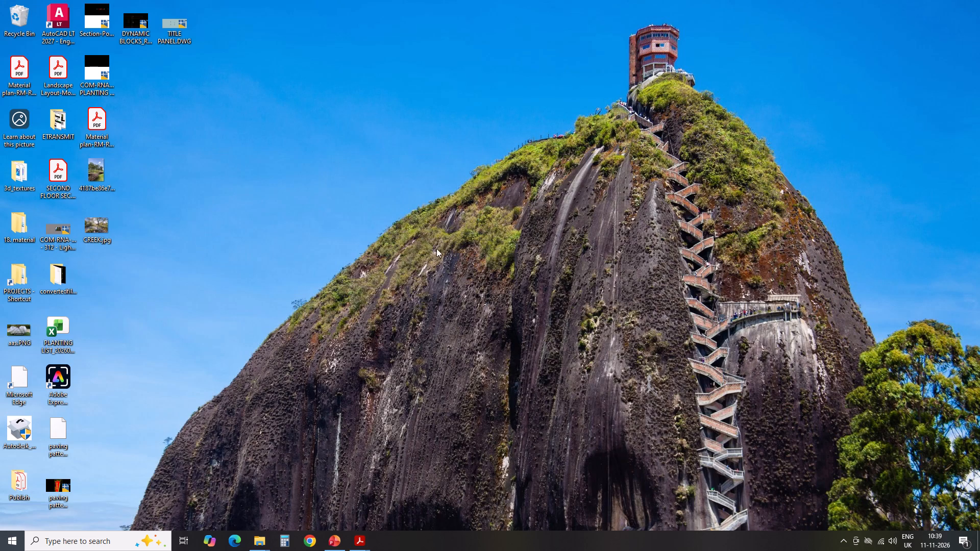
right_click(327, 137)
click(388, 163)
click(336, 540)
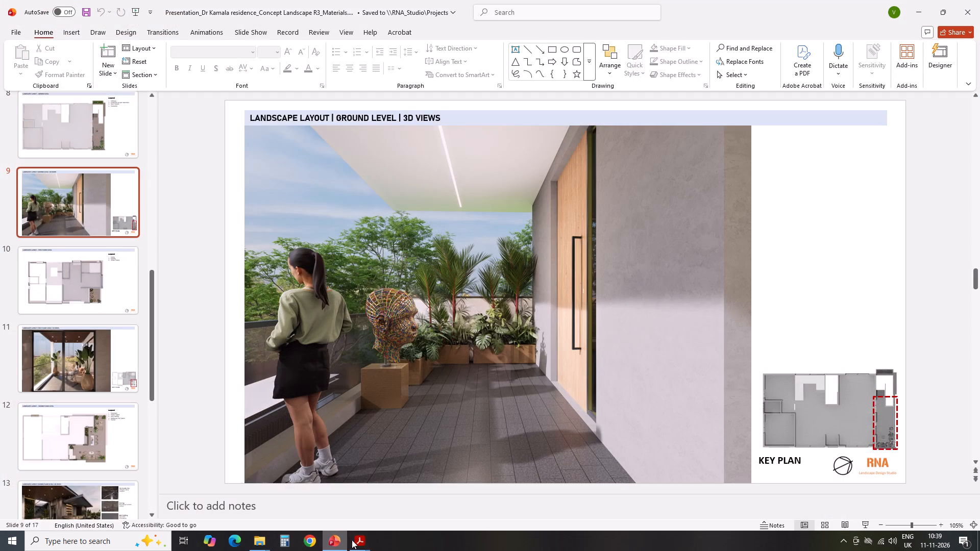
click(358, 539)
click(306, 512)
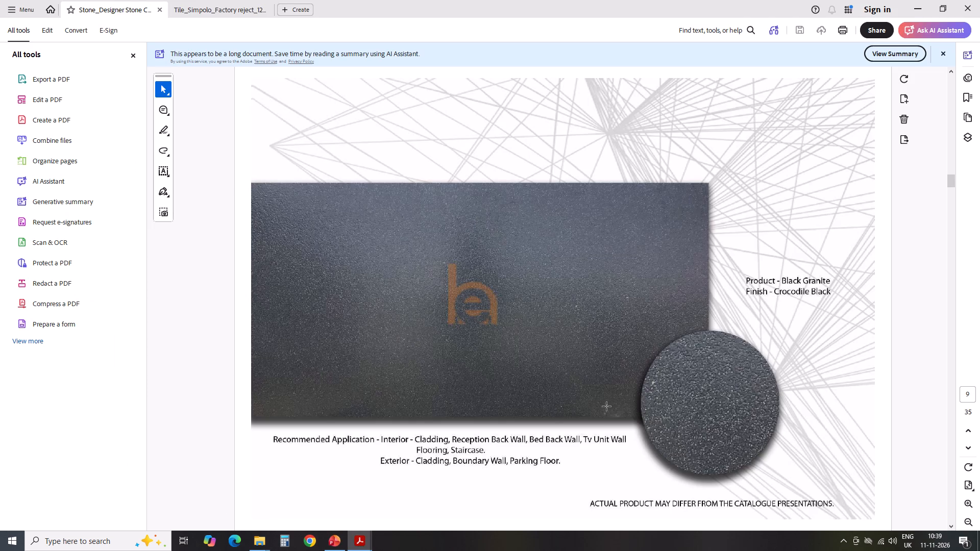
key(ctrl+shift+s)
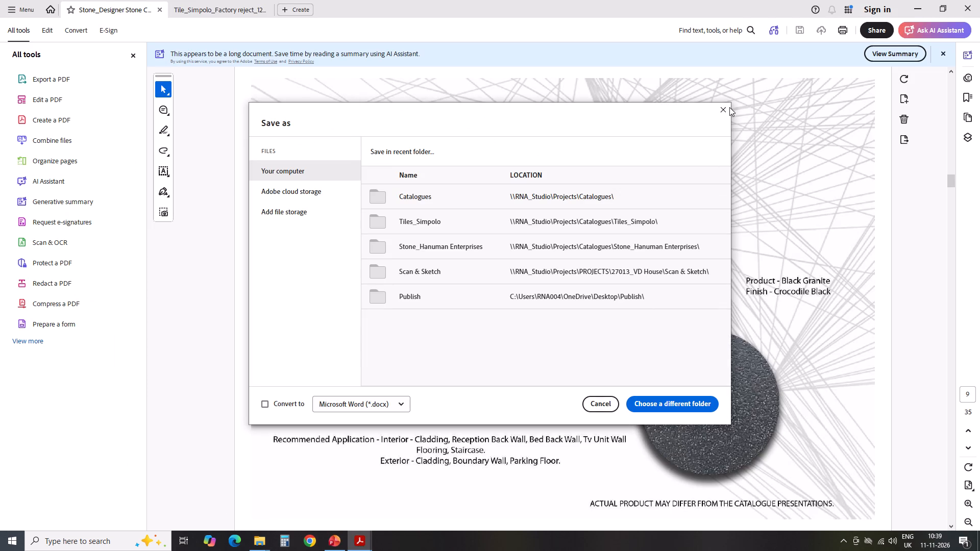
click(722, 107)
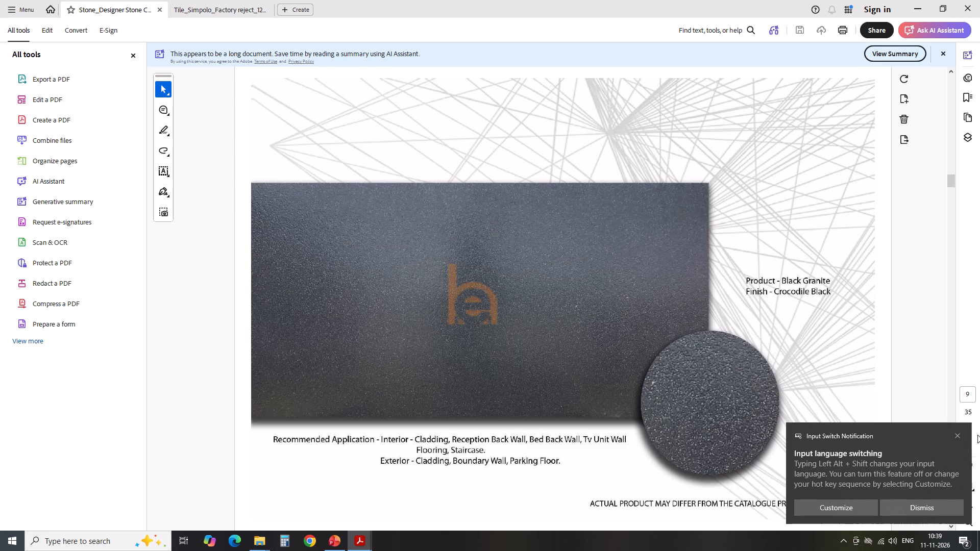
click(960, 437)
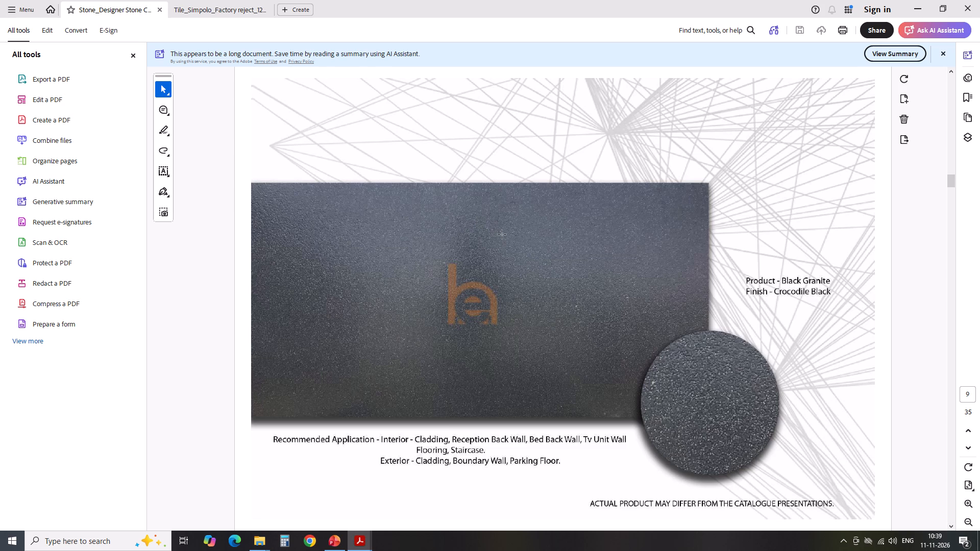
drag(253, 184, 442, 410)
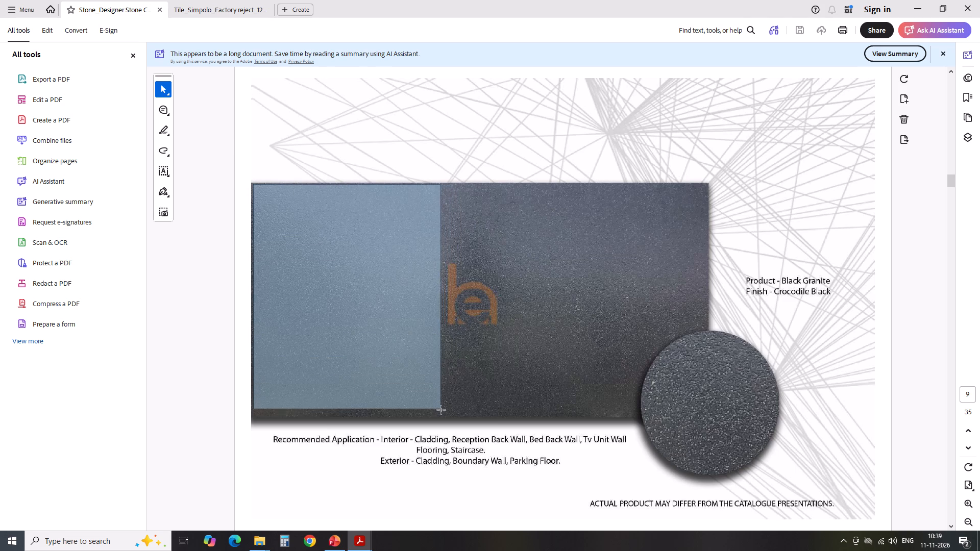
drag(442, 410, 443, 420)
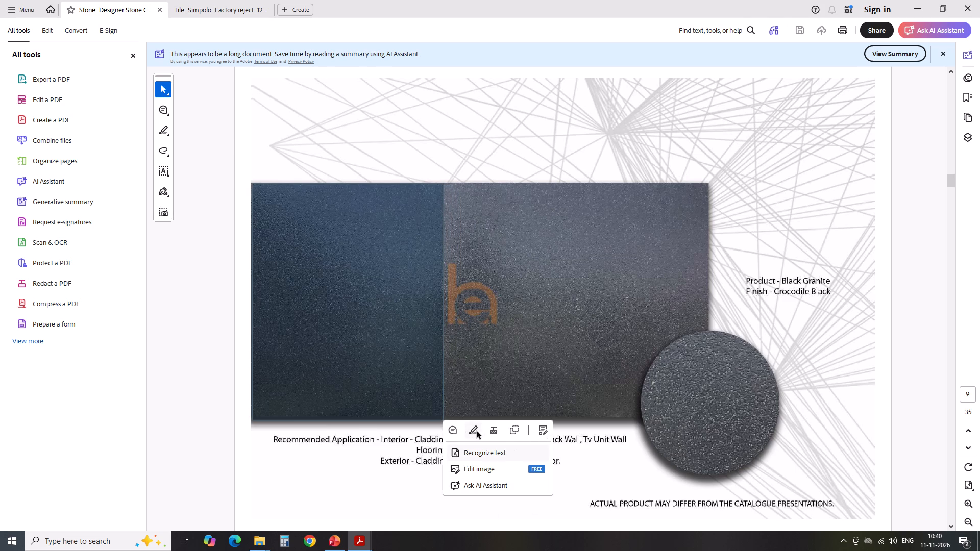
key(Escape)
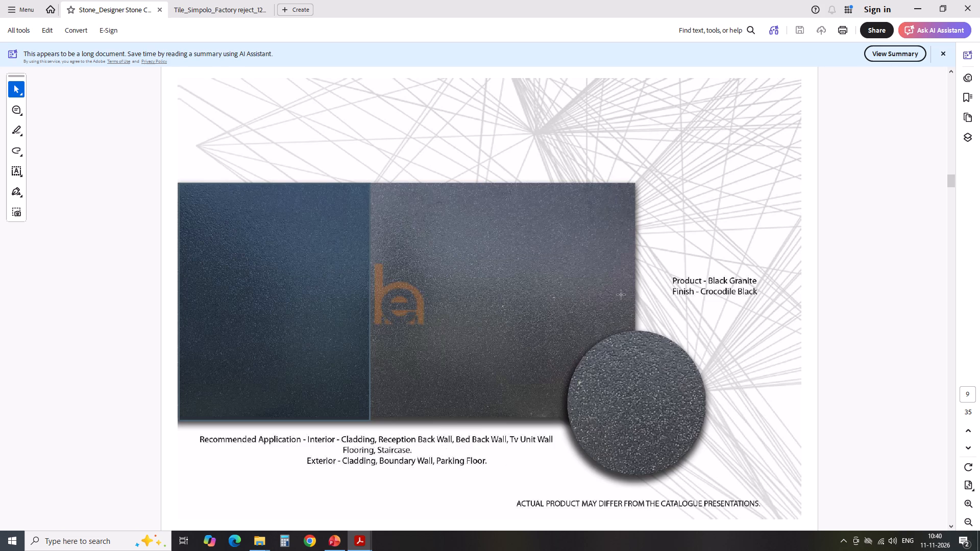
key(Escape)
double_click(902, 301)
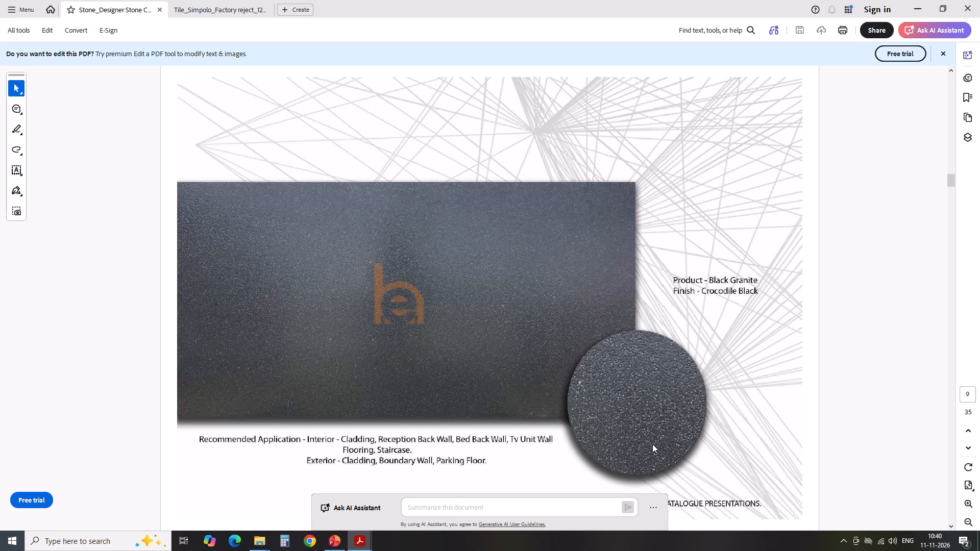
Take a screenshot of the logo-free left portion of the Crocodile Black granite slab on page 9 of the stone catalogue.
key(shift+super+s)
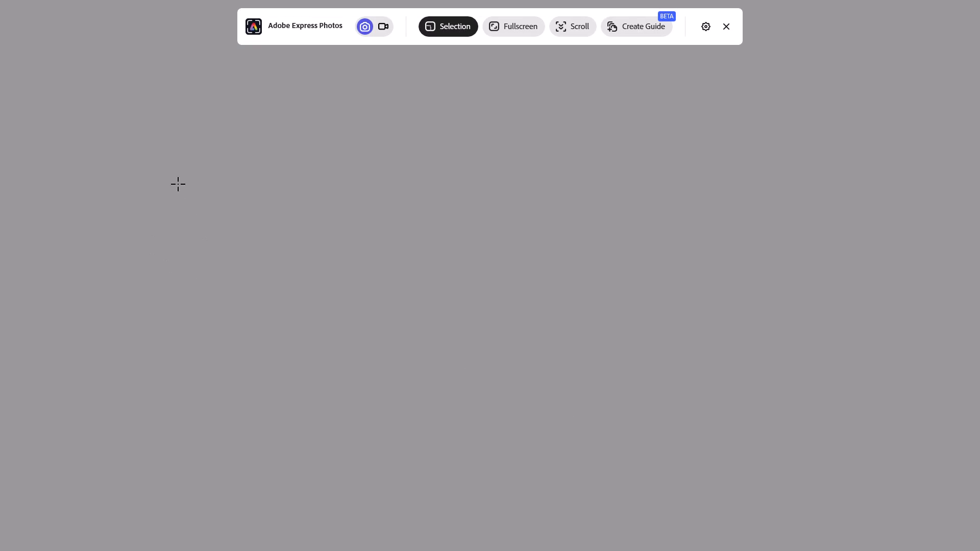
drag(178, 184, 361, 418)
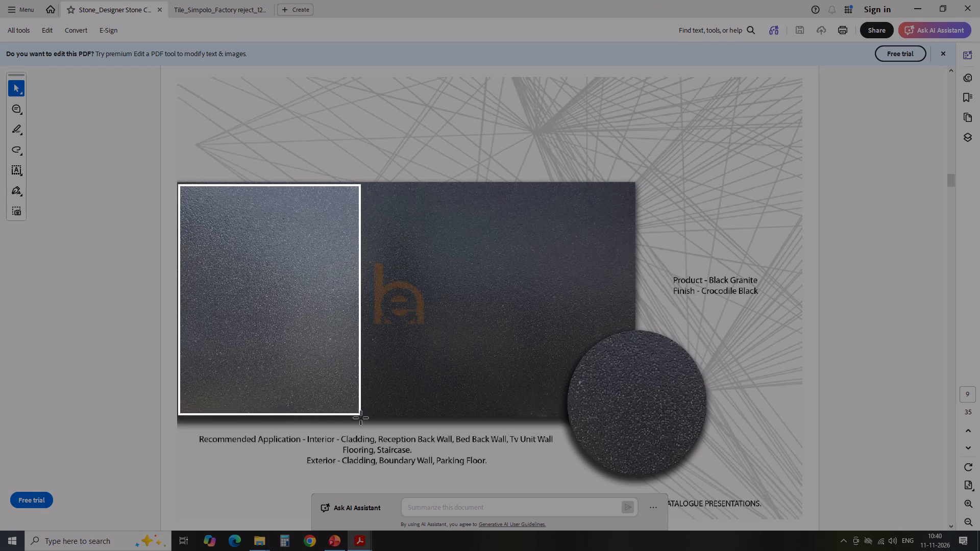
drag(361, 418, 358, 422)
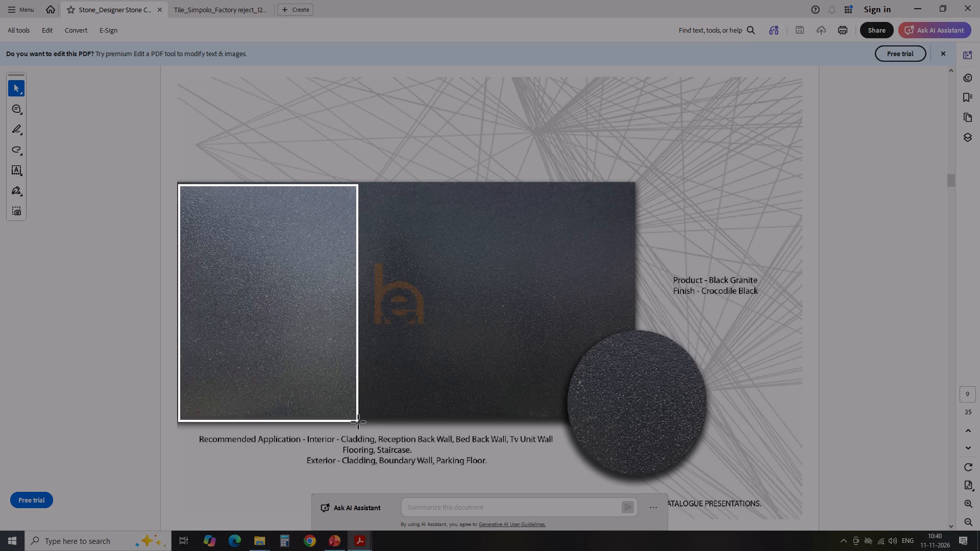
drag(358, 422, 358, 420)
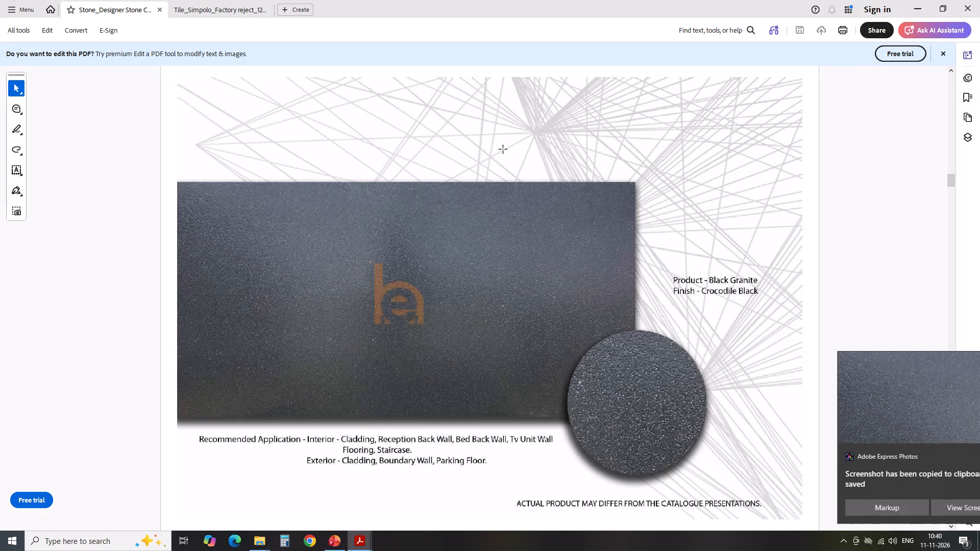
click(909, 431)
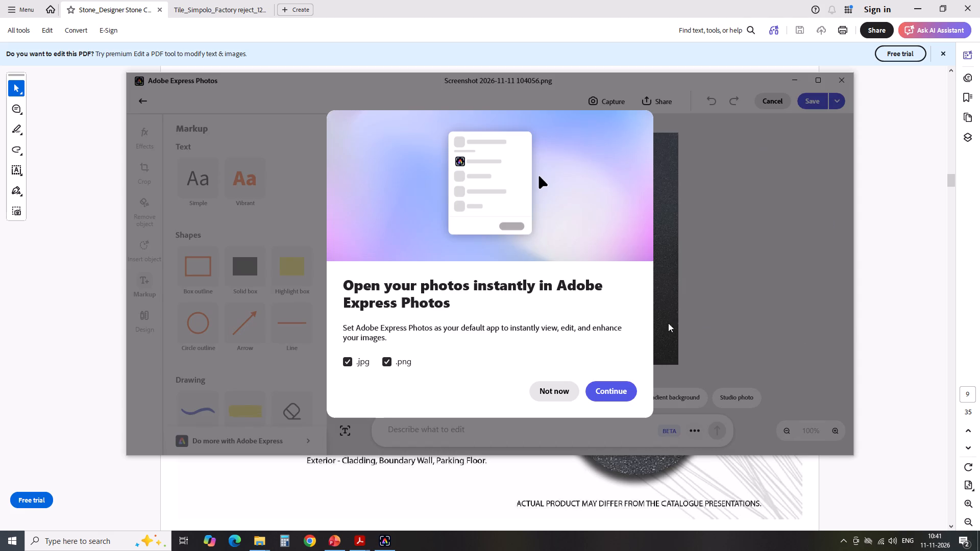
click(565, 397)
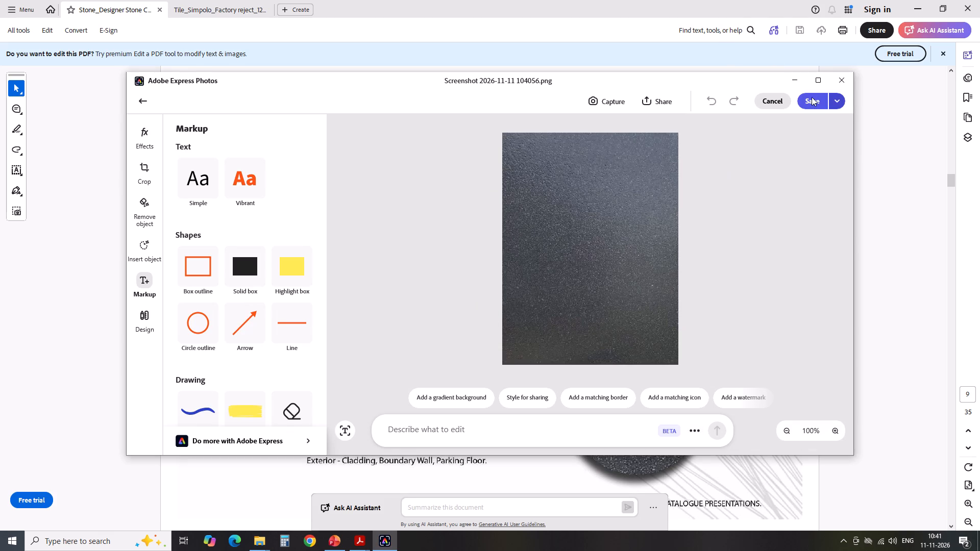
click(846, 80)
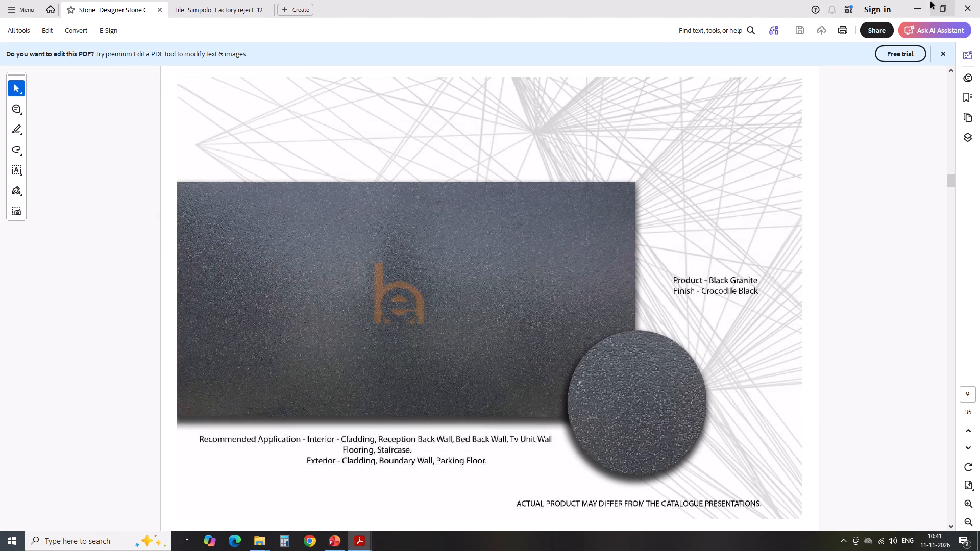
Copy the Philypino Black bar counter top swatch from the second floor 3D views slide of the presentation in PowerPoint.
click(927, 2)
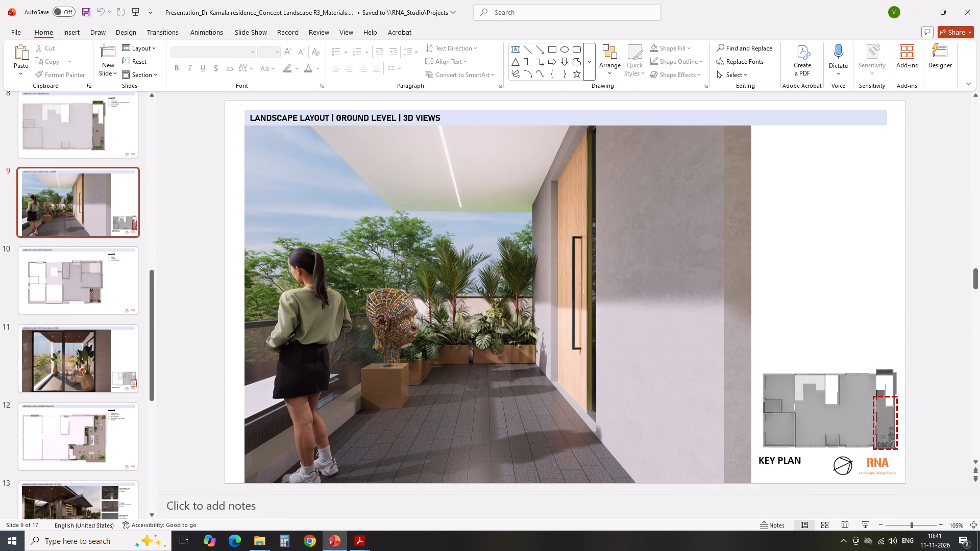
scroll(979, 394, down, 1)
scroll(935, 392, down, 2)
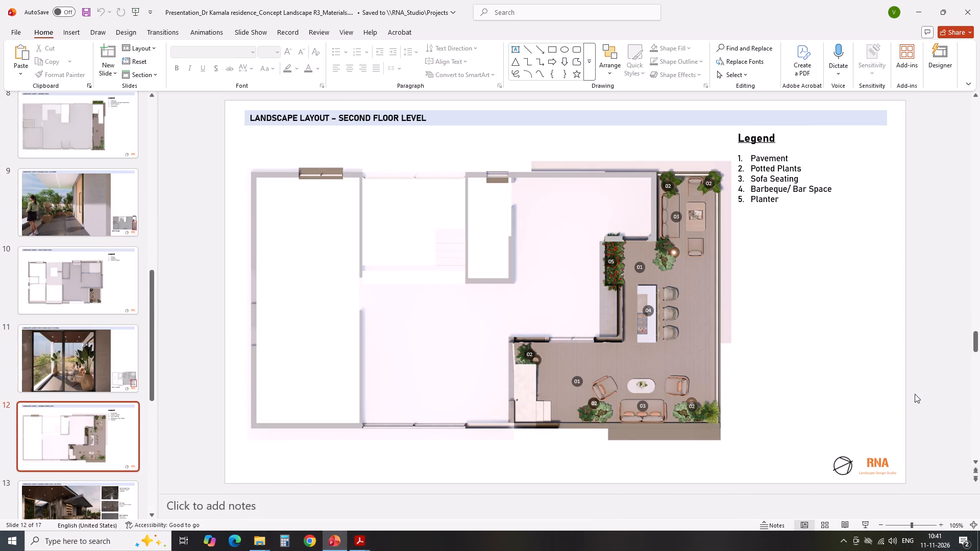
scroll(915, 394, down, 1)
click(757, 169)
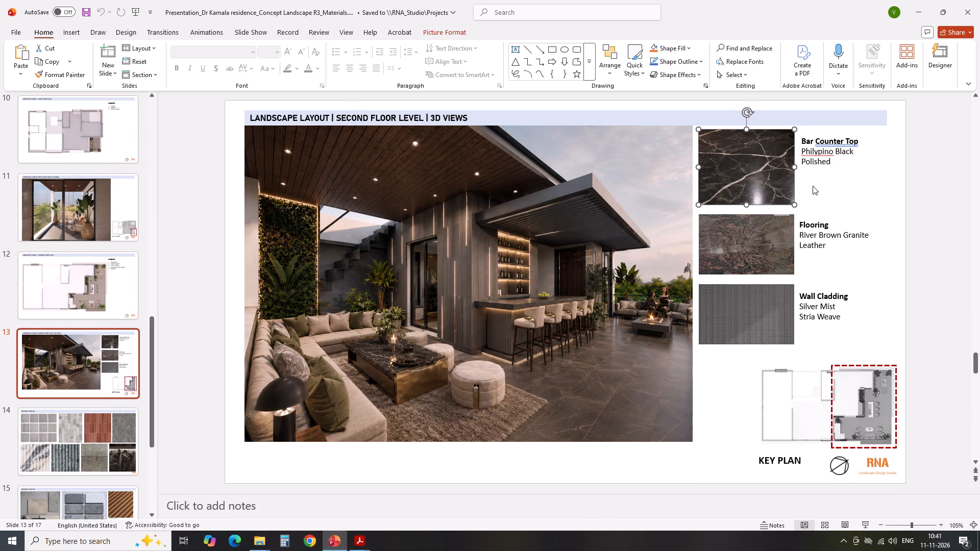
right_click(770, 169)
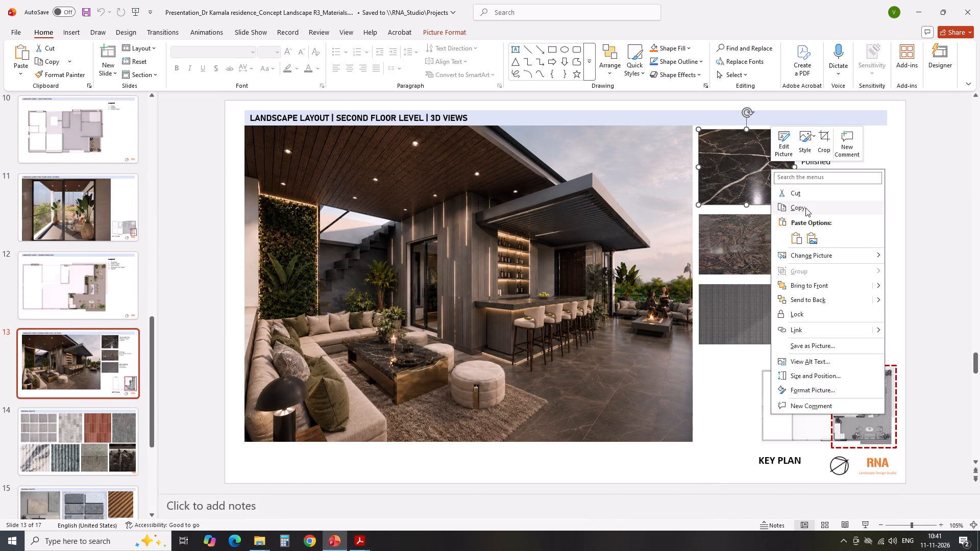
click(805, 208)
Paste the copied swatch onto the ground level 3D views slide and place it in the blank area beside the render, above the key plan.
scroll(900, 201, up, 4)
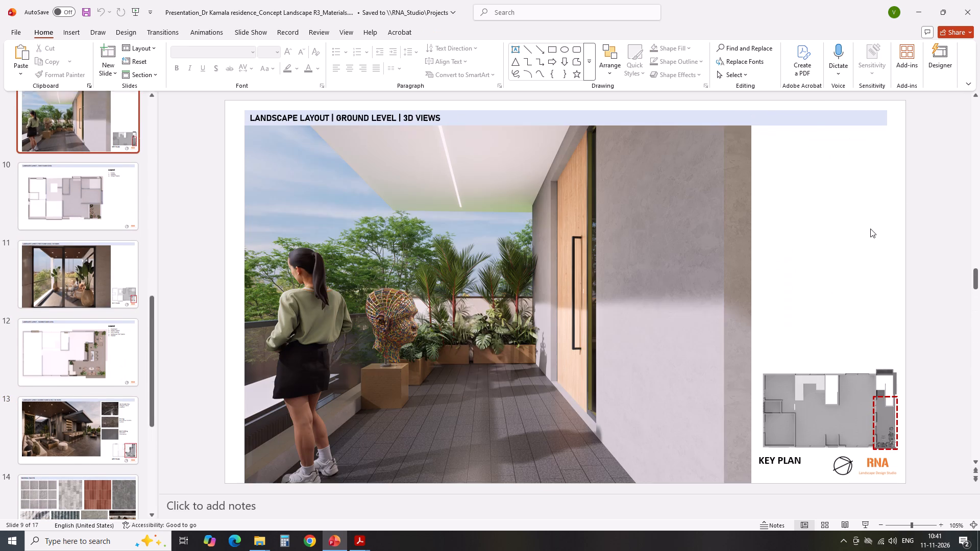
click(797, 198)
right_click(797, 198)
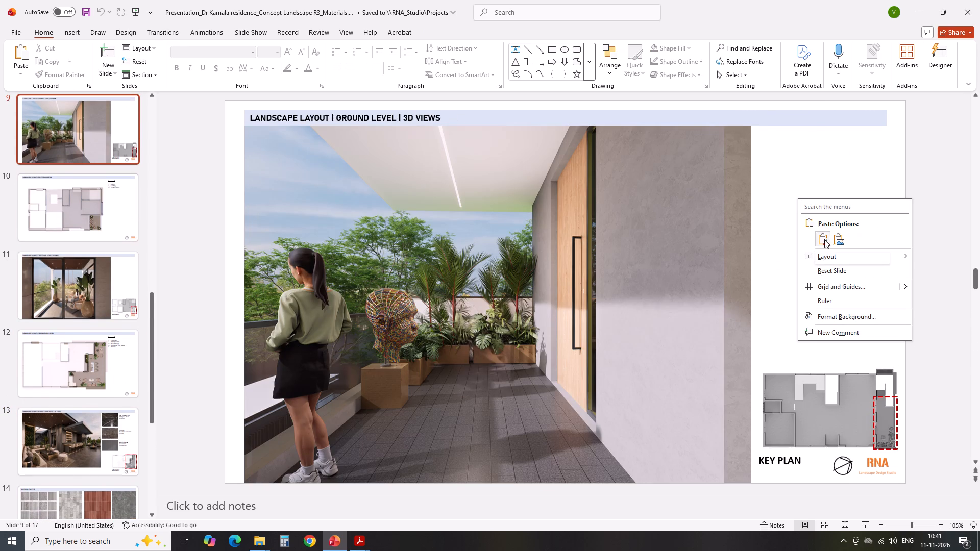
click(824, 239)
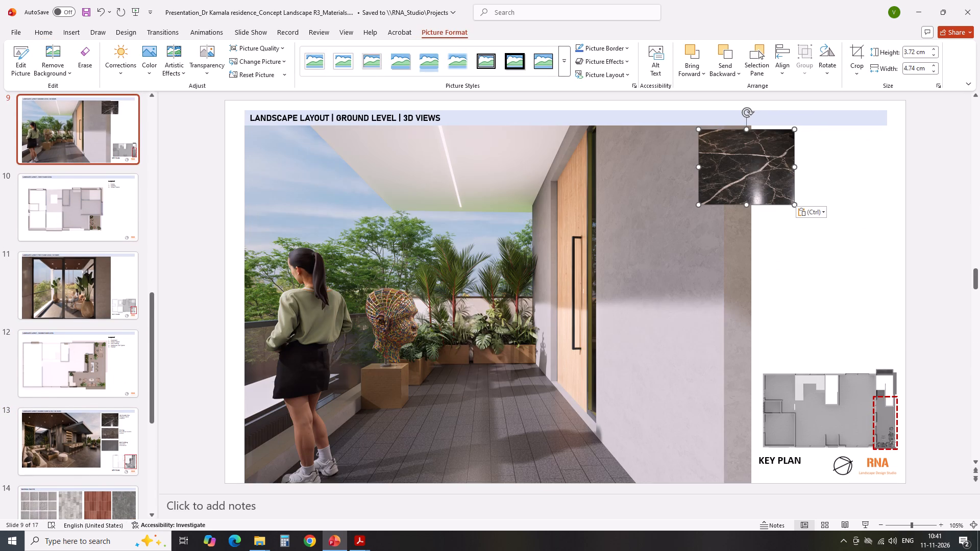
drag(744, 163, 753, 164)
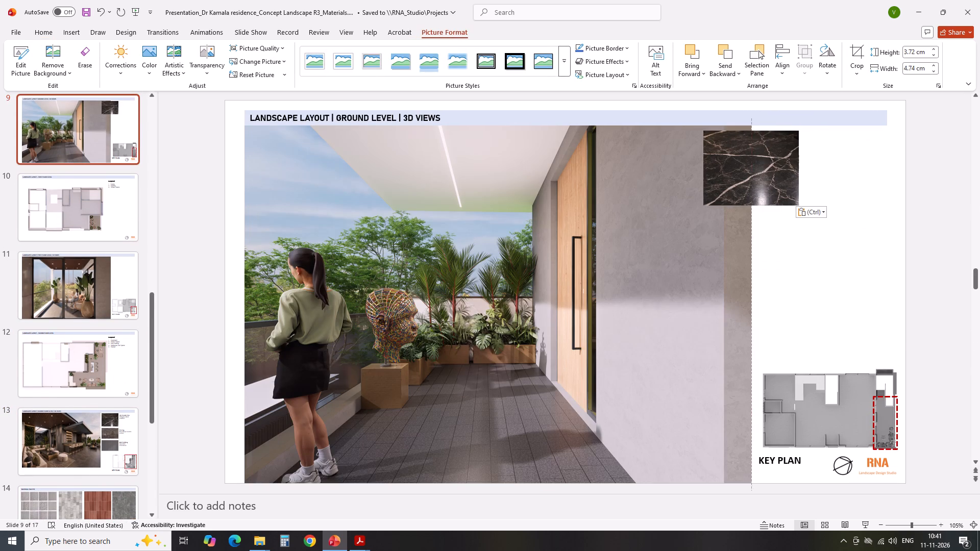
drag(753, 164, 801, 167)
click(843, 267)
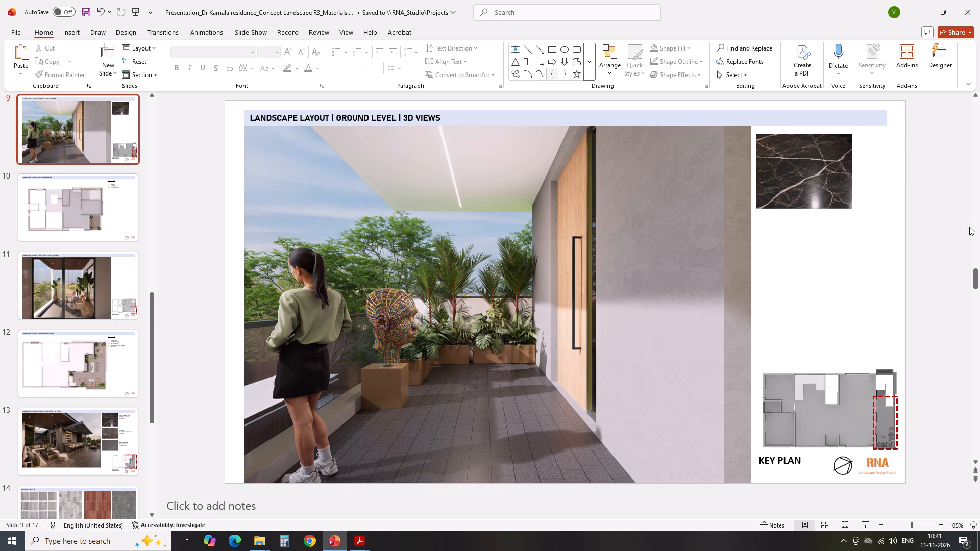
click(945, 226)
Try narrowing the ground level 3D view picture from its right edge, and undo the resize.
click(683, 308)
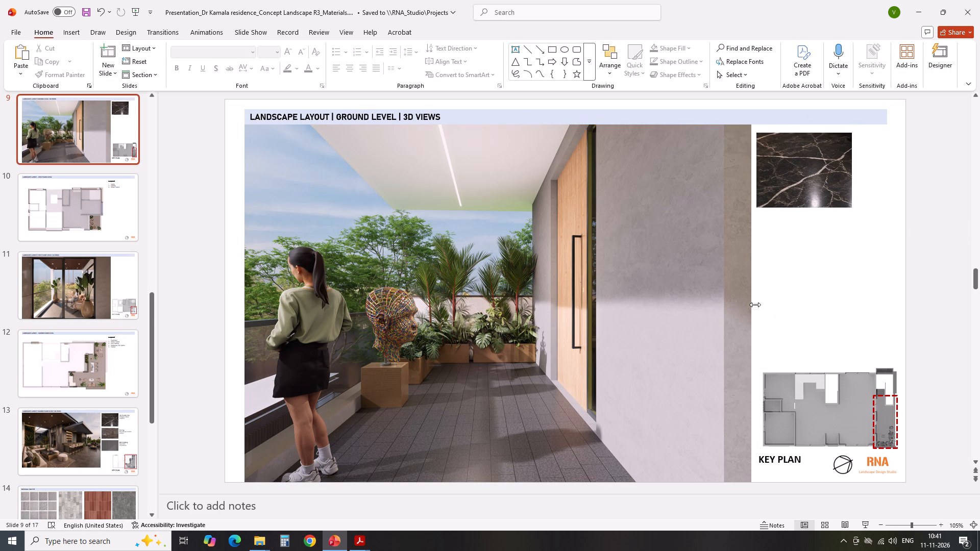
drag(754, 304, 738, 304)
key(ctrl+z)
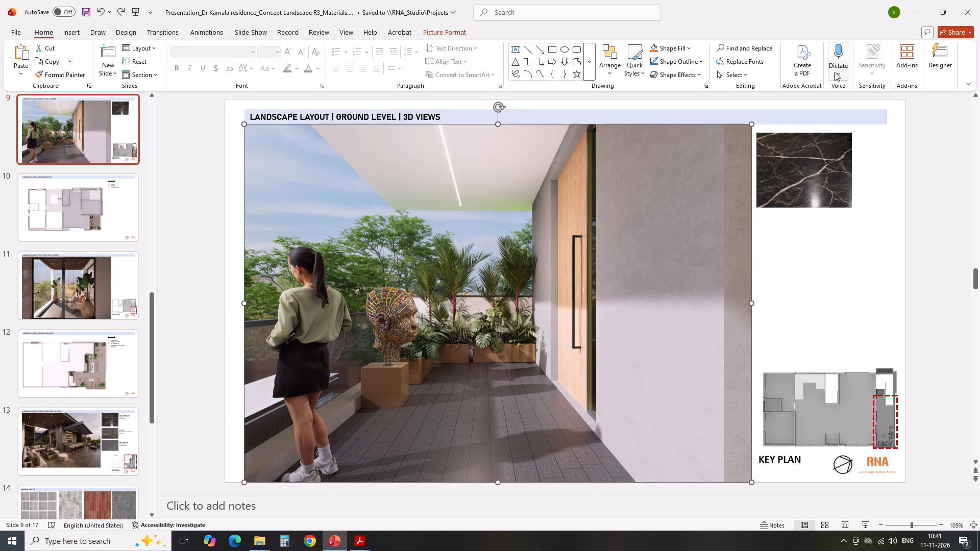
Crop the ground level 3D view picture from its right edge, trimming off the beige wall strip to widen the blank area.
click(438, 36)
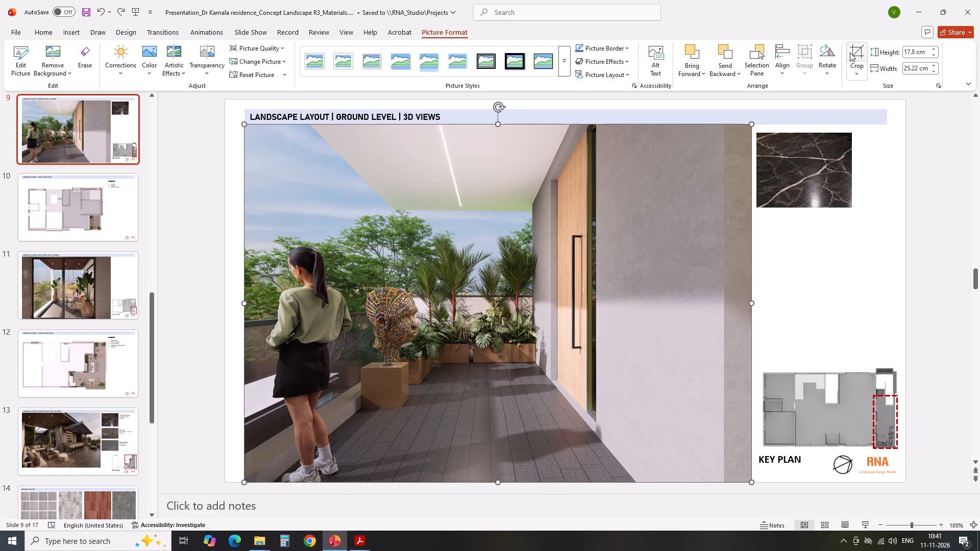
click(854, 52)
drag(750, 302, 744, 301)
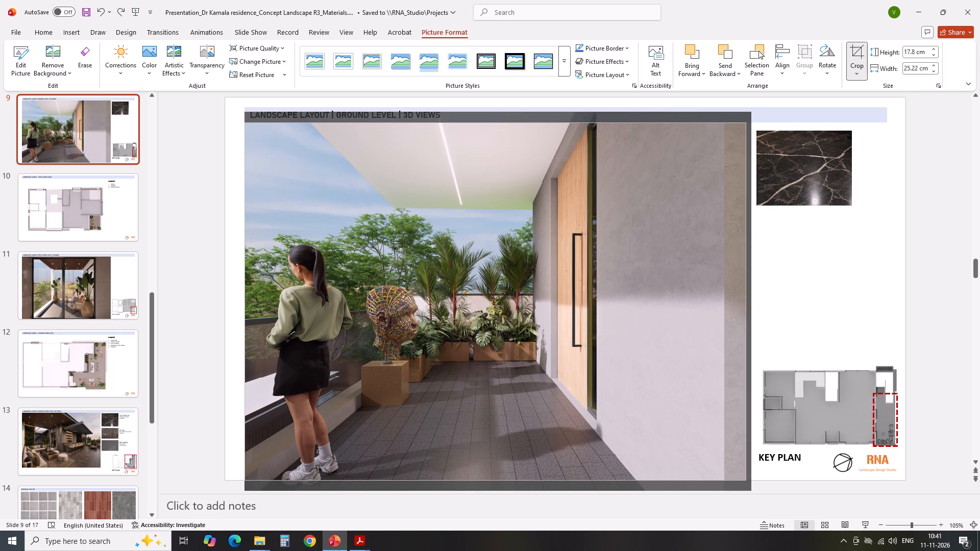
drag(744, 301, 723, 301)
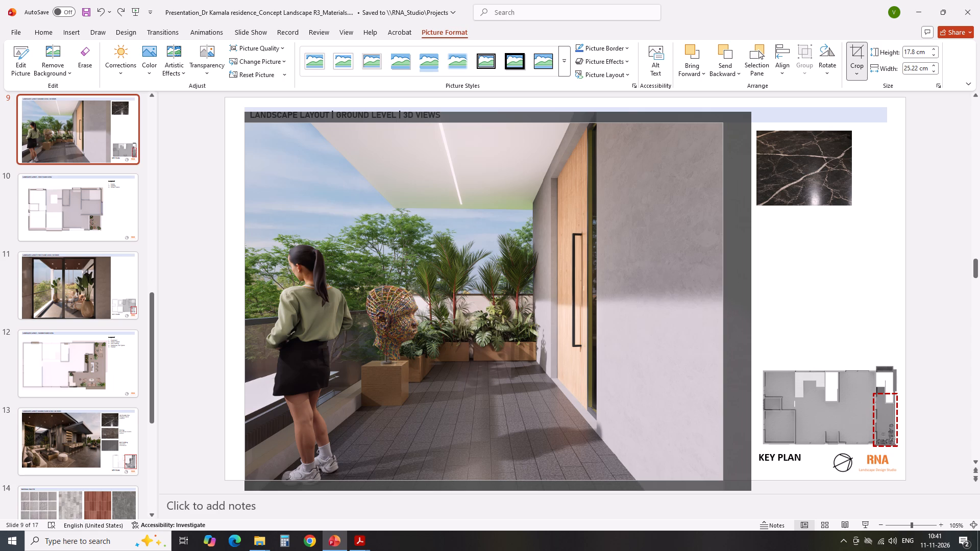
drag(723, 301, 720, 301)
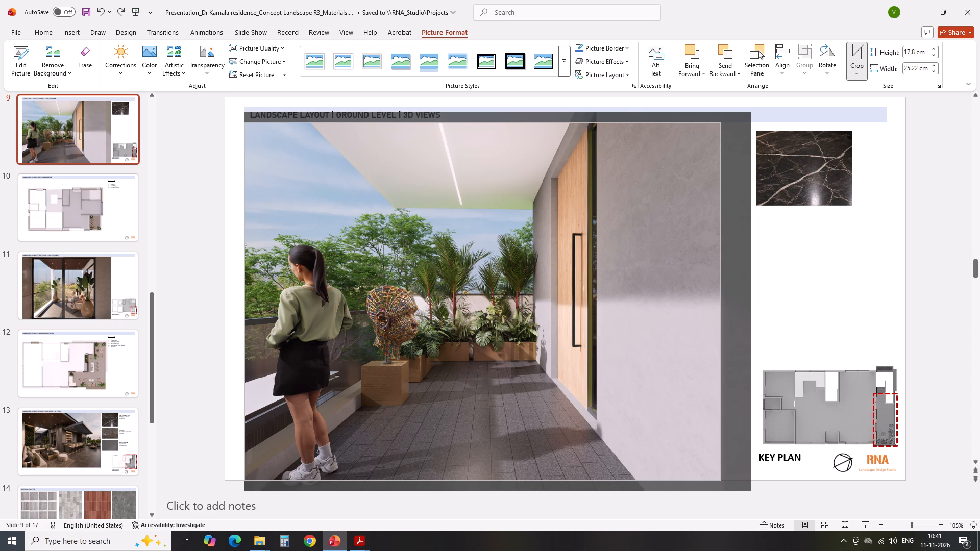
drag(720, 301, 717, 301)
click(843, 289)
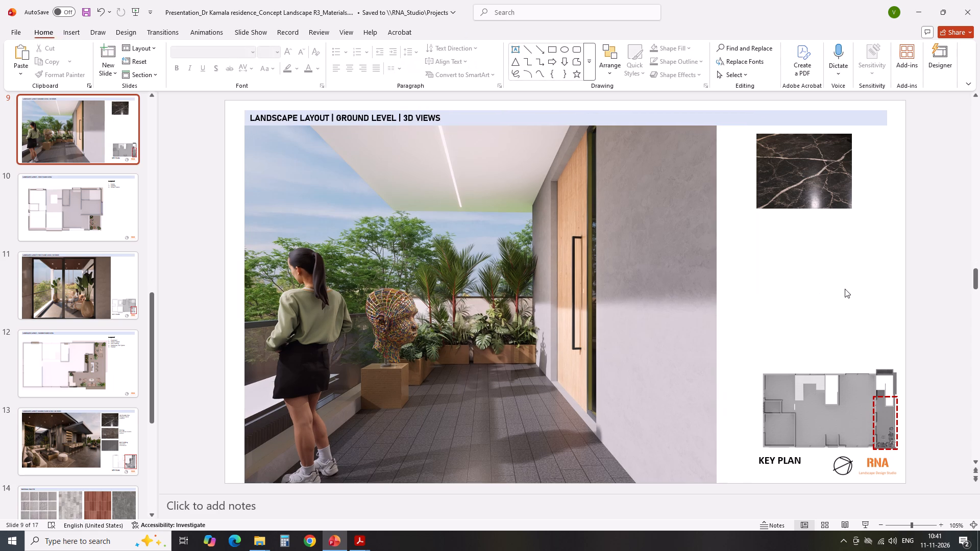
Move the black marble swatch horizontally until it sits just beside the cropped render's right edge.
click(802, 179)
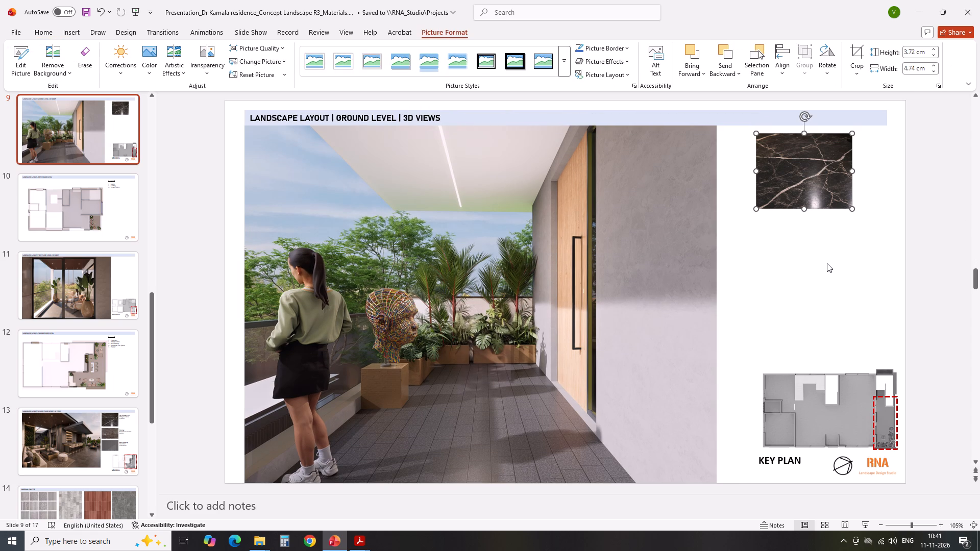
key(Left)
key(Left)
key(Left)
key(Left)
key(Left)
key(Left)
key(Left)
key(Left)
key(Left)
key(Left)
key(Left)
key(Left)
key(Left)
key(Left)
key(Left)
key(Left)
key(Left)
key(Left)
key(Left)
key(Left)
key(Left)
key(Left)
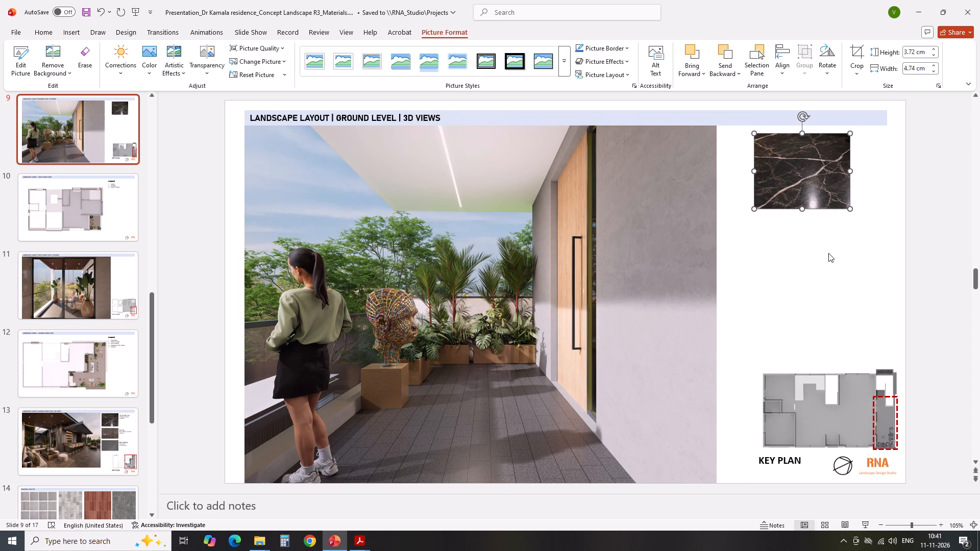
key(Left)
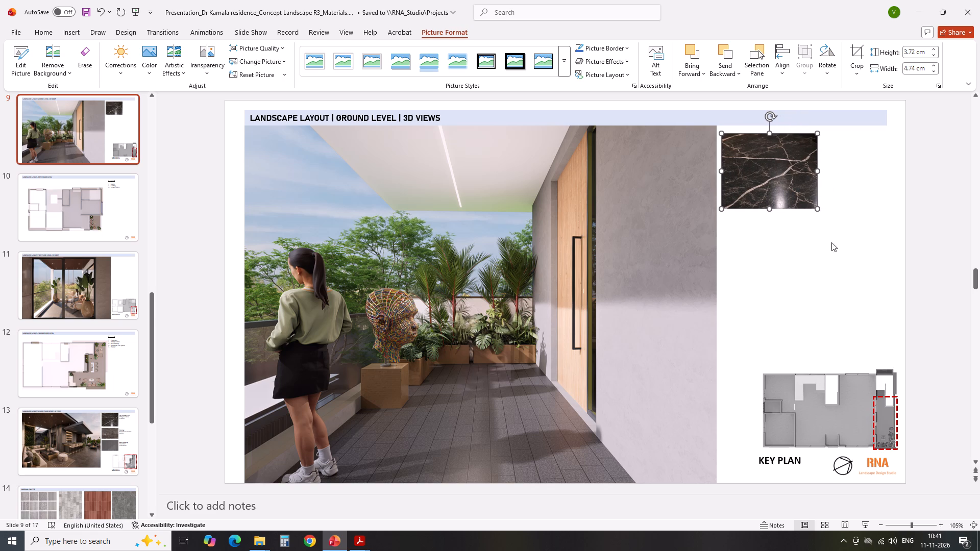
click(872, 254)
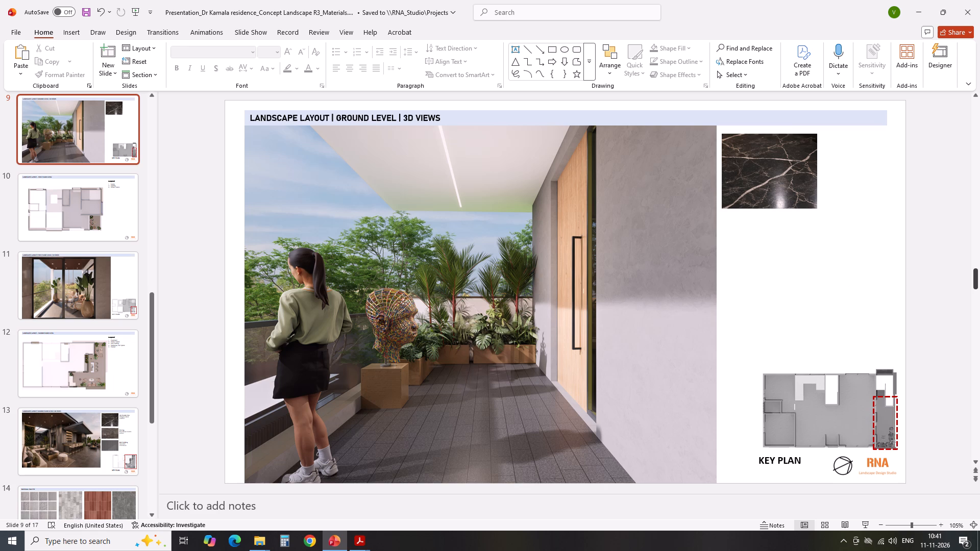
Insert the granite picture Screenshot 2026-11-11 104056.png from the Screenshots folder in Pictures onto the ground level 3D views slide.
click(78, 33)
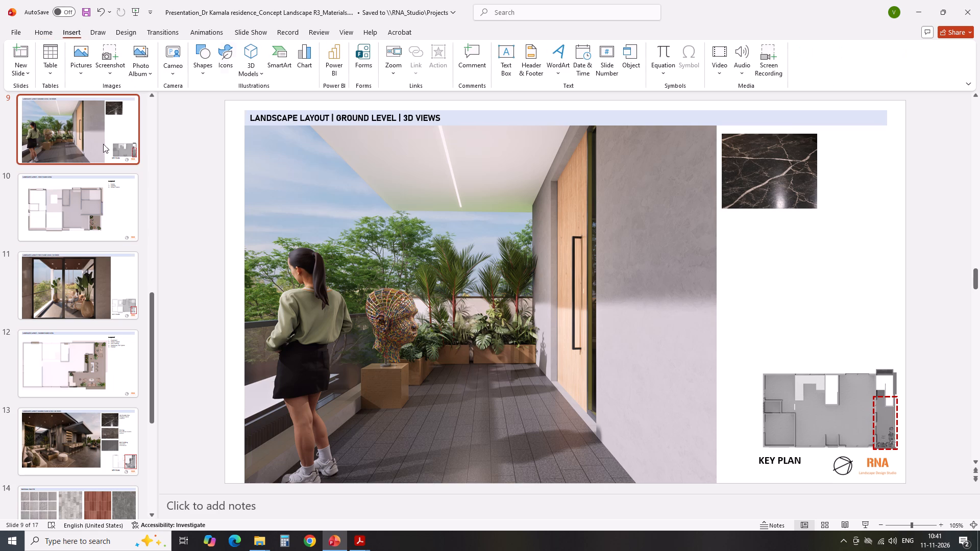
click(72, 71)
click(103, 107)
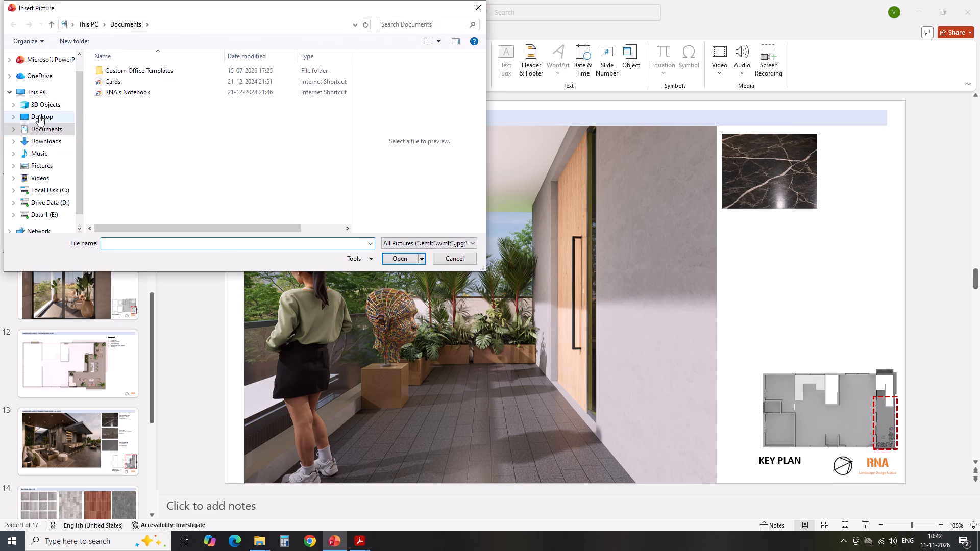
click(48, 164)
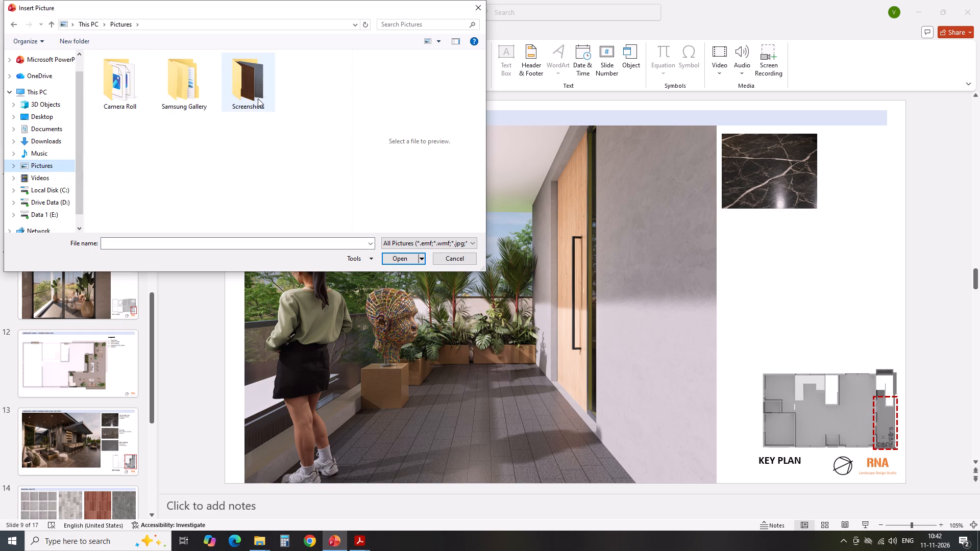
double_click(258, 98)
scroll(291, 205, down, 2)
scroll(281, 174, up, 1)
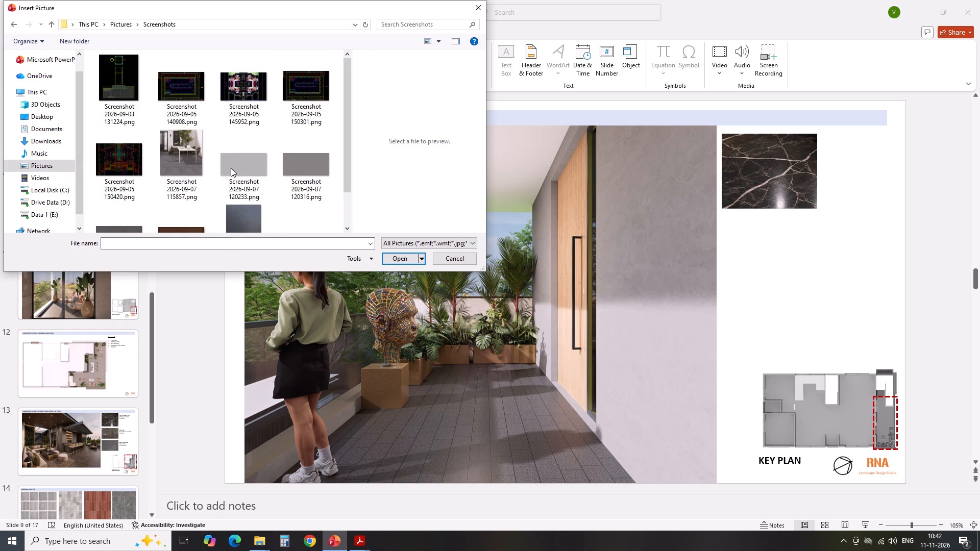
scroll(231, 168, up, 1)
scroll(276, 181, down, 1)
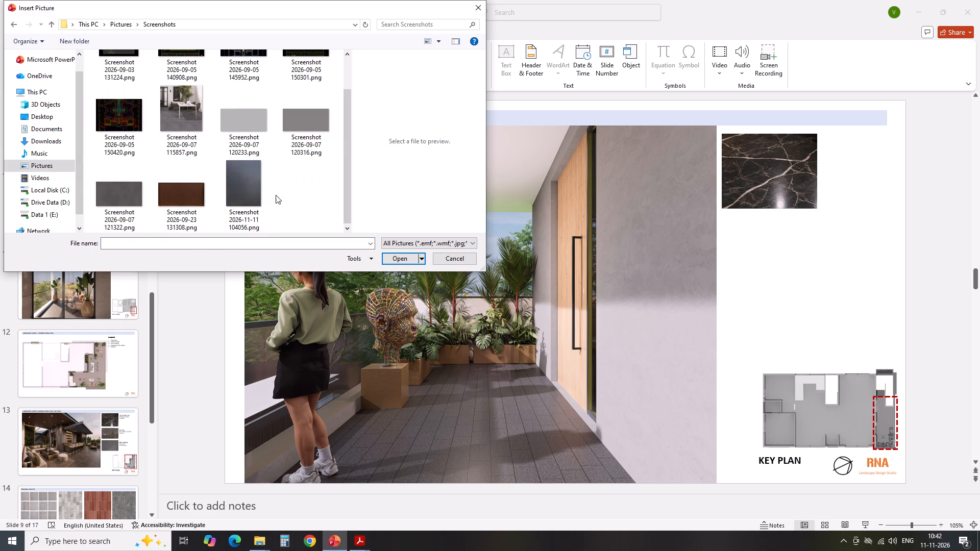
click(249, 196)
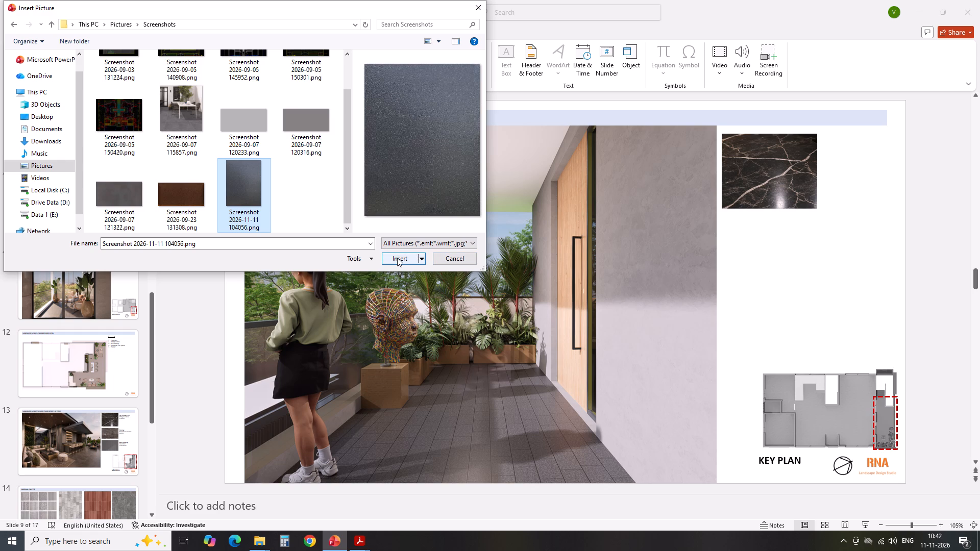
click(397, 258)
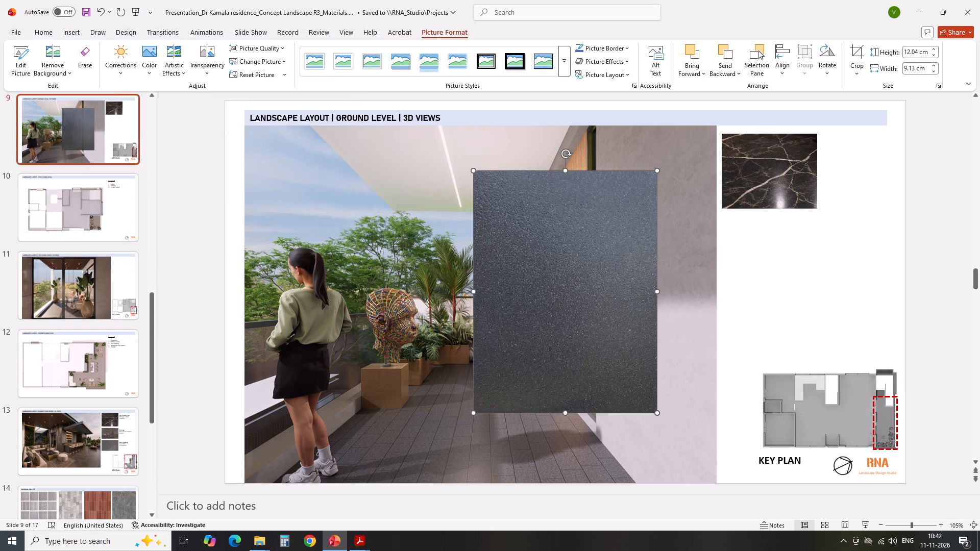
Scale the inserted granite picture down to about 4.3 cm wide and crop its top to a height of about 3.61 cm.
drag(471, 170, 550, 293)
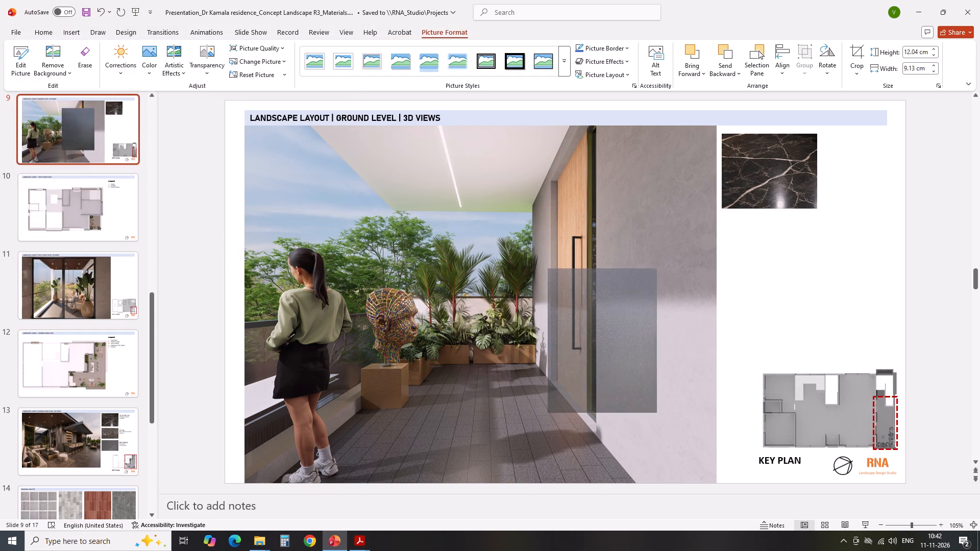
drag(550, 293, 571, 349)
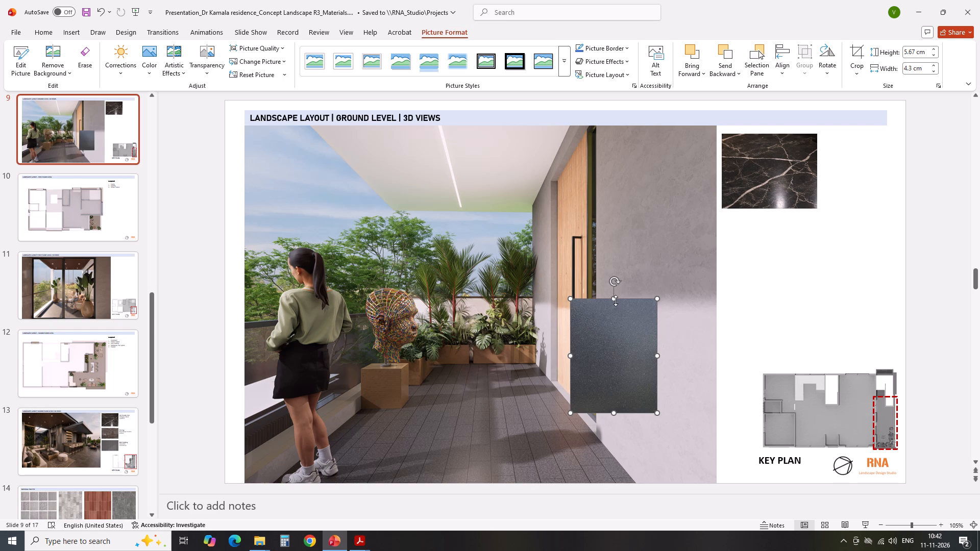
click(856, 52)
drag(615, 299, 615, 339)
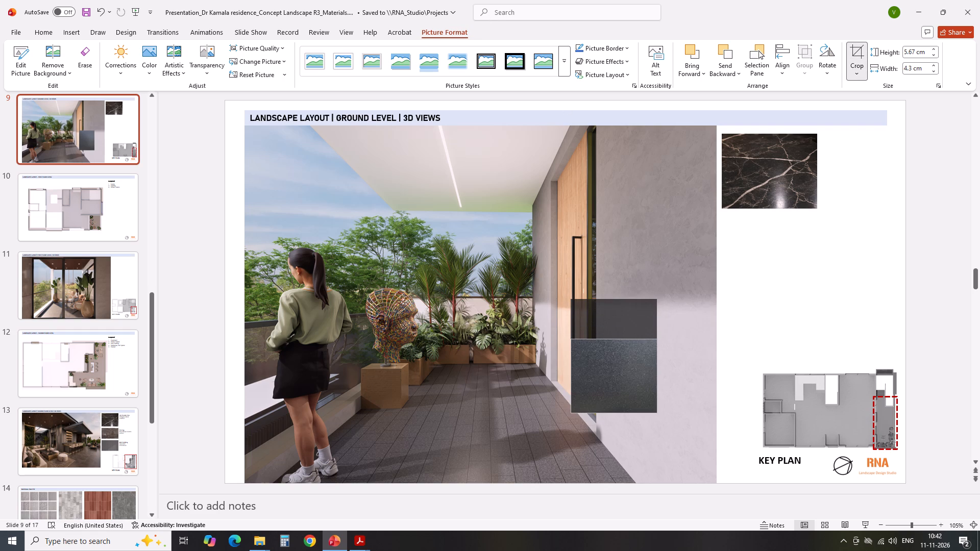
drag(615, 339, 614, 340)
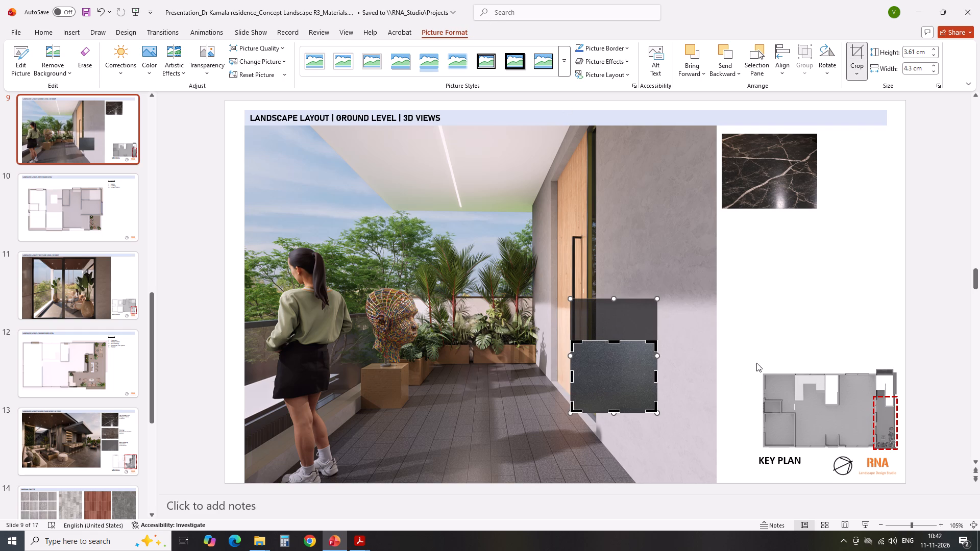
click(768, 352)
Place the granite swatch over the black marble swatch, aligning their upper-left corners, and delete the marble swatch.
click(612, 382)
drag(609, 379, 749, 189)
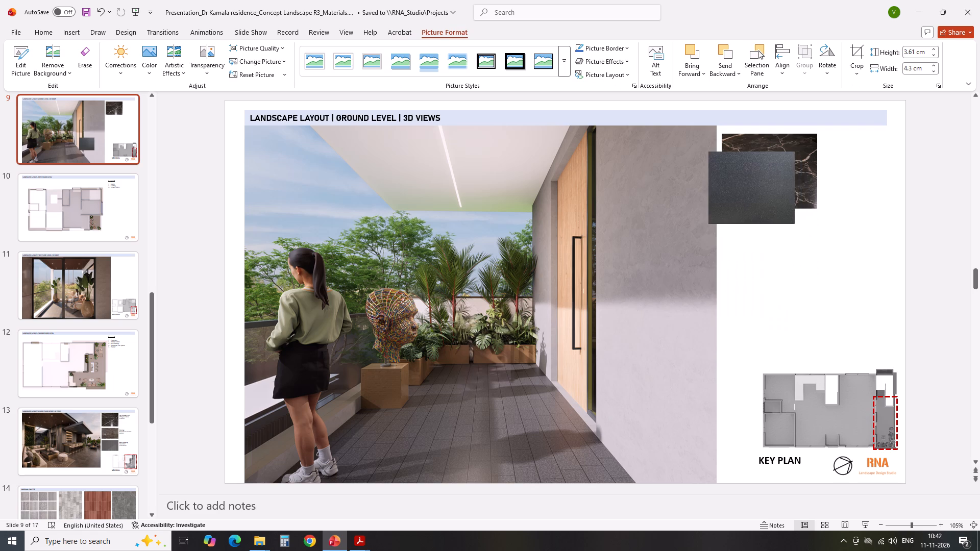
drag(749, 189, 762, 172)
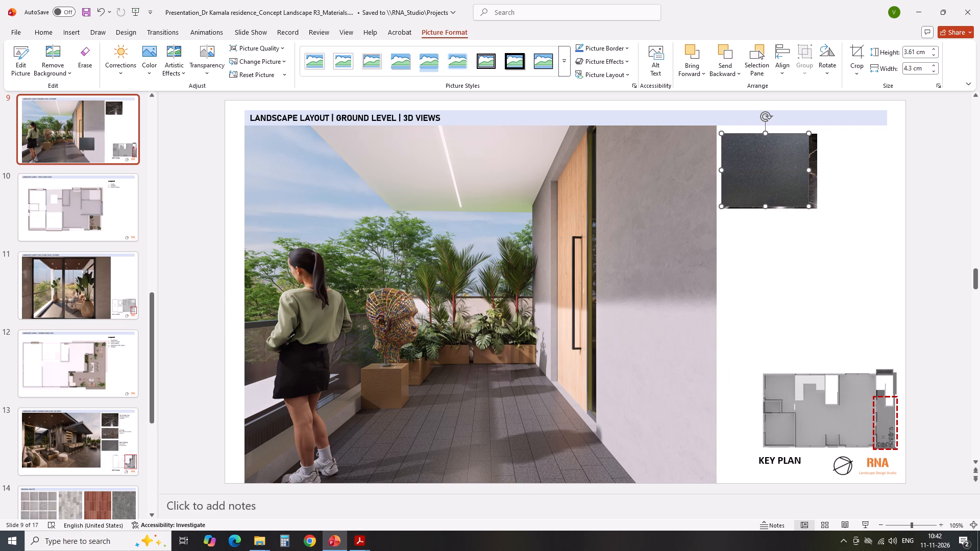
click(887, 232)
click(816, 196)
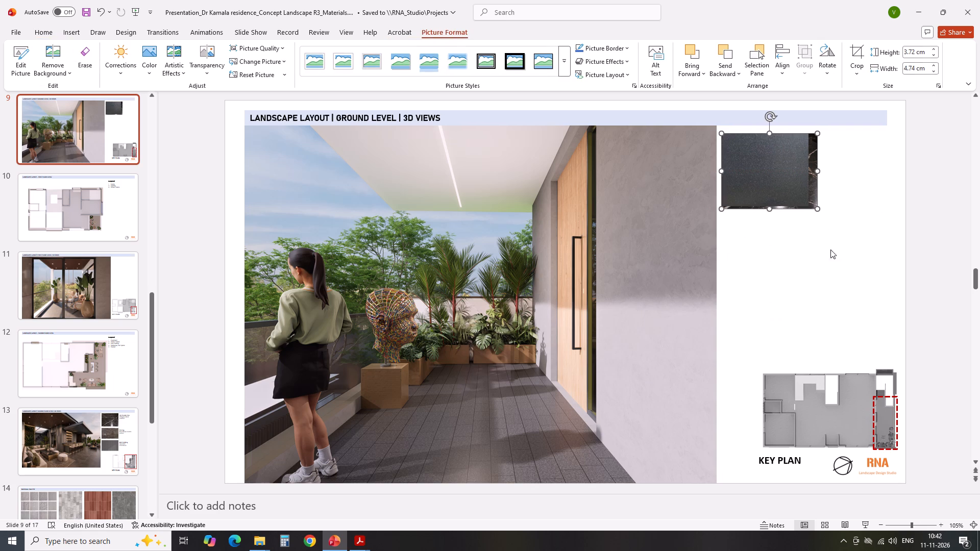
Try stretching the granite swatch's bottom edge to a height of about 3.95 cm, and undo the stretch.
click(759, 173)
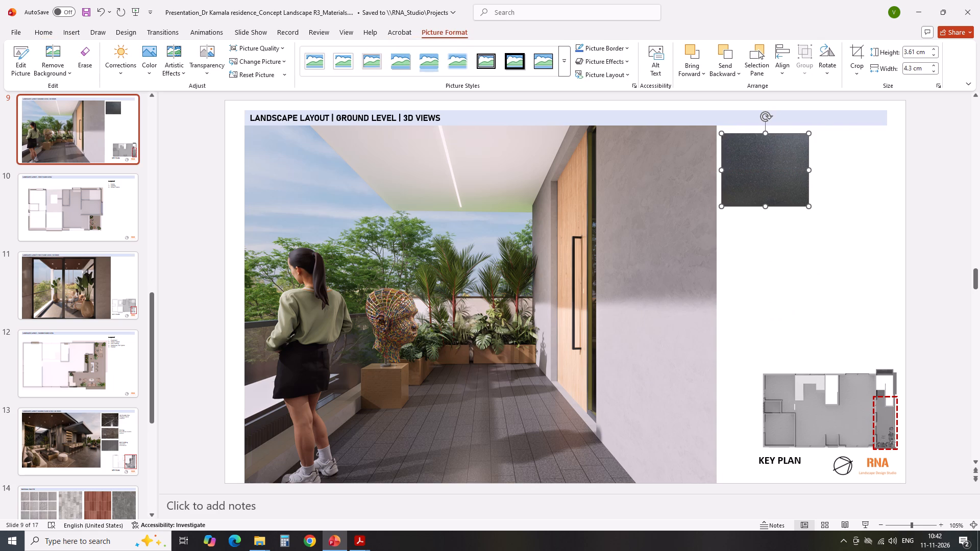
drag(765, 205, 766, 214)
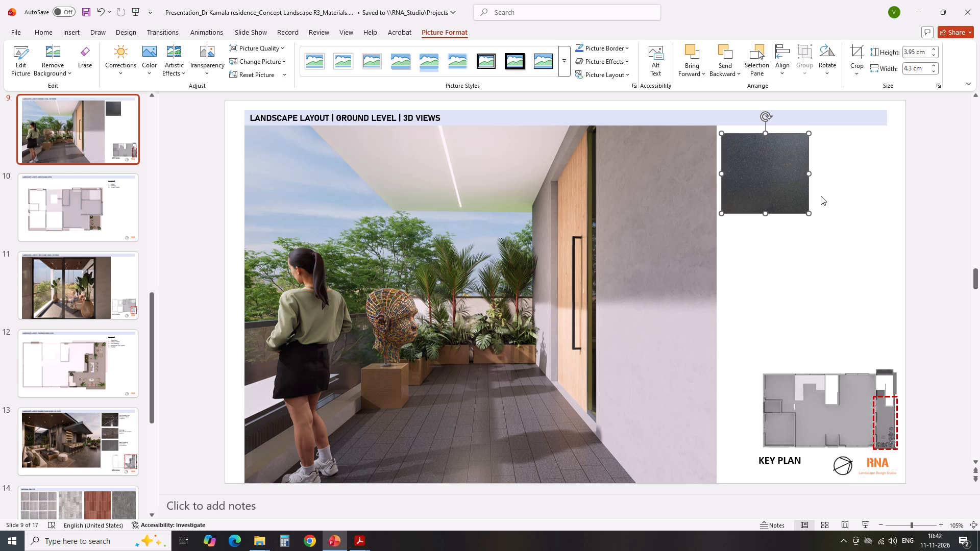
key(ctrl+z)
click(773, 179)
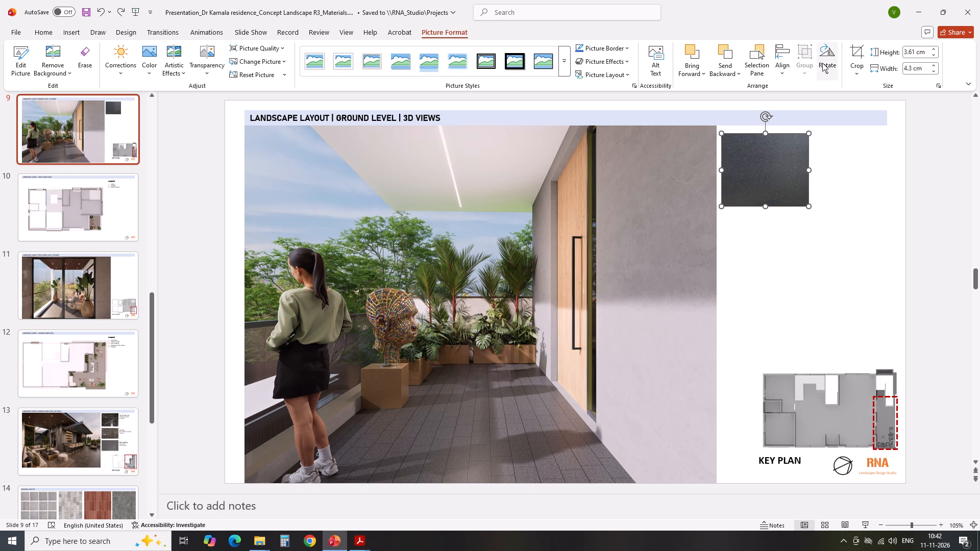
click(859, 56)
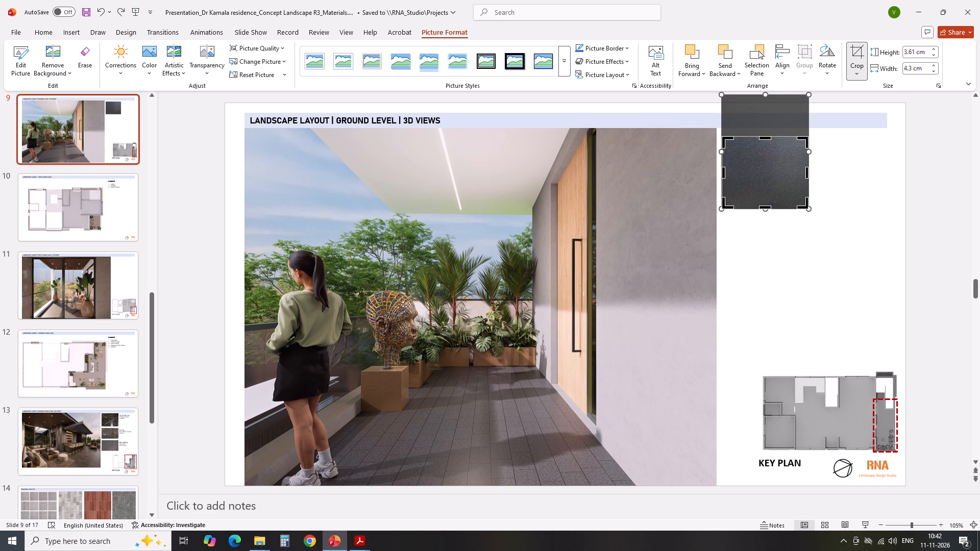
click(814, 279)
Enlarge the granite swatch slightly from its lower-right corner to about the width of the removed marble swatch.
click(788, 188)
drag(808, 206, 818, 210)
click(828, 293)
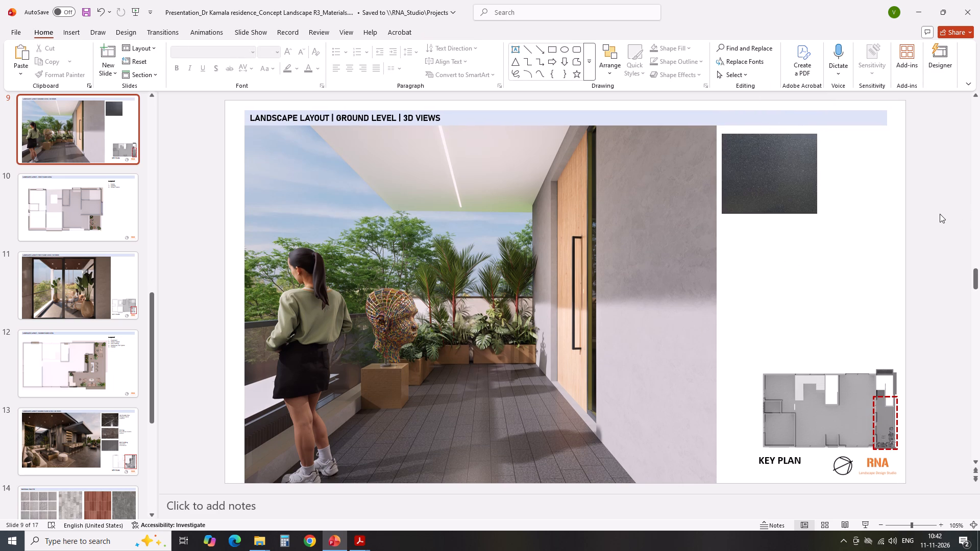
click(665, 328)
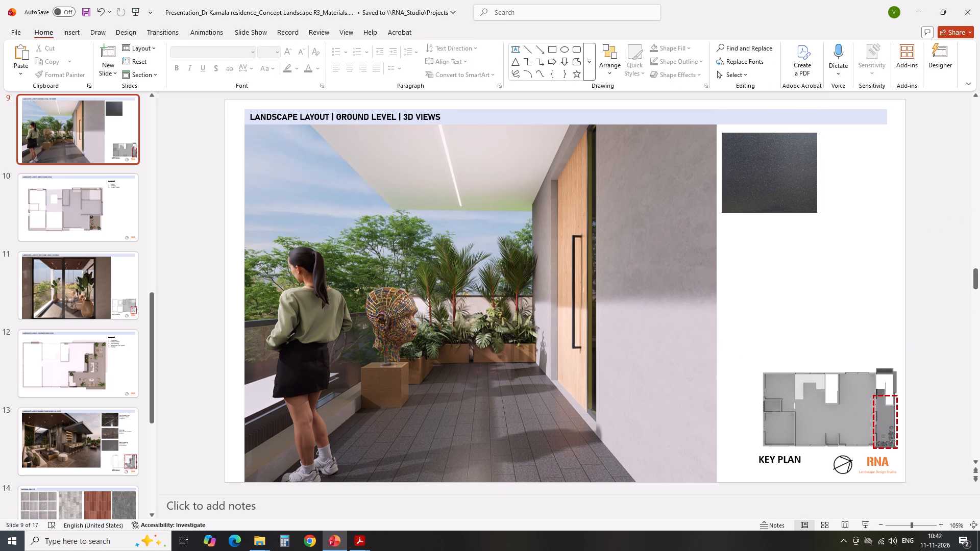
key(Escape)
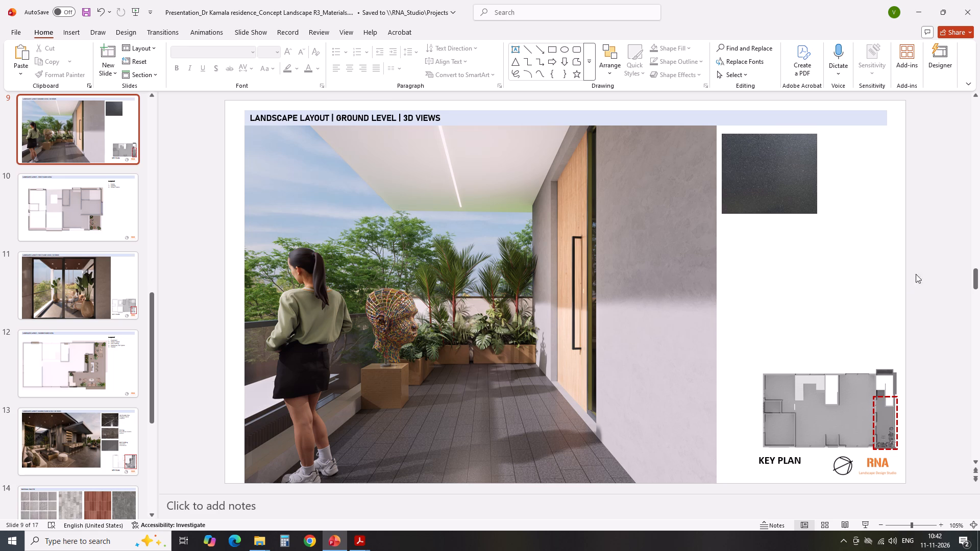
Nudge the granite swatch slightly closer to the render's right edge.
click(807, 196)
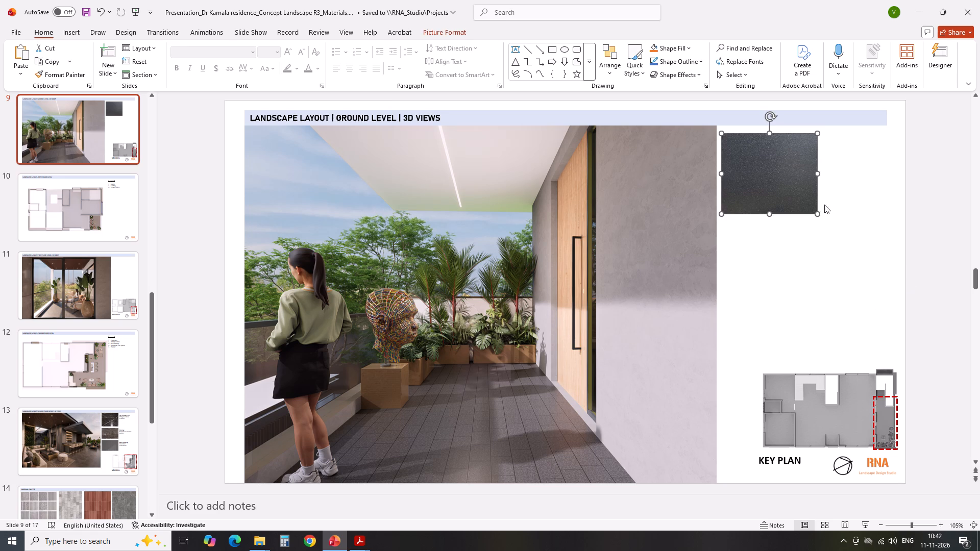
key(Left)
key(Left)
key(Left)
key(Left)
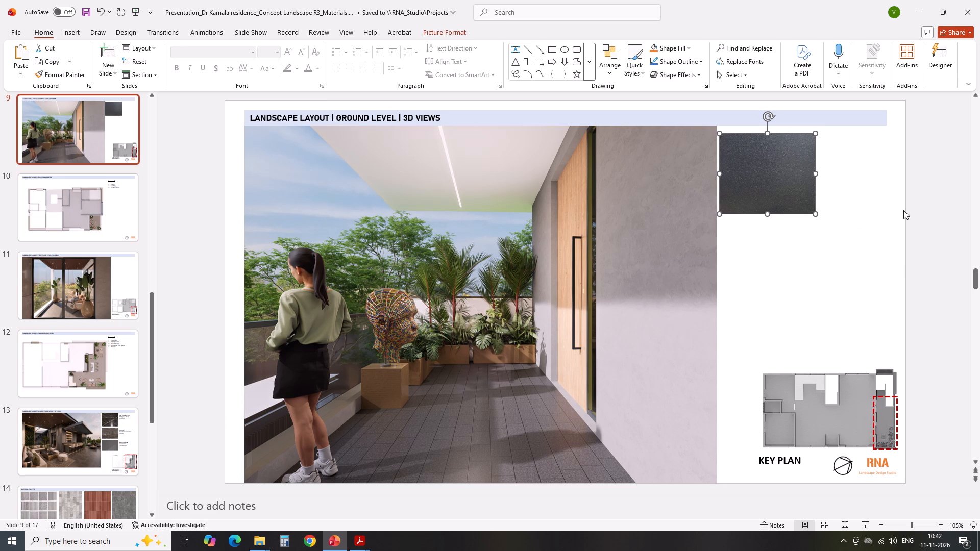
click(782, 302)
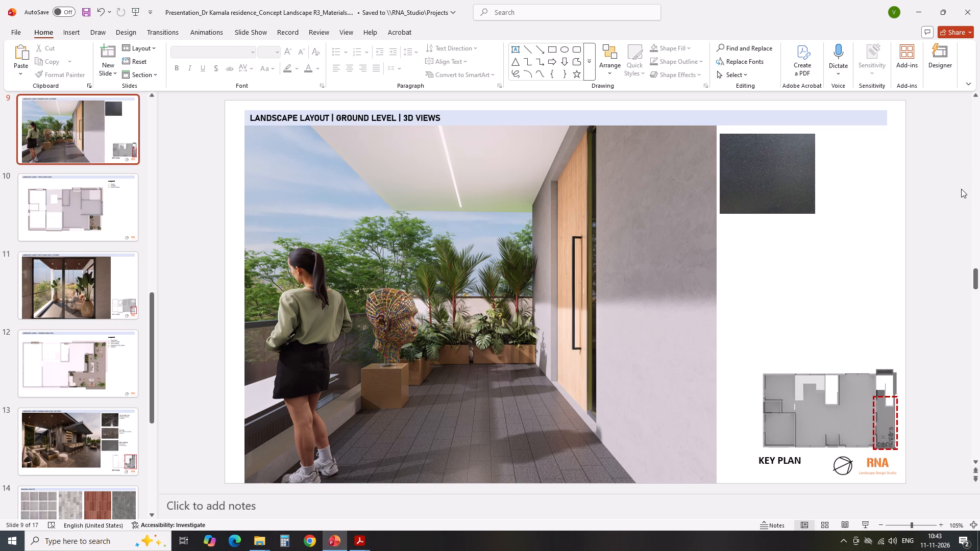
Switch to the designer stone catalogue and examine the black granite pages around the Crocodile Black finish.
click(356, 548)
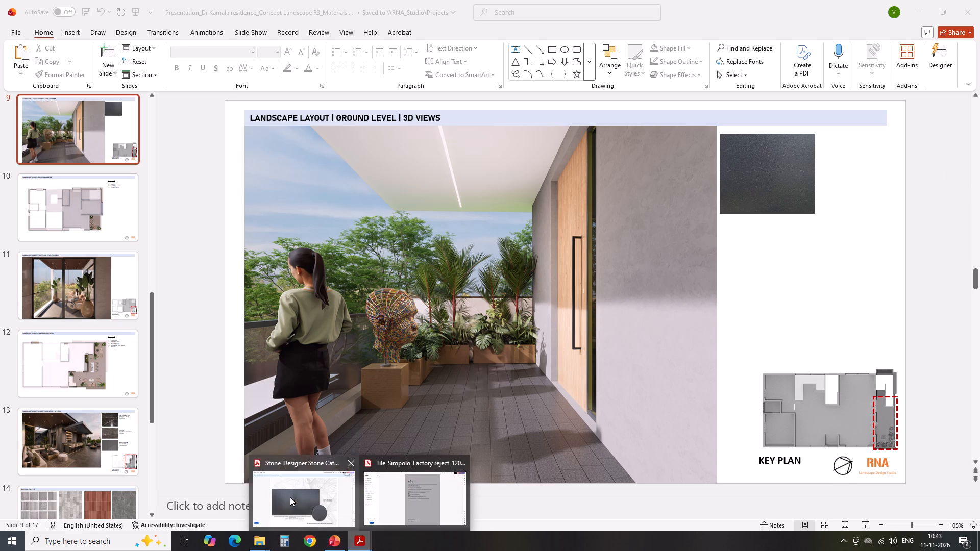
click(289, 496)
scroll(626, 325, up, 1)
scroll(626, 325, down, 3)
scroll(626, 325, up, 3)
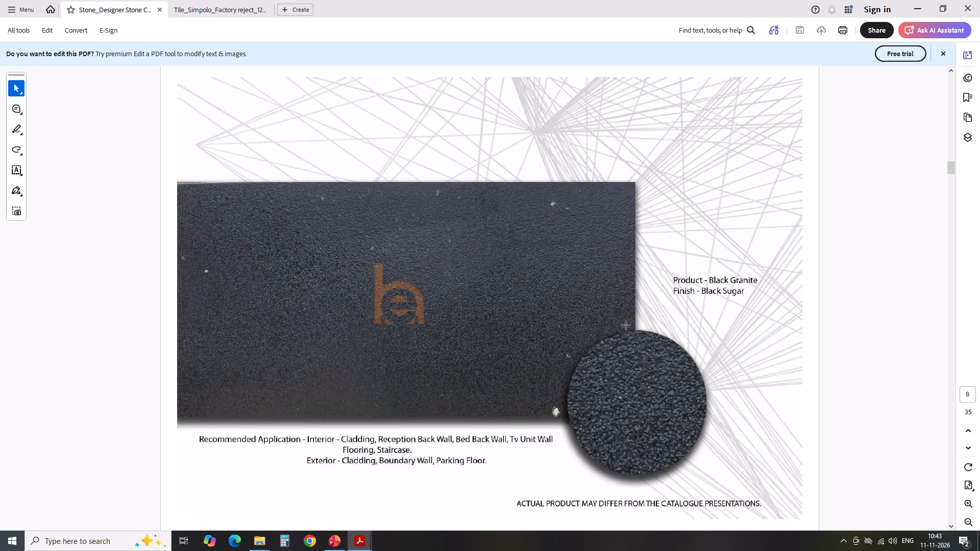
scroll(626, 325, up, 5)
scroll(626, 325, down, 9)
scroll(631, 325, up, 2)
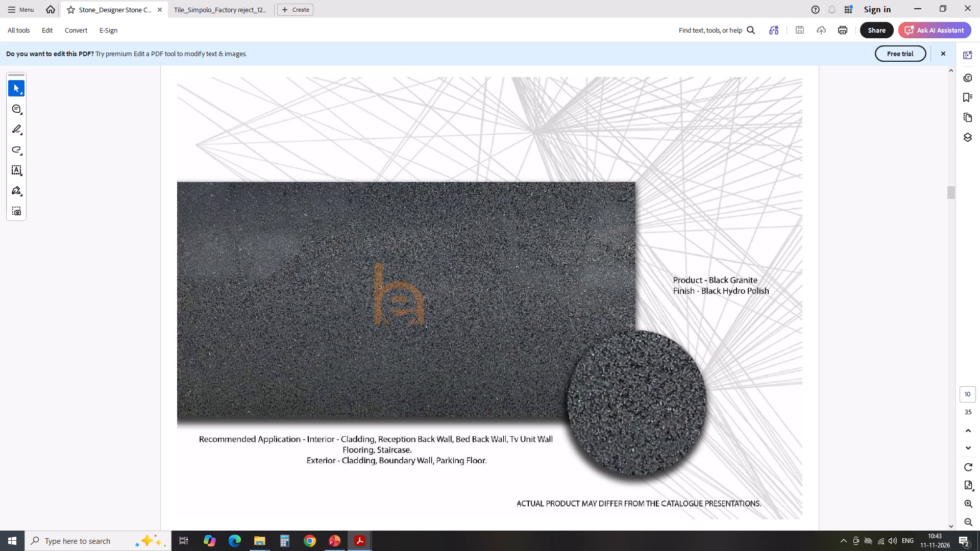
scroll(631, 325, up, 1)
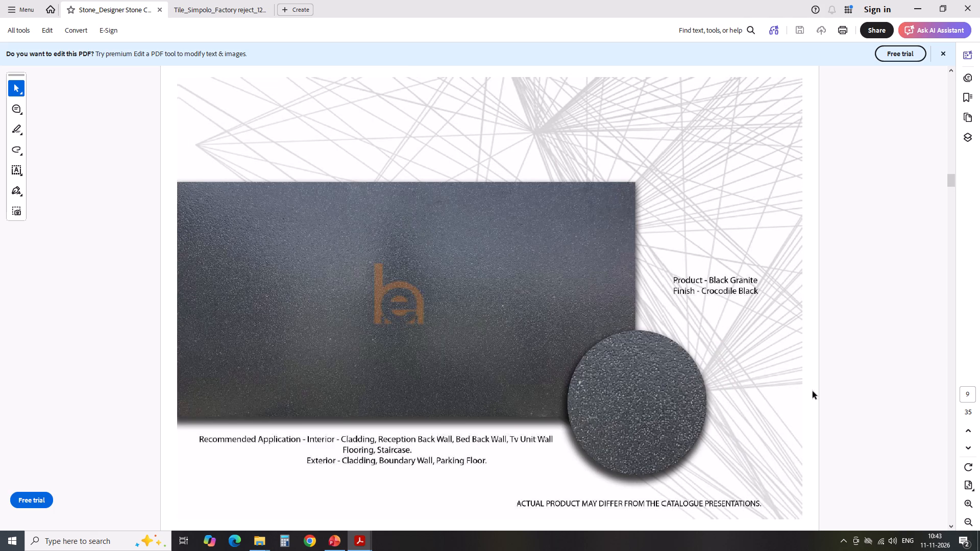
Switch back to the presentation and check the second floor 3D view's swatches and labels, then return to the ground level 3D view.
click(342, 548)
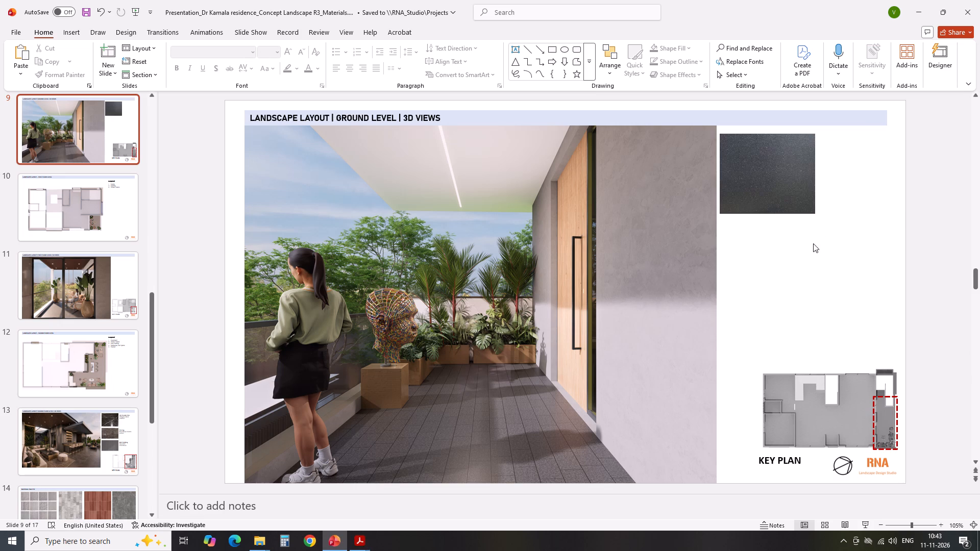
click(111, 432)
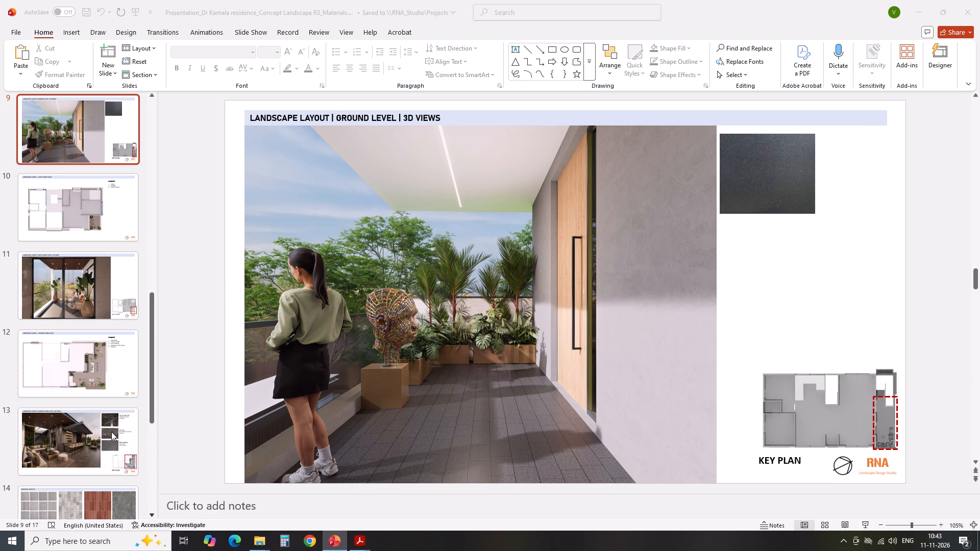
click(82, 458)
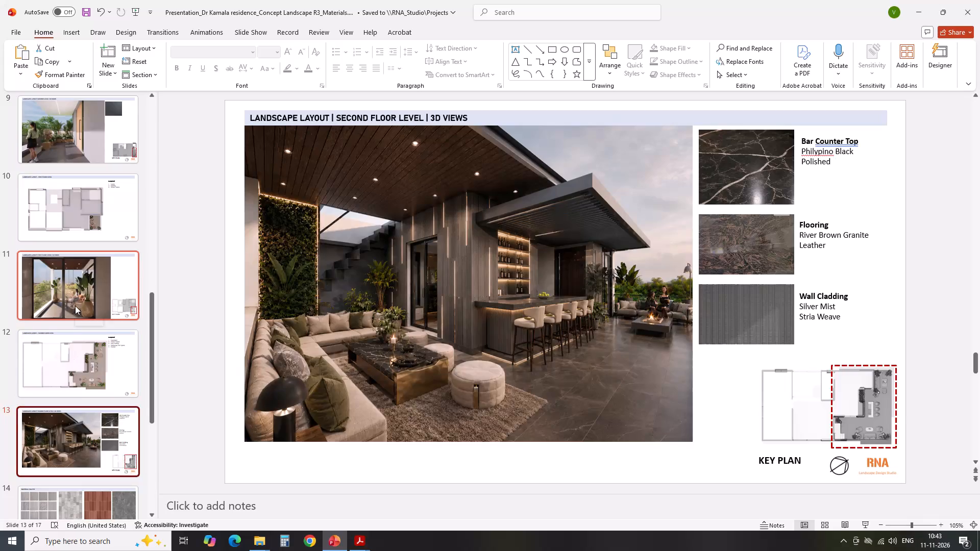
click(85, 139)
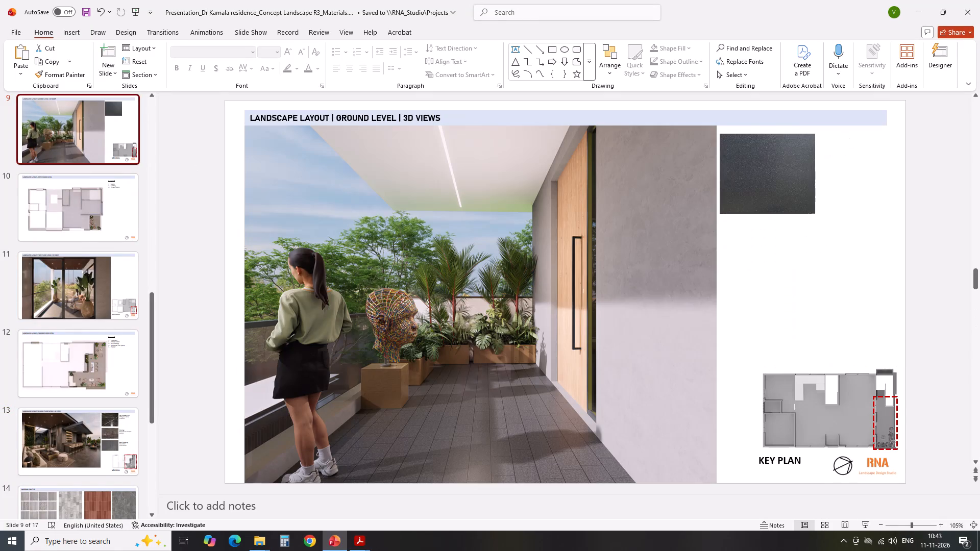
click(807, 198)
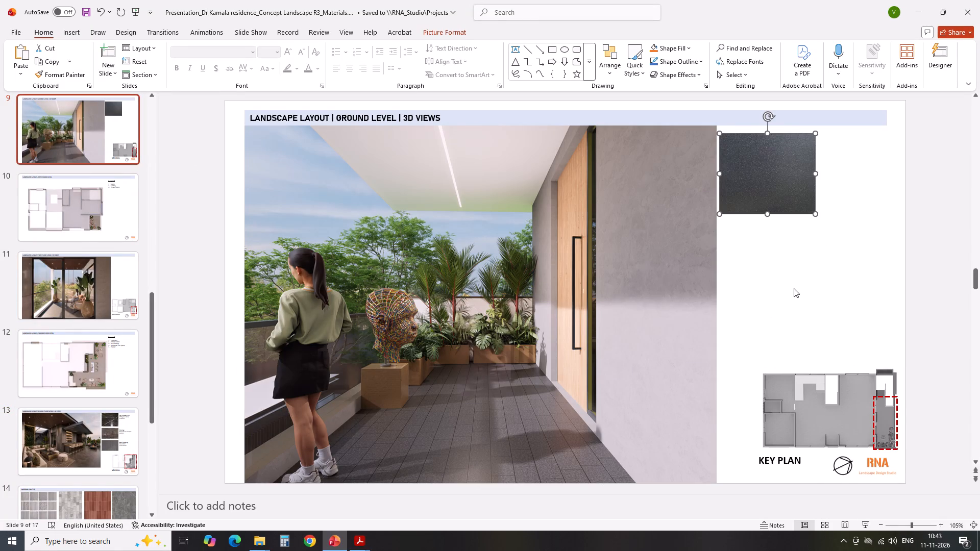
click(794, 288)
Switch to the Simpolo tile catalogue and look back through its Sand and Ash series for a grey tile matching the wall.
click(348, 547)
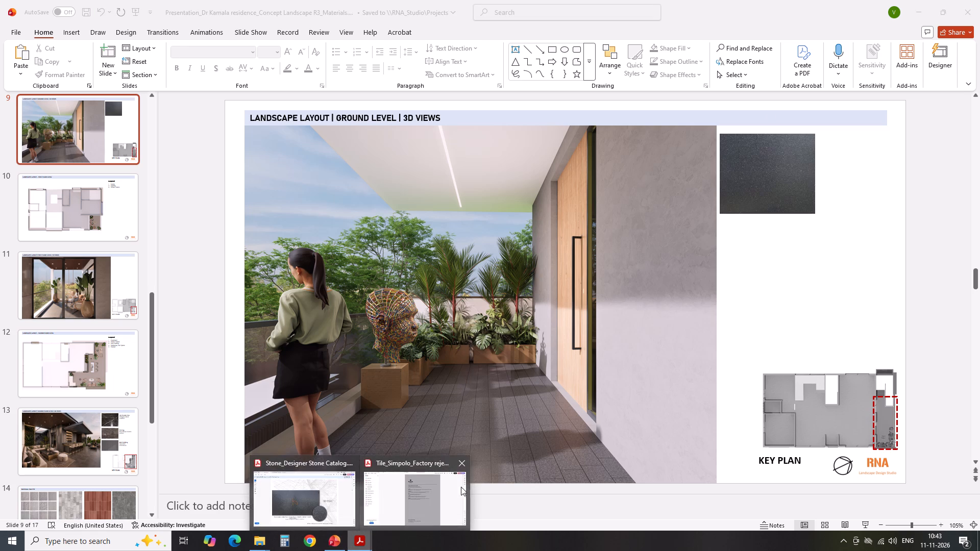
click(411, 482)
scroll(671, 318, up, 3)
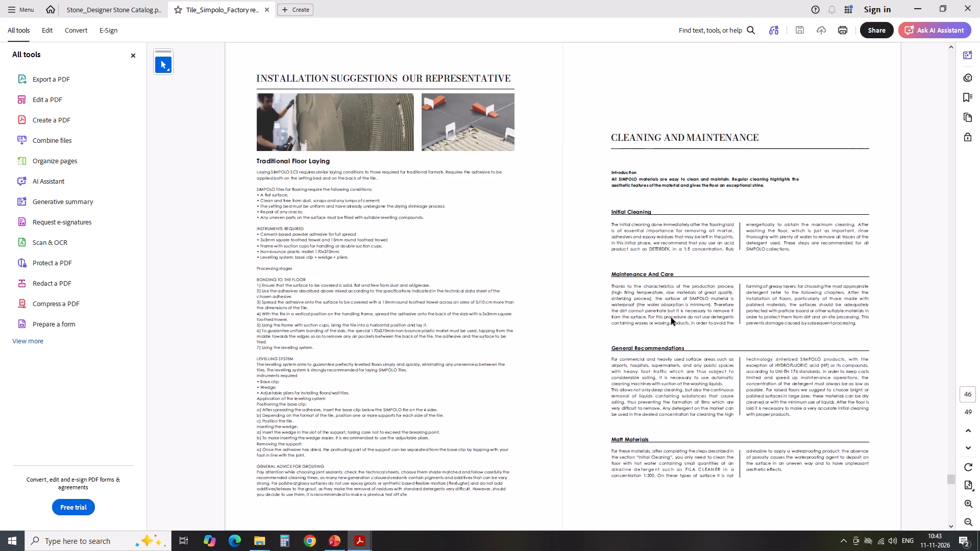
scroll(644, 331, up, 2)
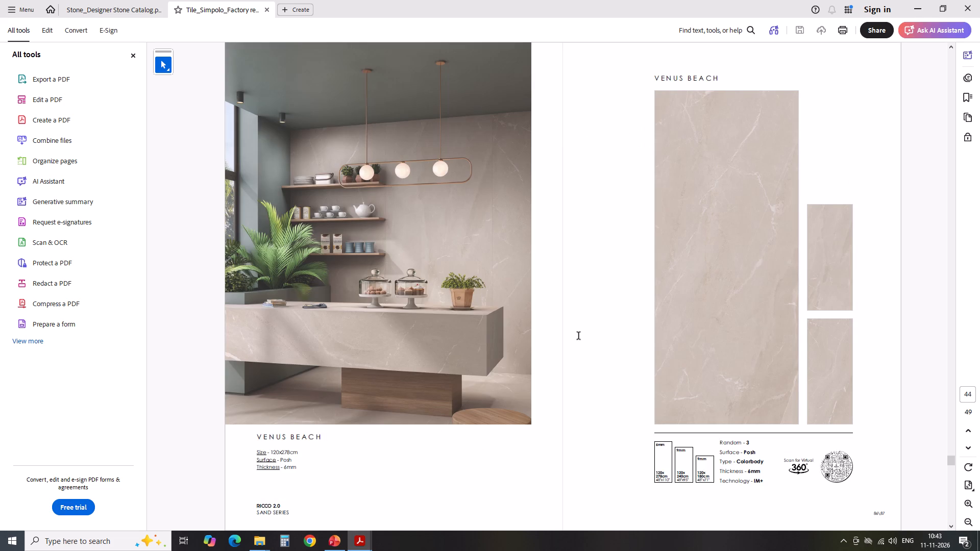
scroll(596, 348, up, 1)
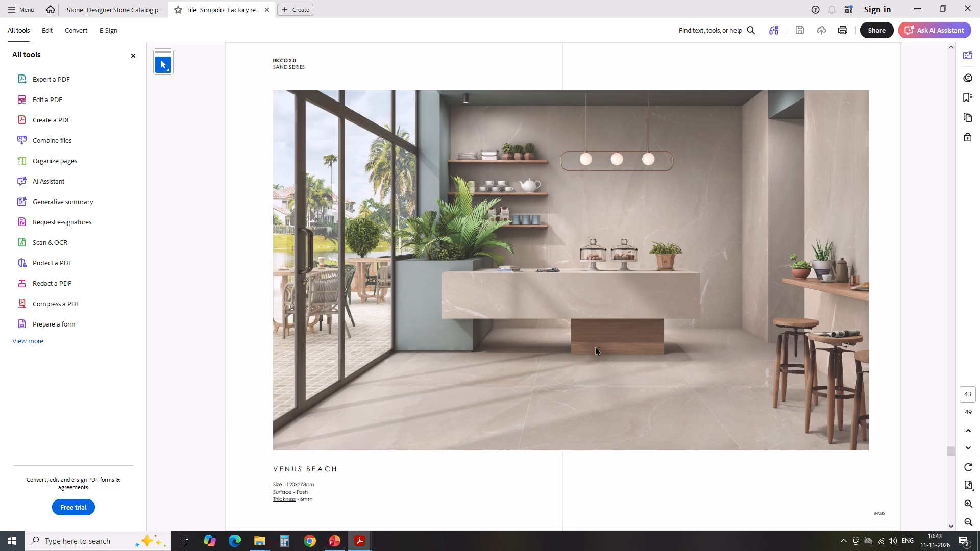
scroll(595, 348, up, 2)
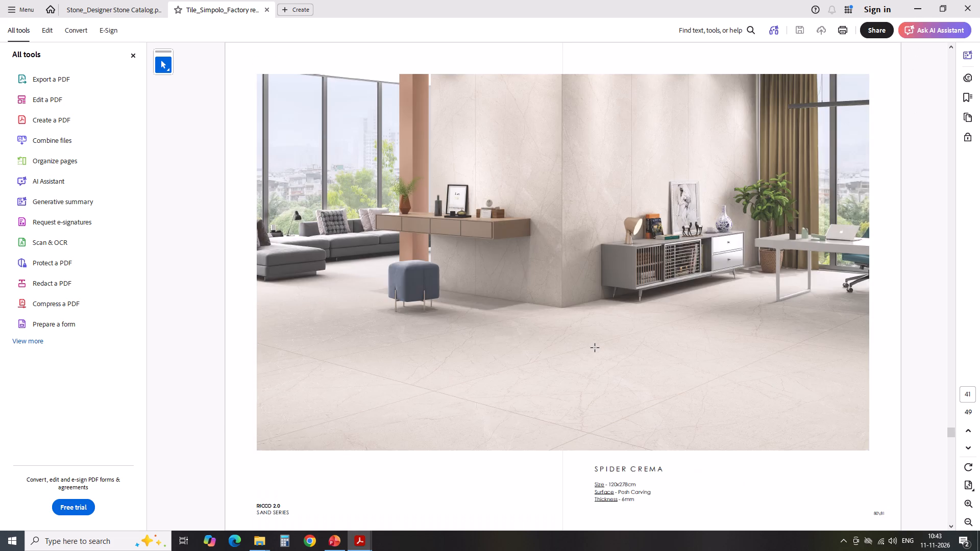
scroll(595, 348, up, 5)
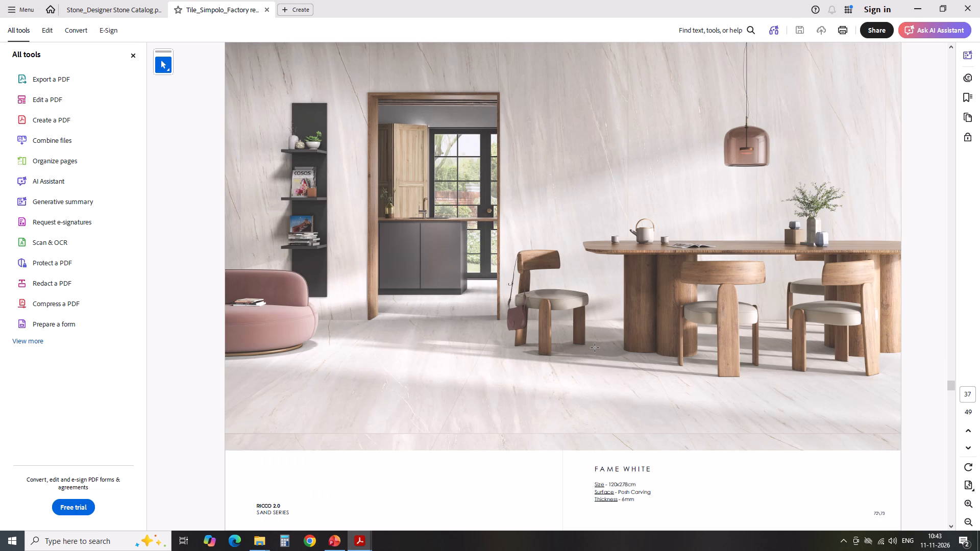
scroll(595, 348, up, 4)
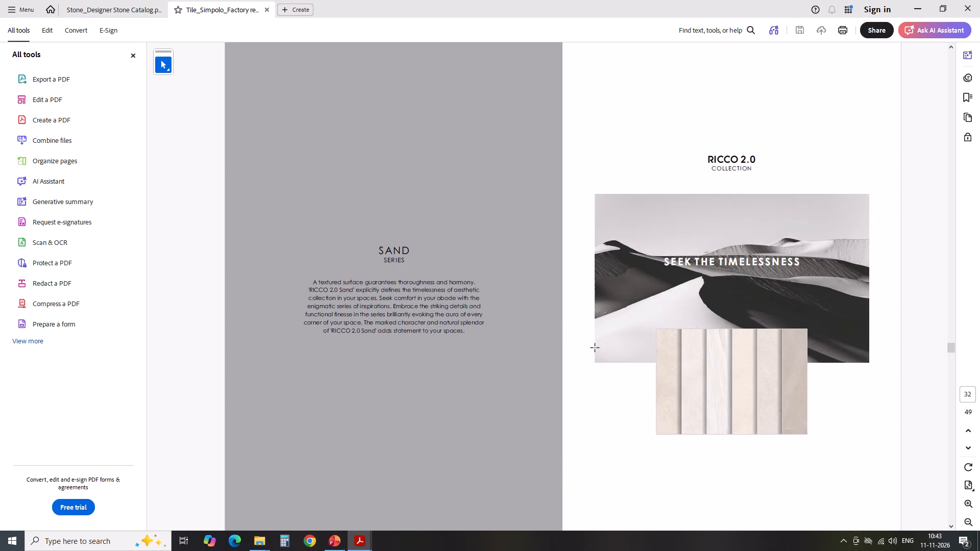
scroll(595, 348, up, 4)
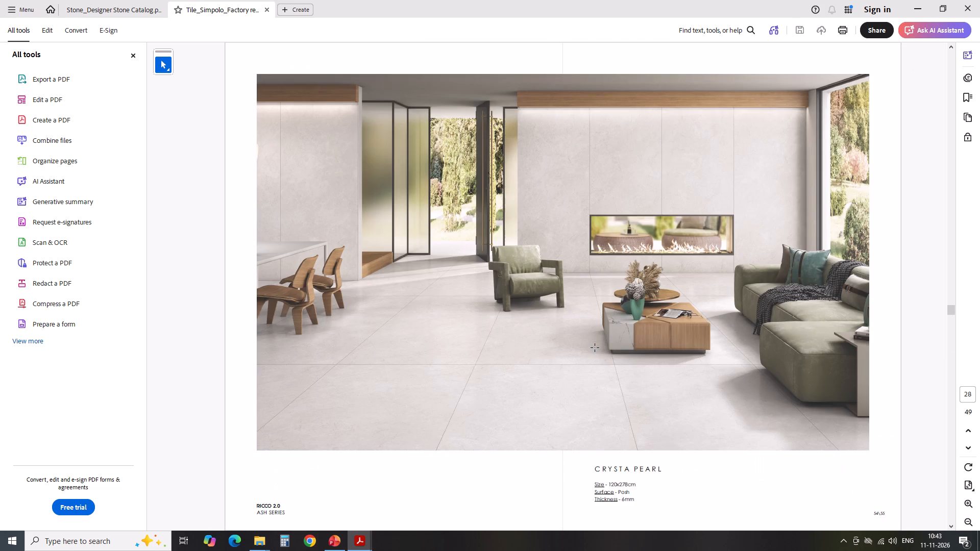
scroll(595, 348, up, 1)
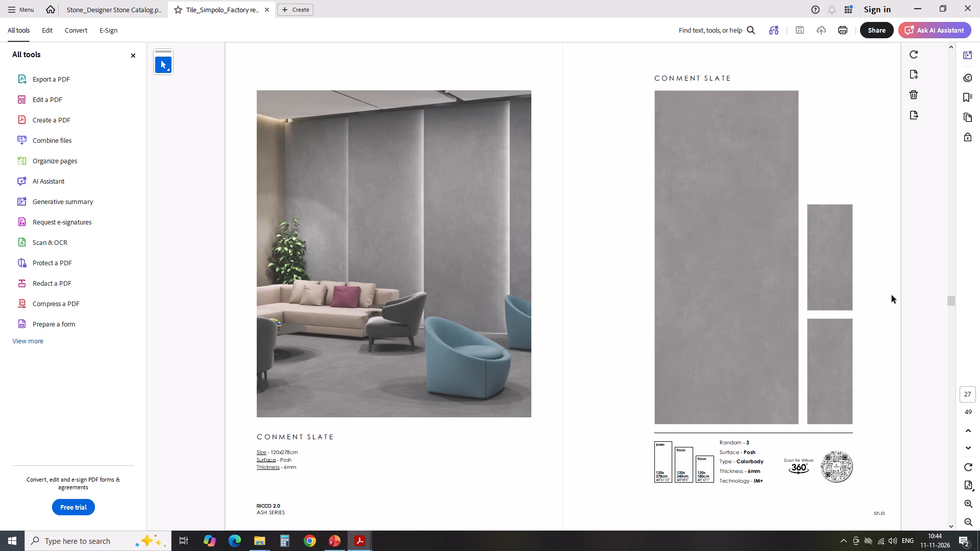
Capture a nearly square screenshot of the upper part of the large Conment Slate tile sample and dismiss the capture notification.
key(shift+super+s)
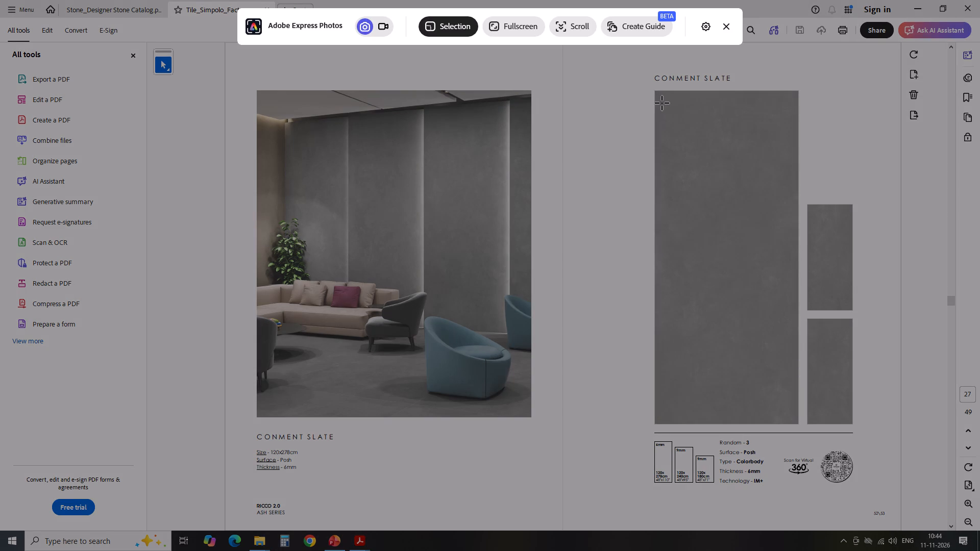
drag(655, 92, 698, 135)
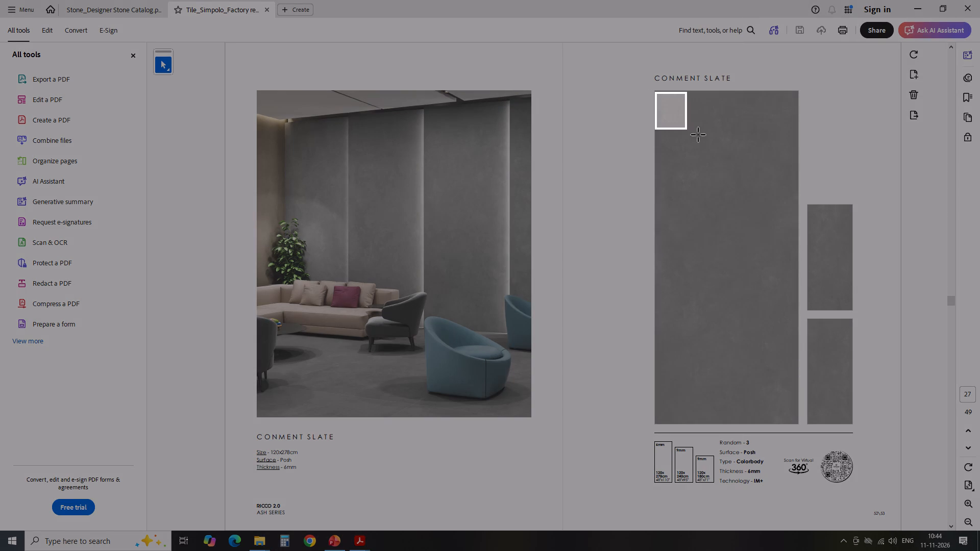
drag(698, 135, 767, 206)
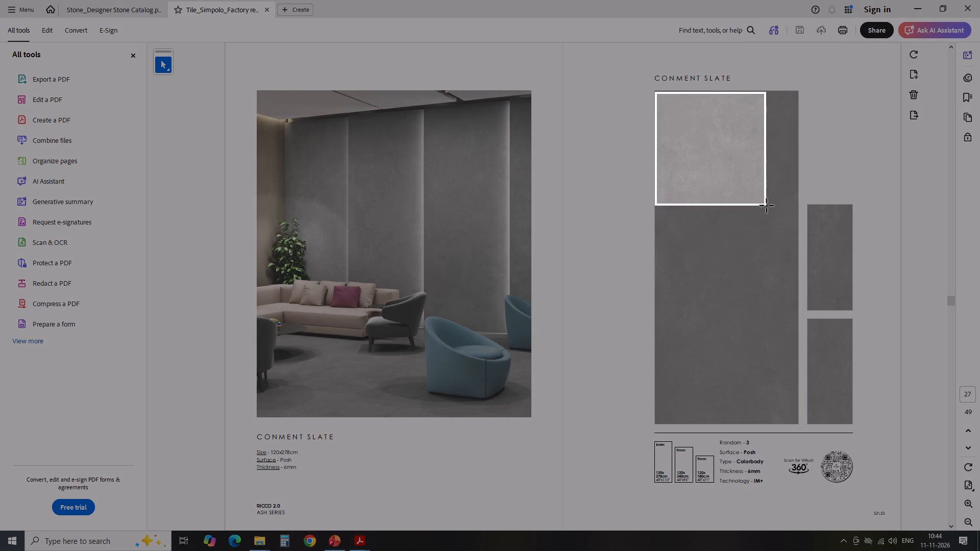
drag(767, 206, 770, 211)
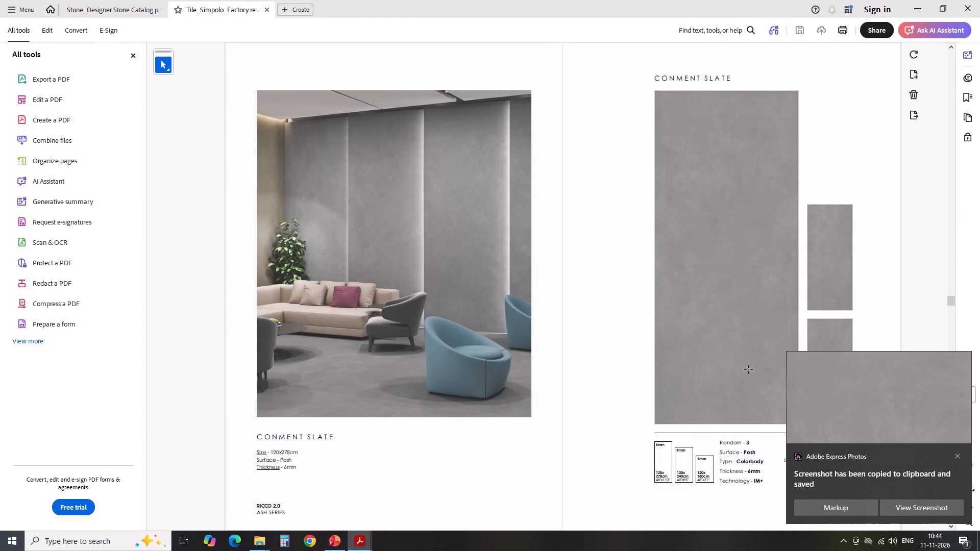
click(889, 278)
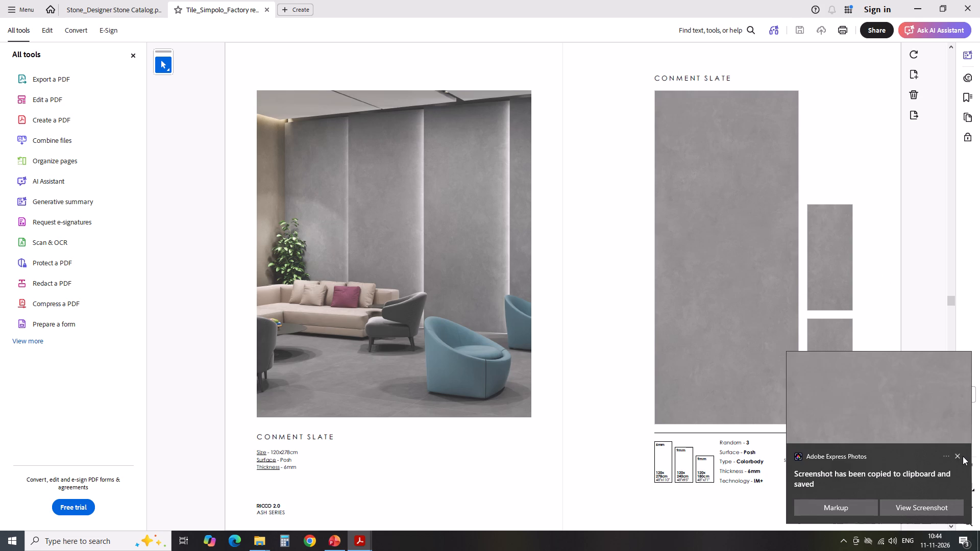
click(960, 457)
Compare the Conment Slate, Conment Dove and Conment Swatch Decor pages of the tile catalogue.
scroll(717, 364, up, 1)
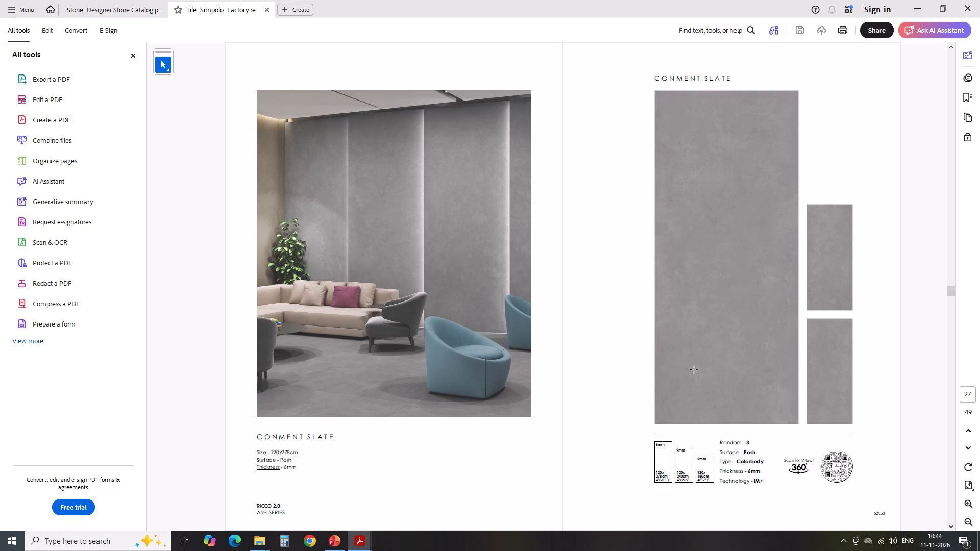
scroll(700, 387, up, 1)
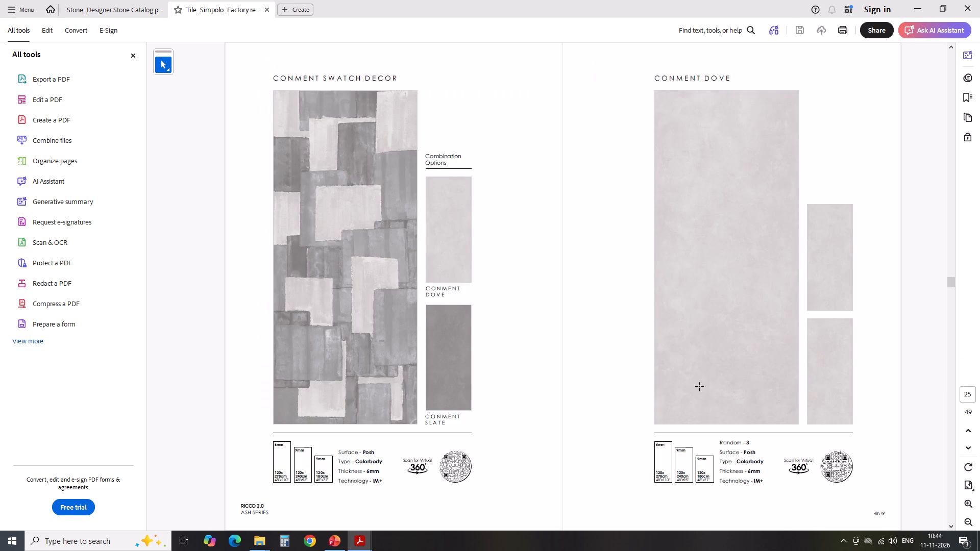
scroll(649, 400, up, 1)
scroll(651, 396, down, 1)
scroll(611, 353, down, 2)
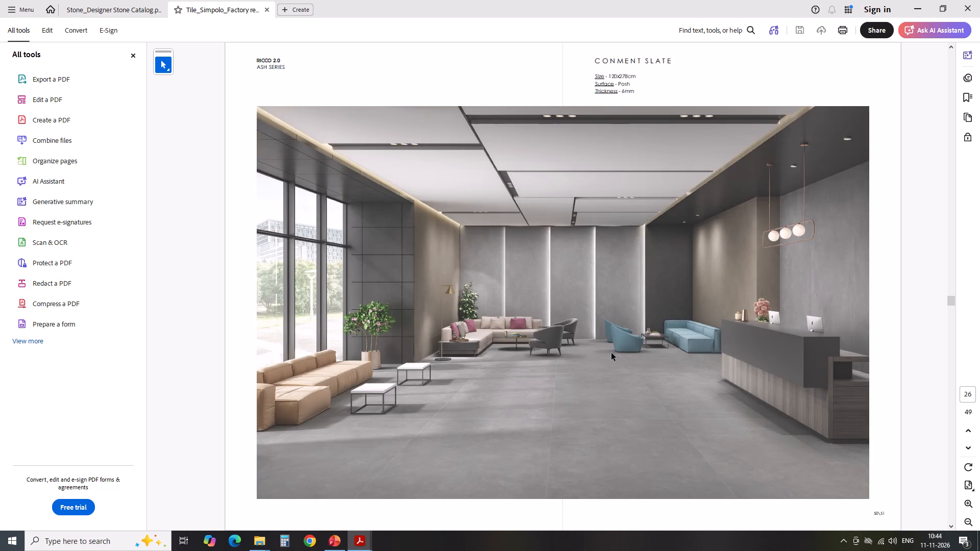
scroll(611, 353, up, 2)
scroll(611, 353, down, 3)
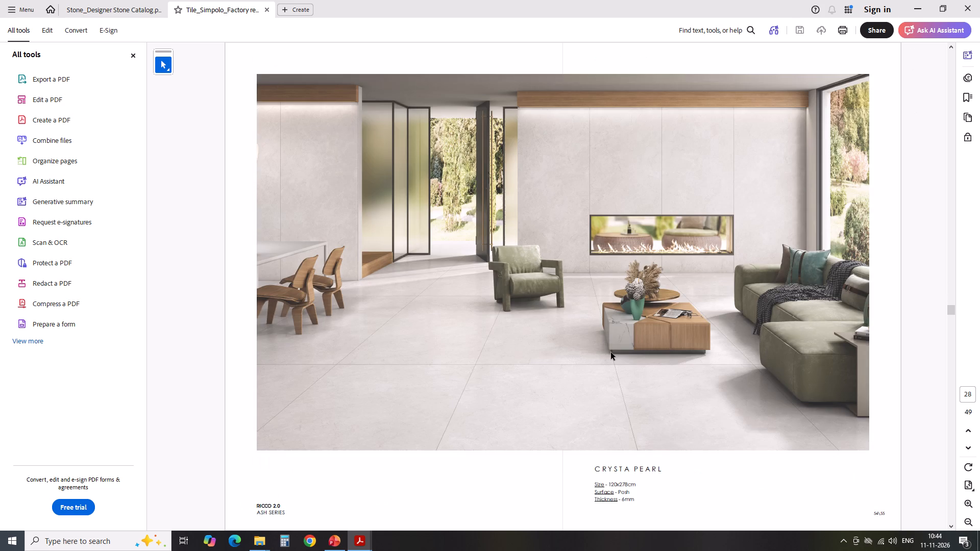
scroll(611, 353, up, 2)
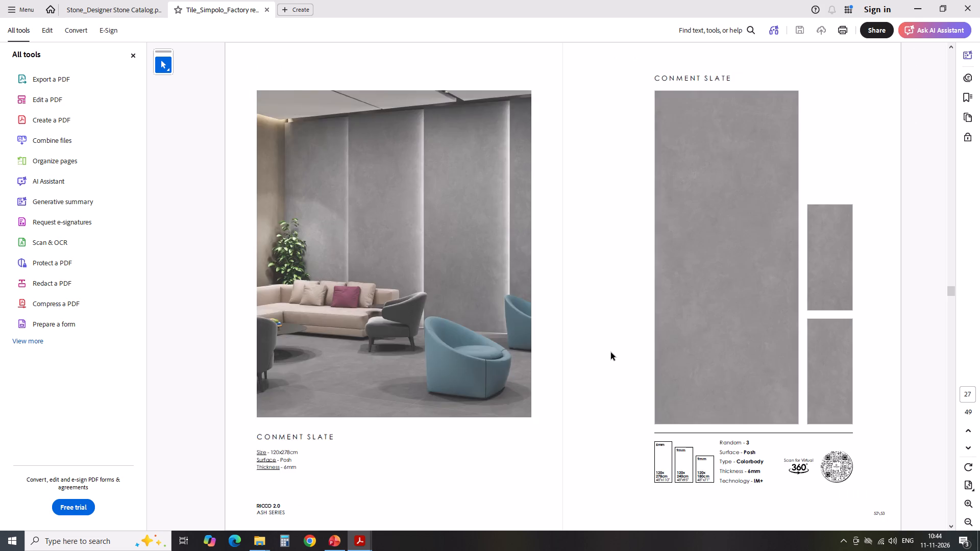
scroll(611, 353, up, 1)
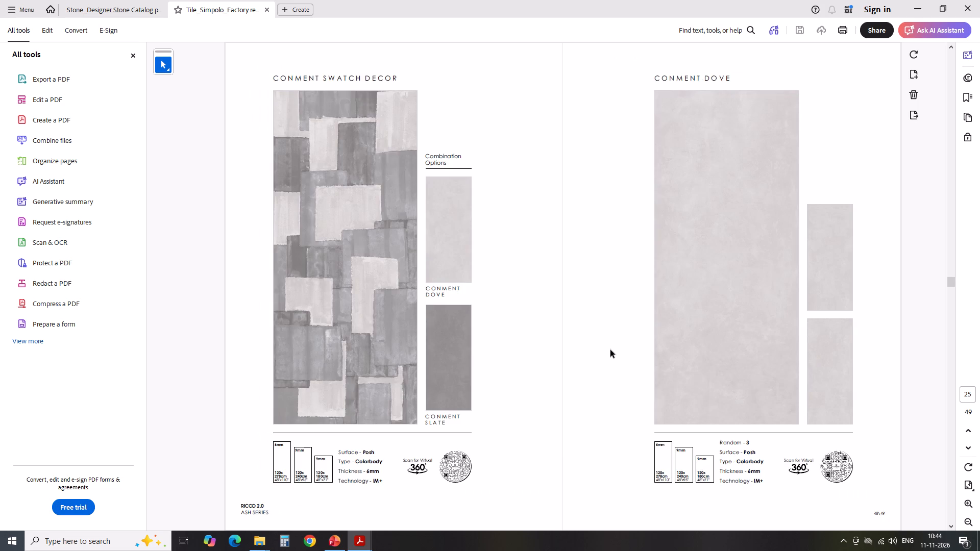
scroll(603, 347, down, 2)
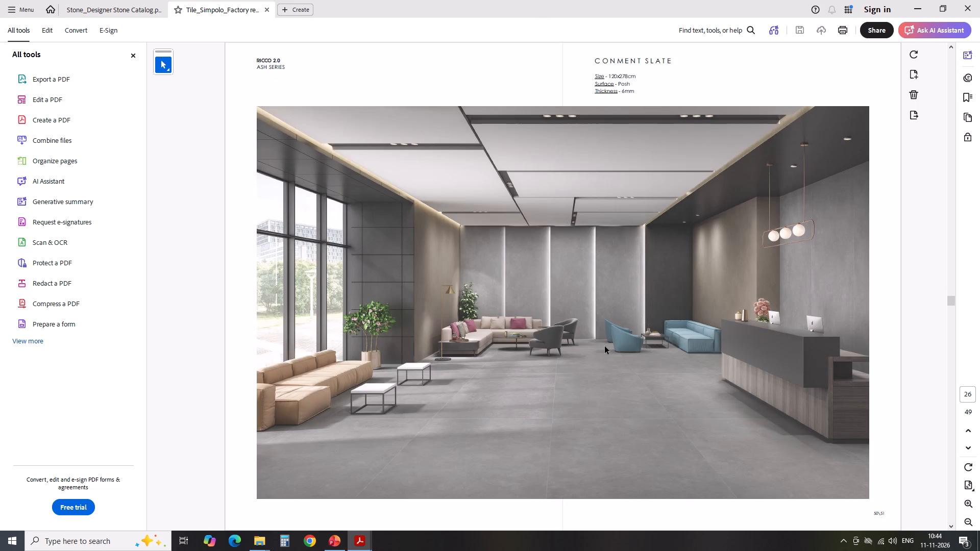
Switch back to the presentation and insert the latest Conment Slate screenshot into the ground level 3D views slide.
click(913, 7)
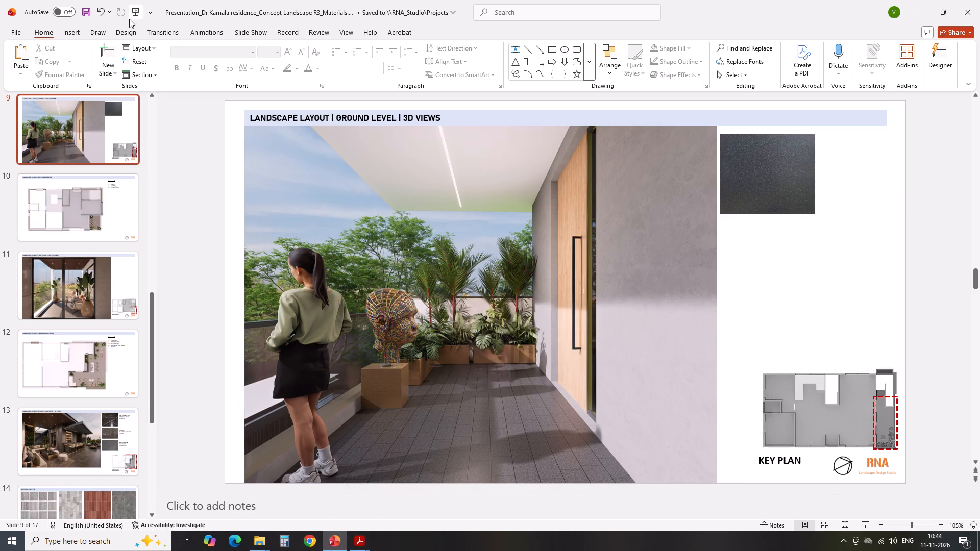
click(74, 36)
click(90, 71)
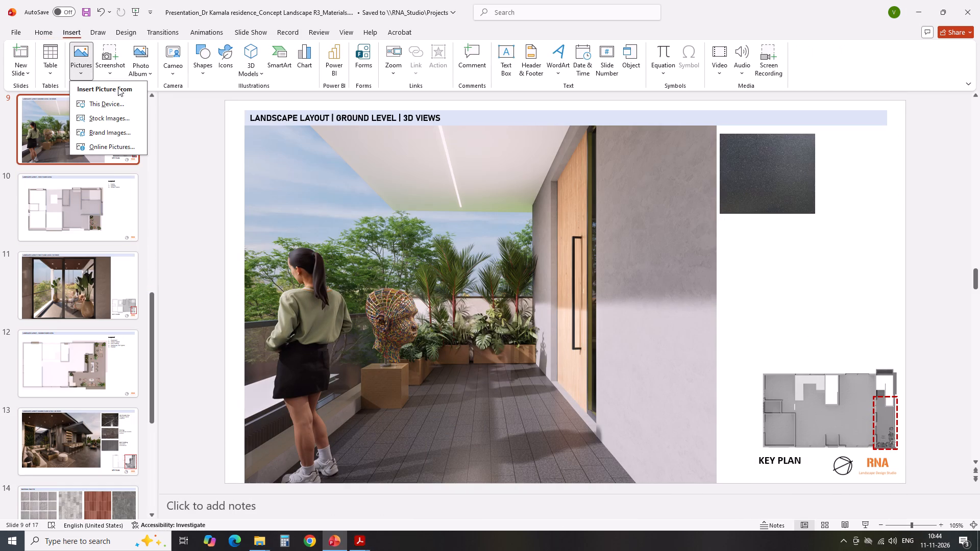
click(99, 97)
scroll(244, 165, down, 4)
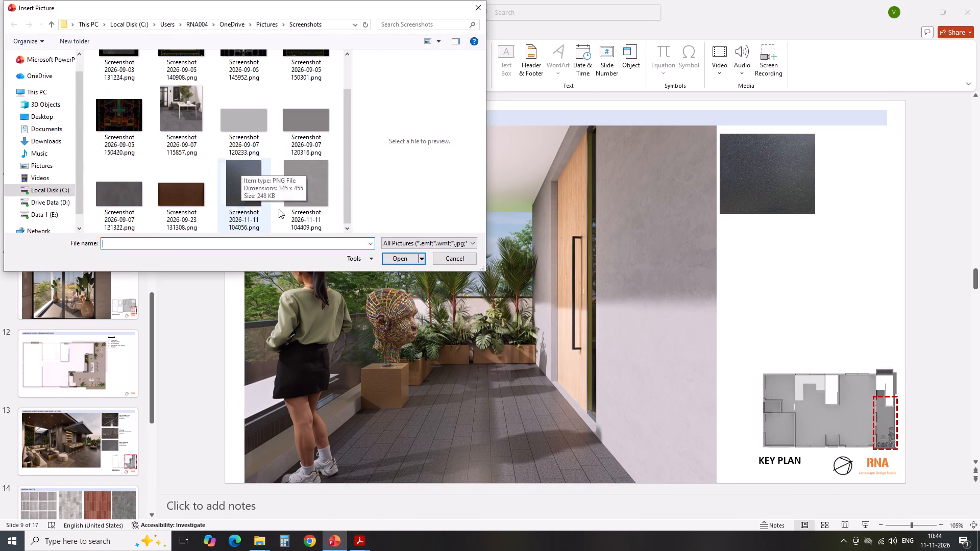
click(298, 181)
click(392, 256)
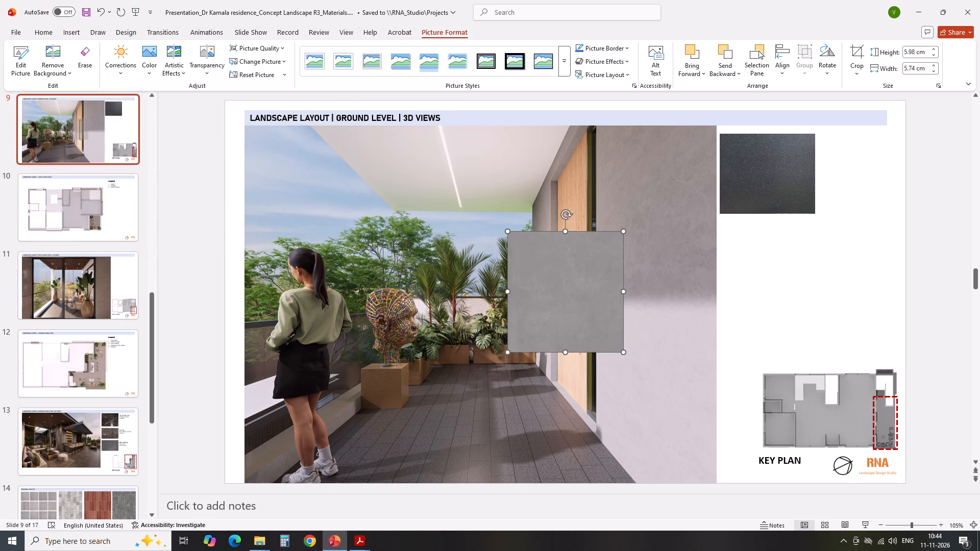
Place the Conment Slate swatch below the black granite swatch and resize it to match, about 4.74 cm wide.
drag(551, 304, 578, 422)
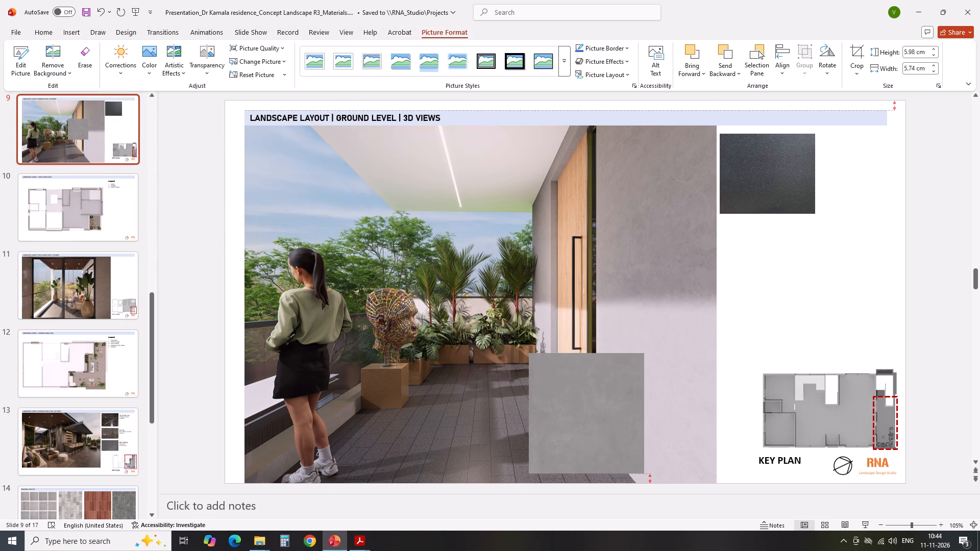
drag(578, 422, 765, 304)
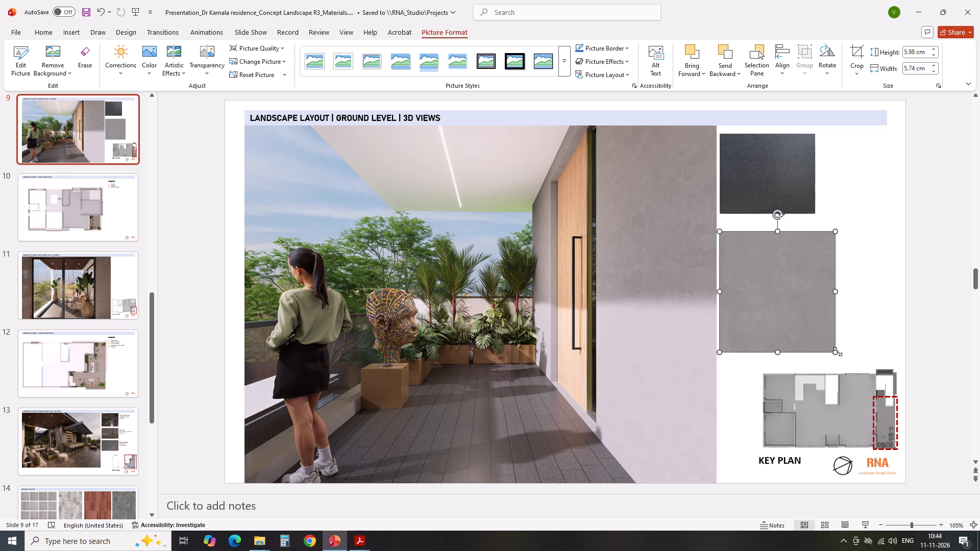
drag(838, 352, 816, 312)
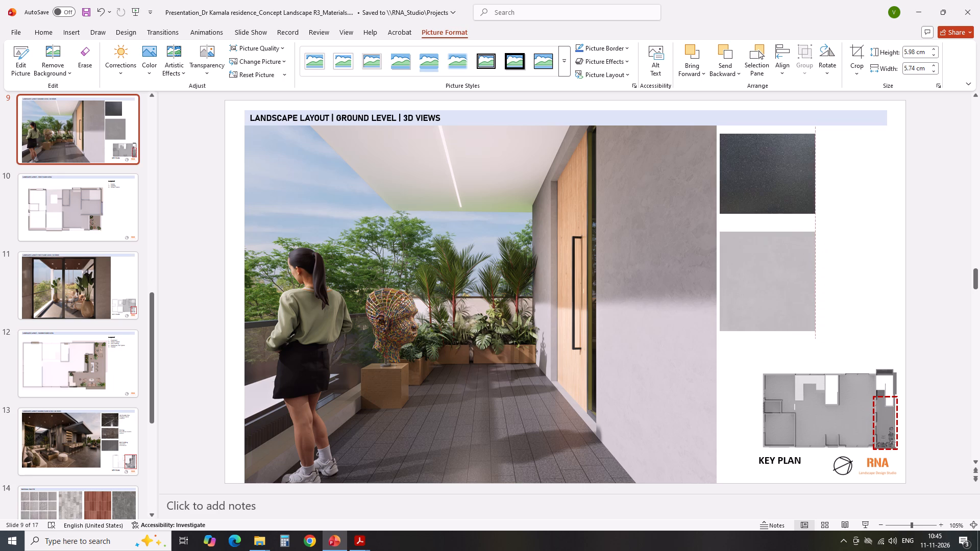
drag(816, 312, 815, 312)
drag(767, 330, 766, 305)
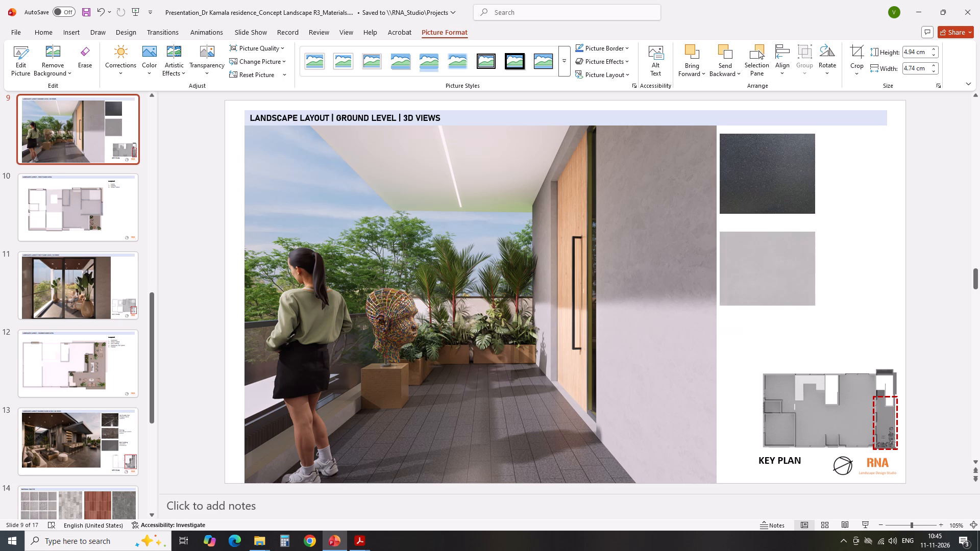
drag(766, 305, 766, 313)
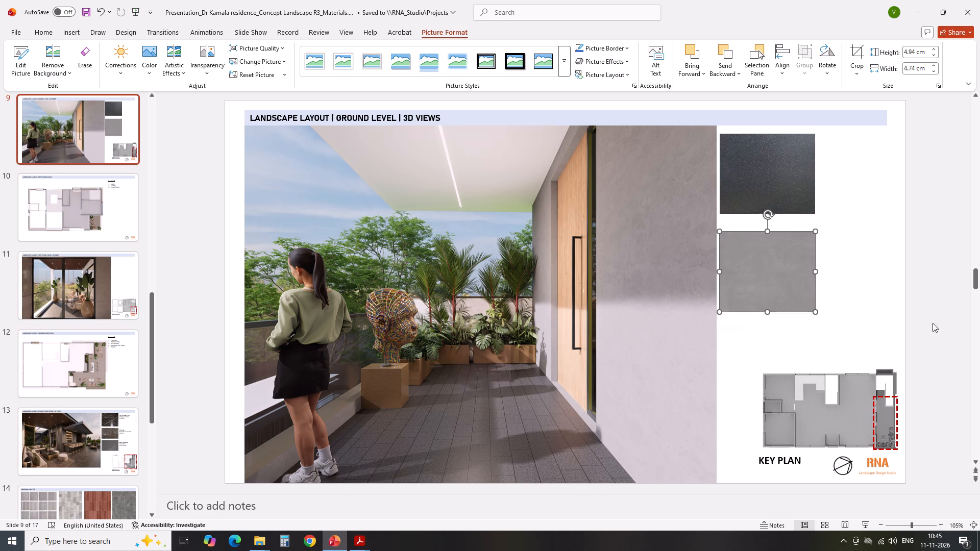
click(888, 295)
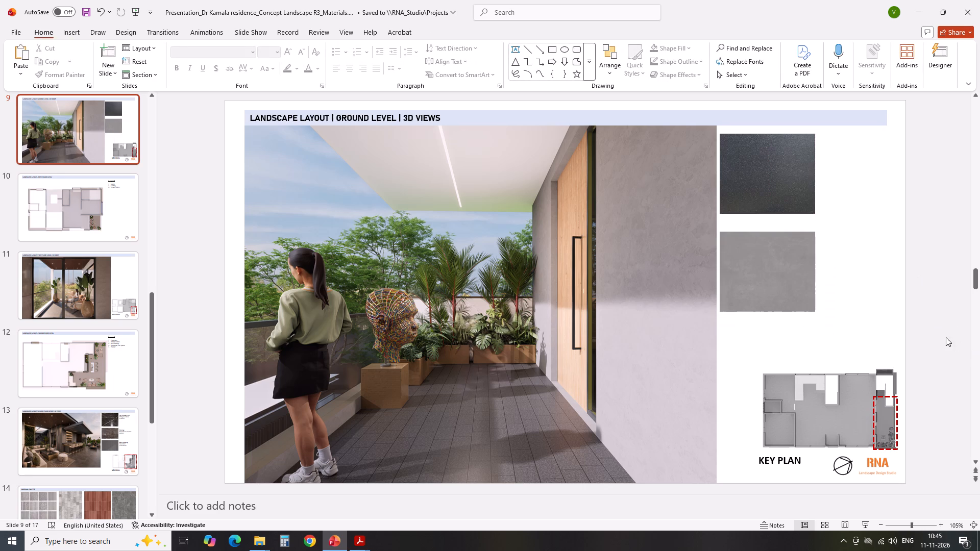
Switch to the Simpolo factory reject tile catalogue and look back through its Ash and Snow series pages.
click(367, 541)
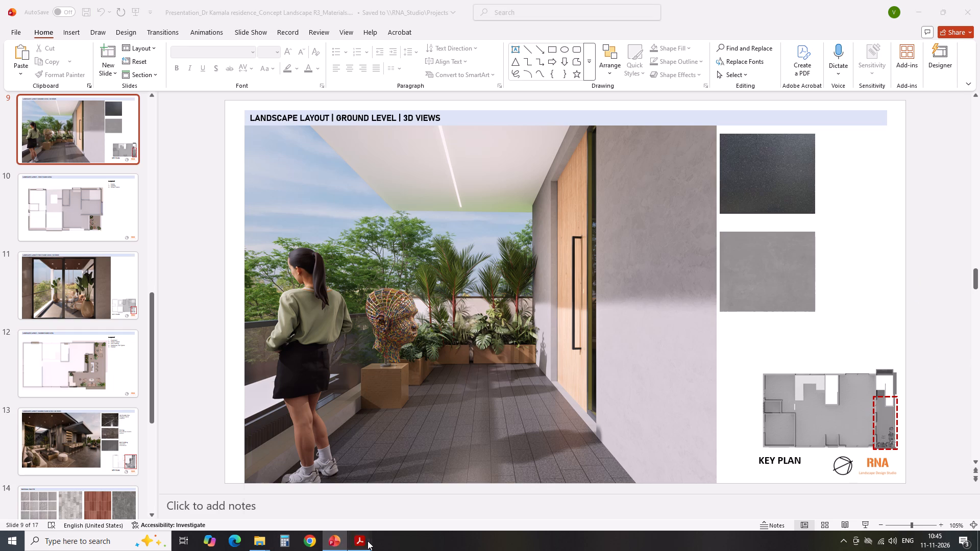
click(411, 503)
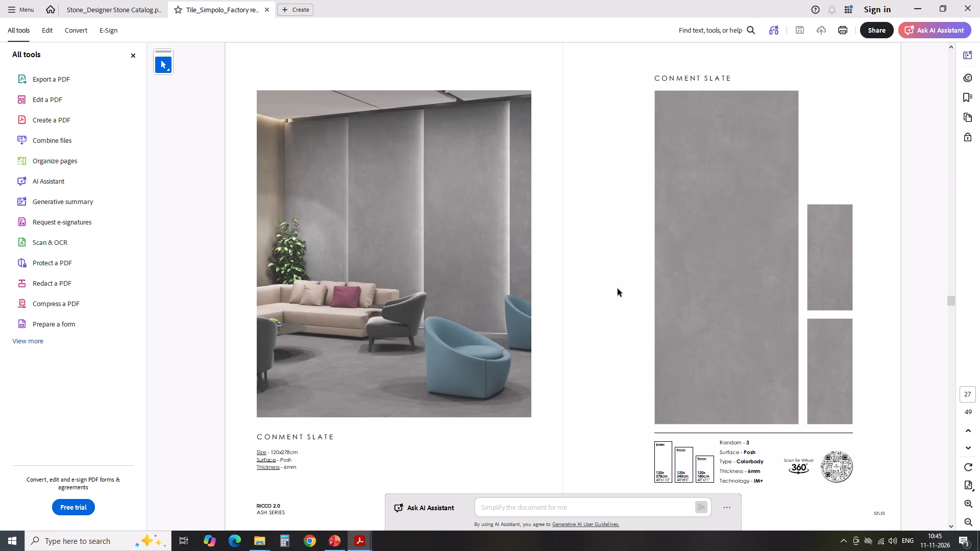
scroll(632, 335, up, 5)
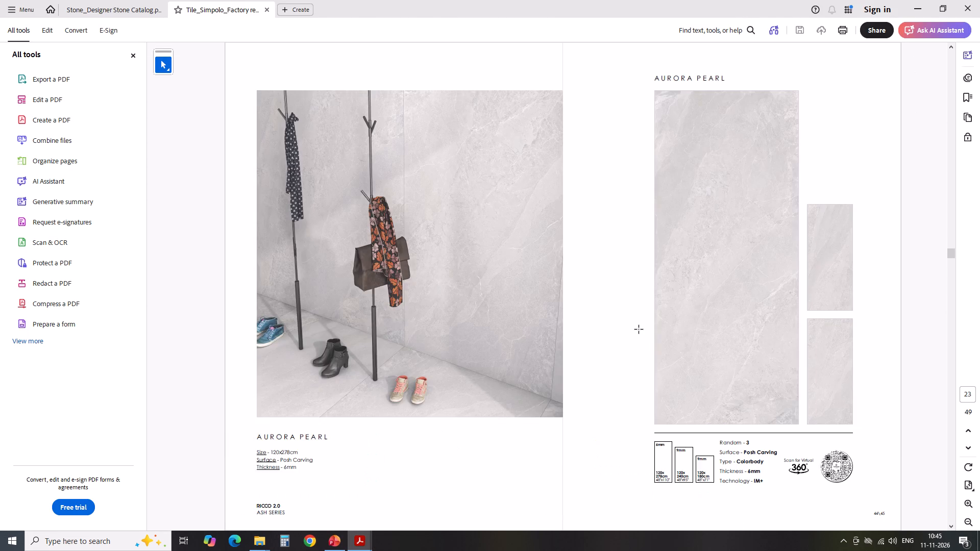
scroll(639, 330, up, 3)
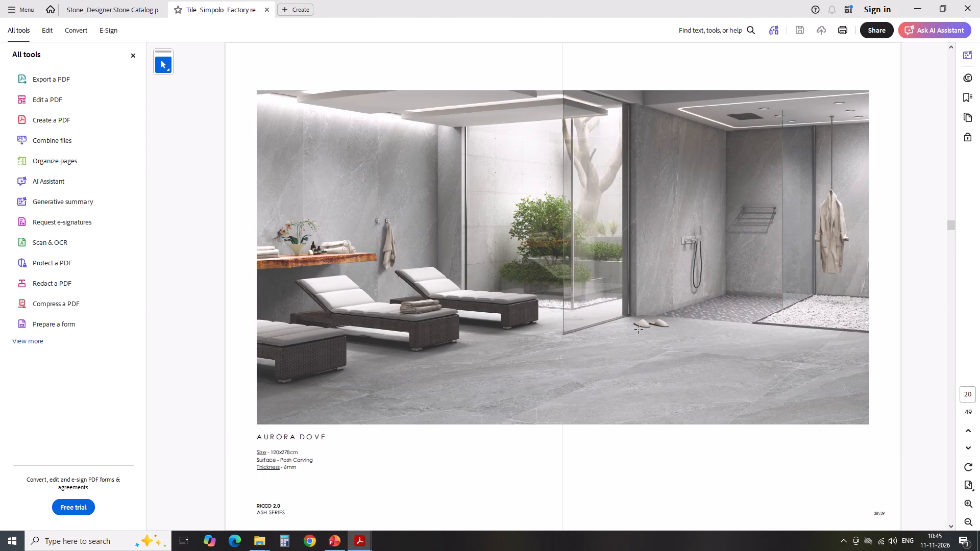
scroll(639, 330, up, 1)
scroll(570, 319, up, 4)
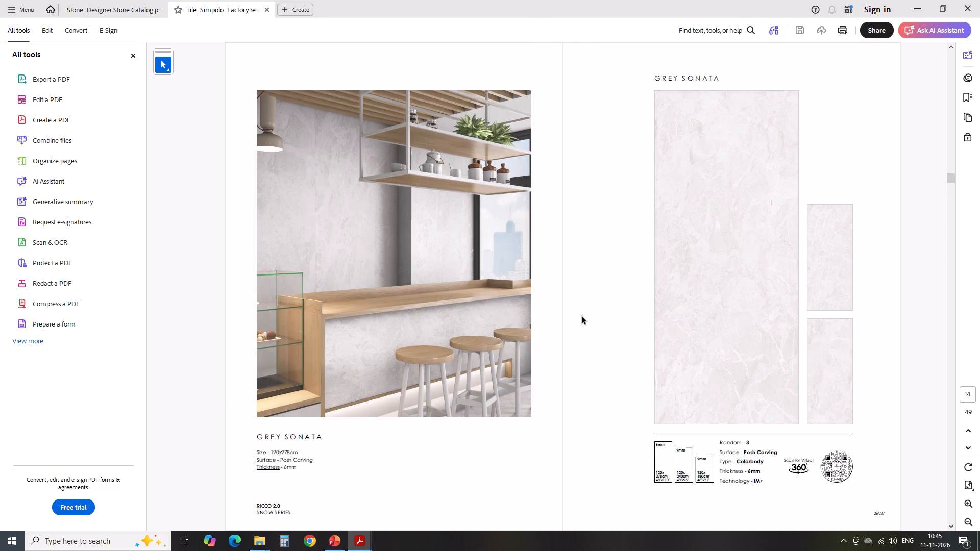
scroll(582, 317, up, 8)
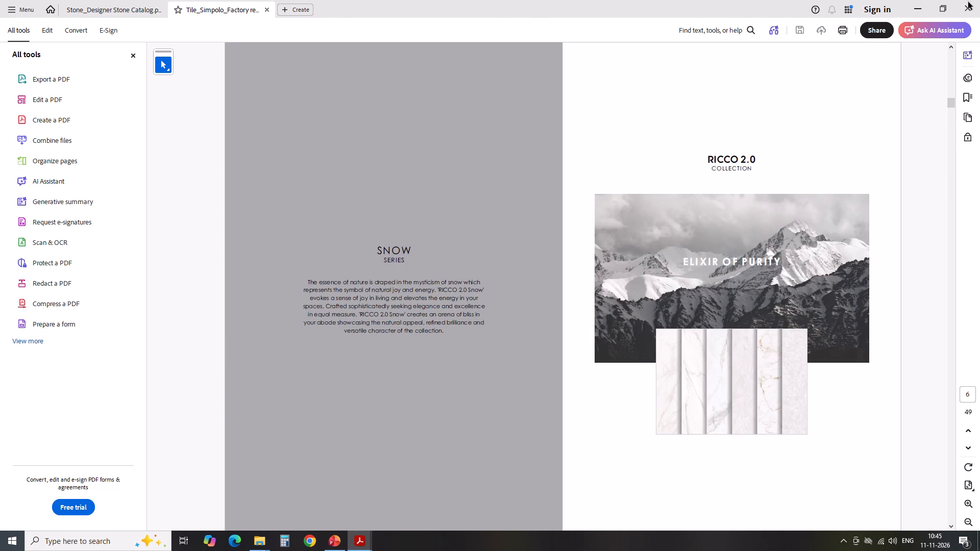
Open the Simpolo Rockdeck collection catalogue from the Tiles_Simpolo folder.
click(922, 0)
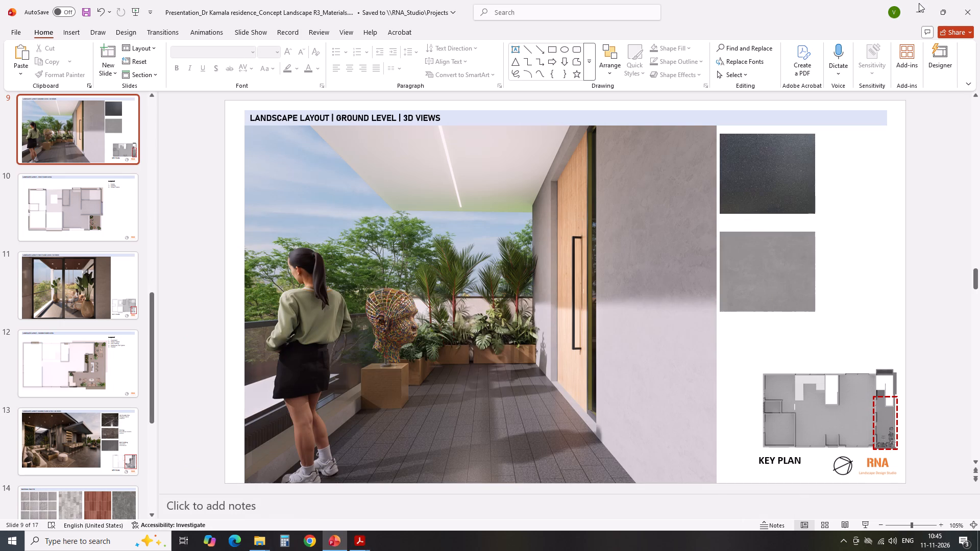
click(922, 0)
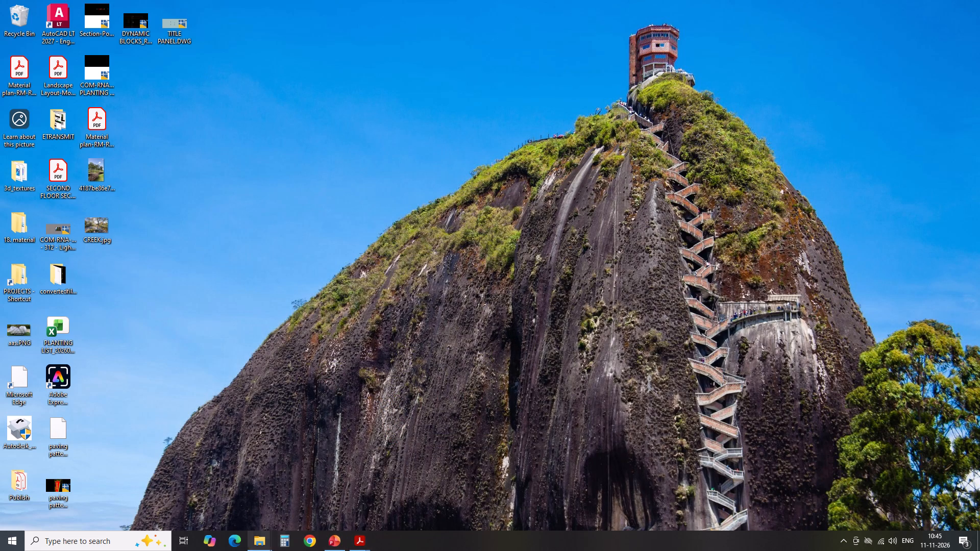
click(270, 550)
click(309, 491)
click(411, 280)
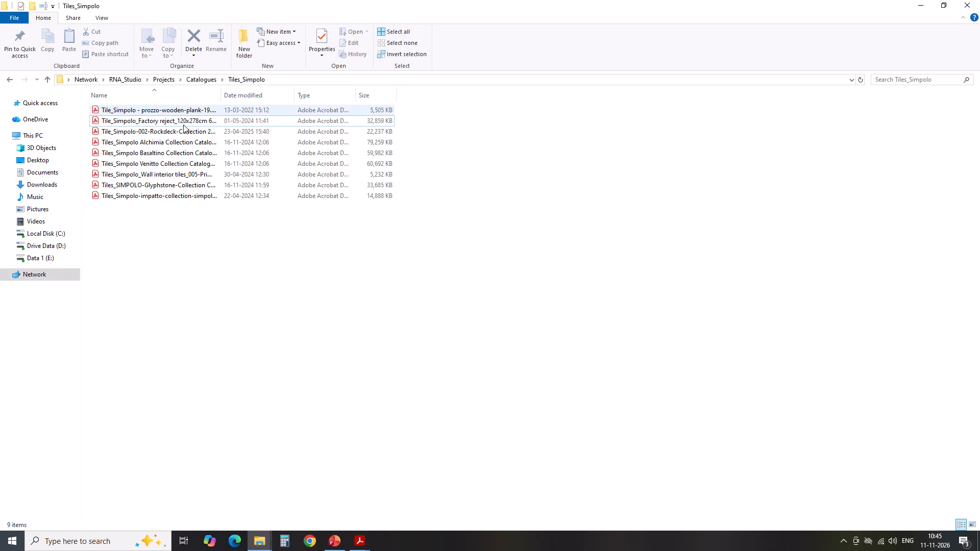
double_click(179, 132)
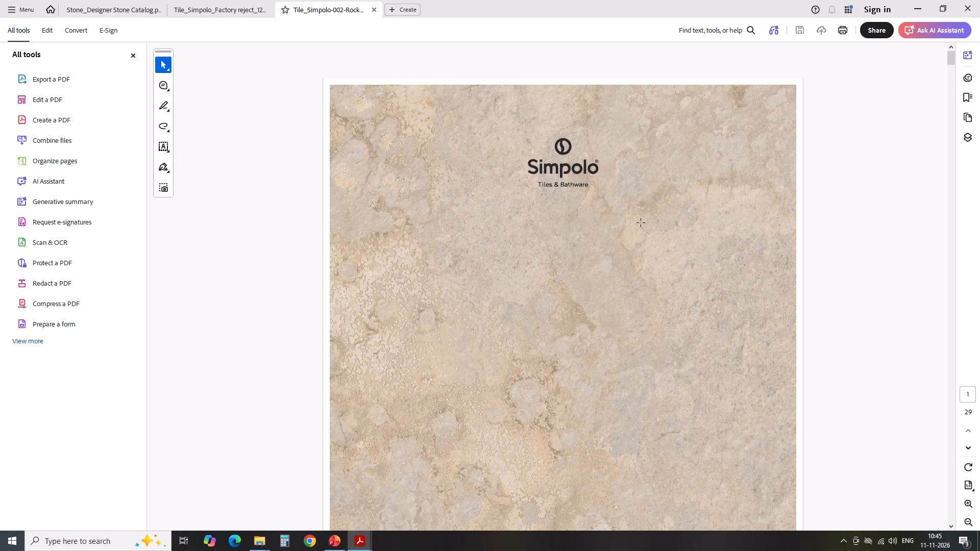
Look through the Rockdeck catalogue's cover, introduction and technical features pages.
scroll(690, 188, down, 4)
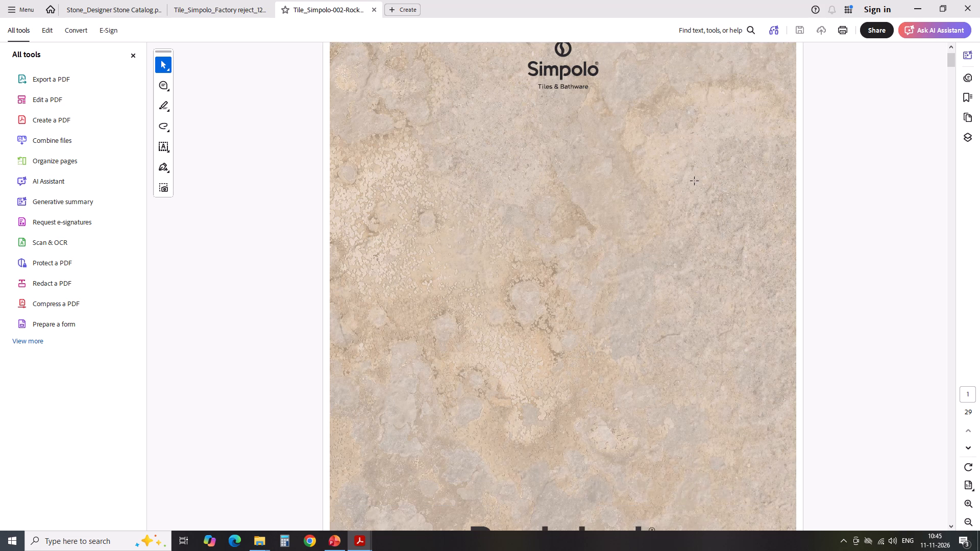
scroll(695, 181, down, 13)
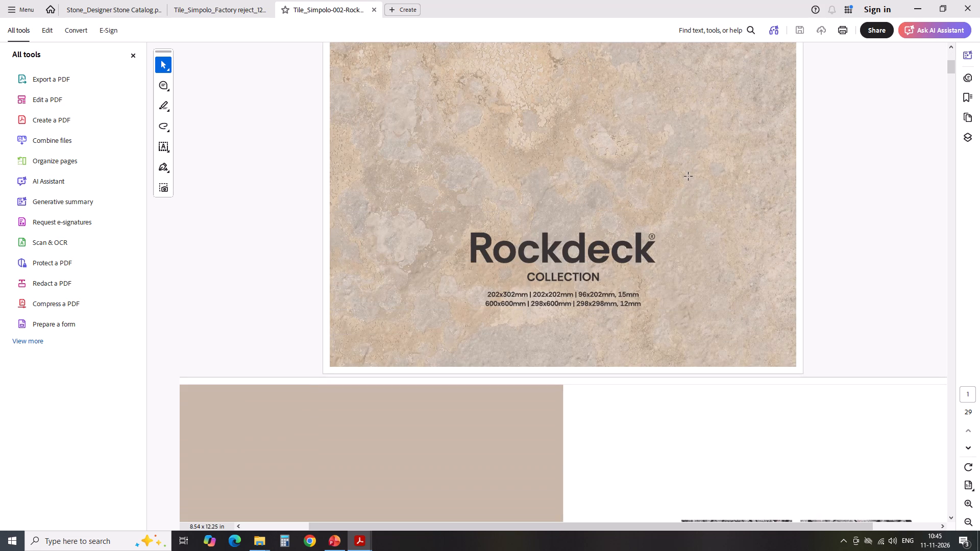
scroll(689, 177, down, 5)
scroll(730, 289, down, 8)
scroll(630, 290, down, 7)
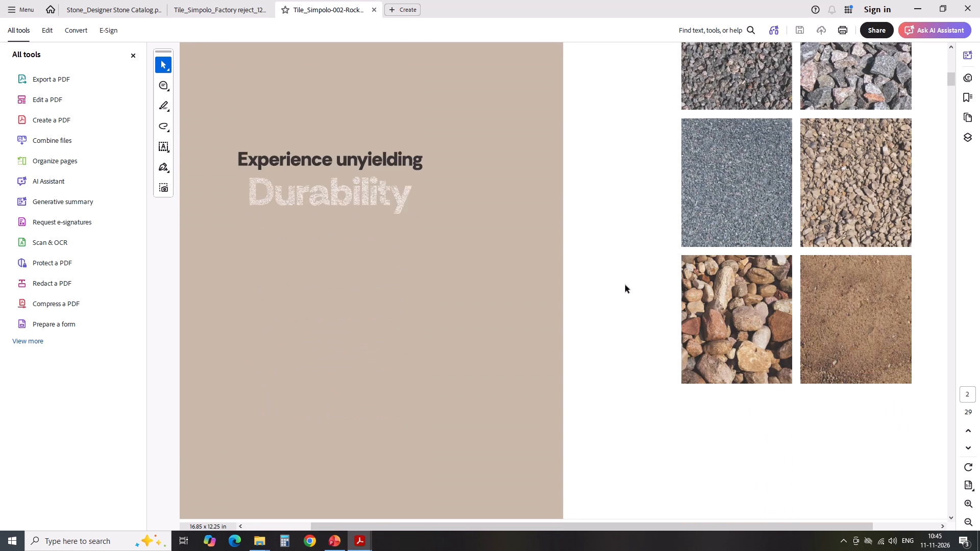
scroll(625, 285, down, 14)
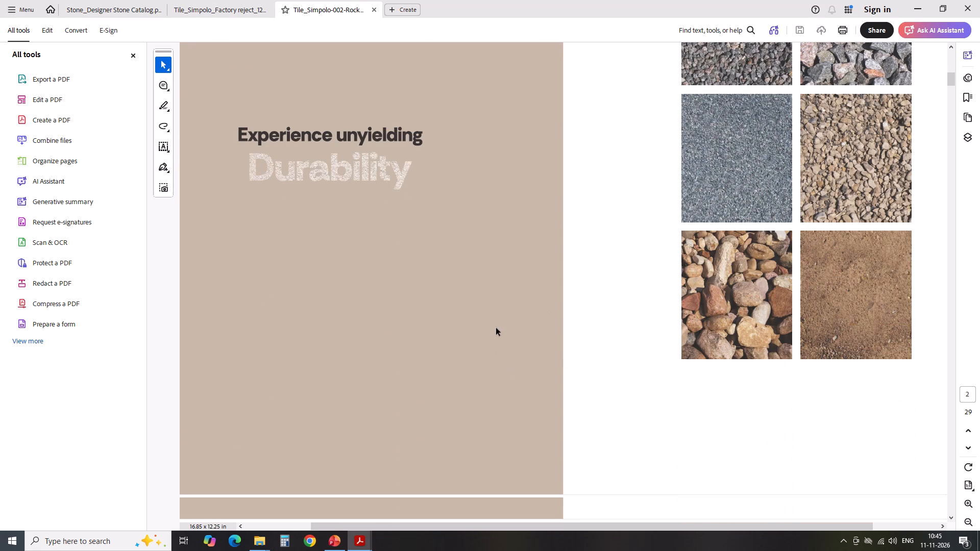
scroll(433, 377, down, 5)
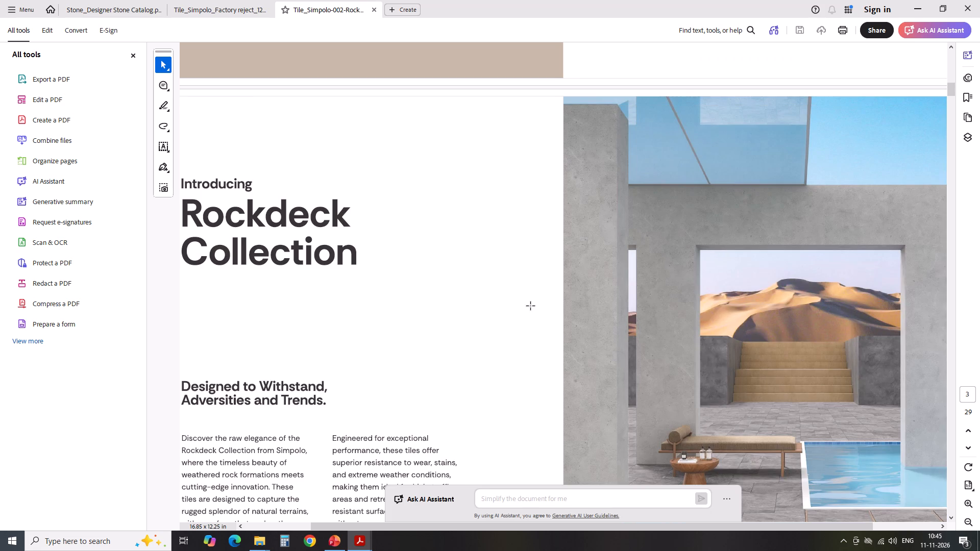
scroll(536, 288, down, 19)
scroll(538, 284, down, 20)
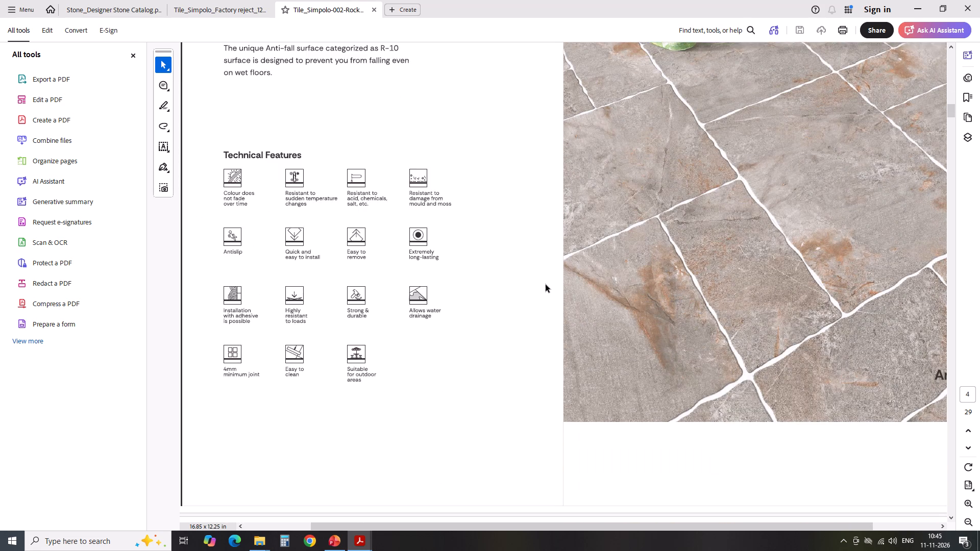
Look over the Tiny Rock Collection overview of colour swatches and tile sizes in the Rockdeck catalogue.
scroll(546, 285, down, 13)
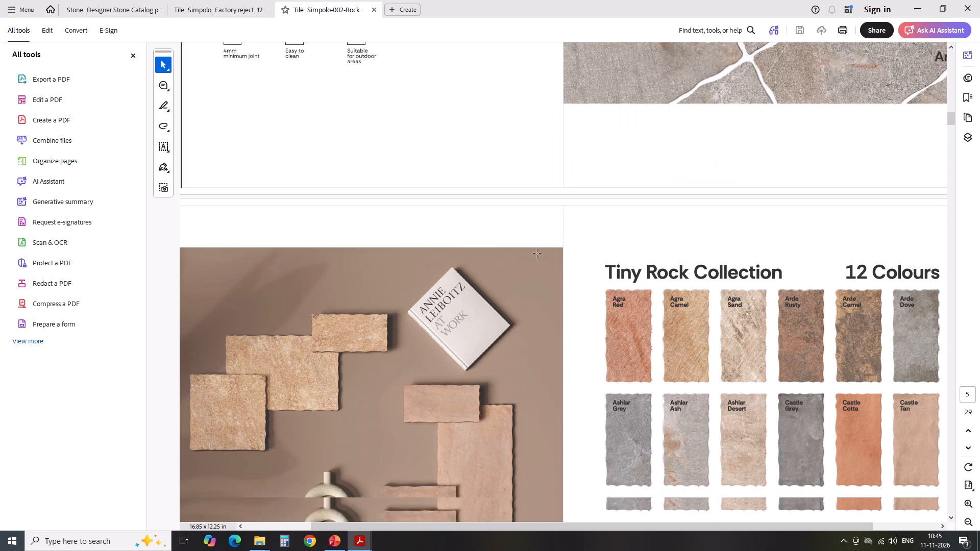
scroll(537, 254, down, 2)
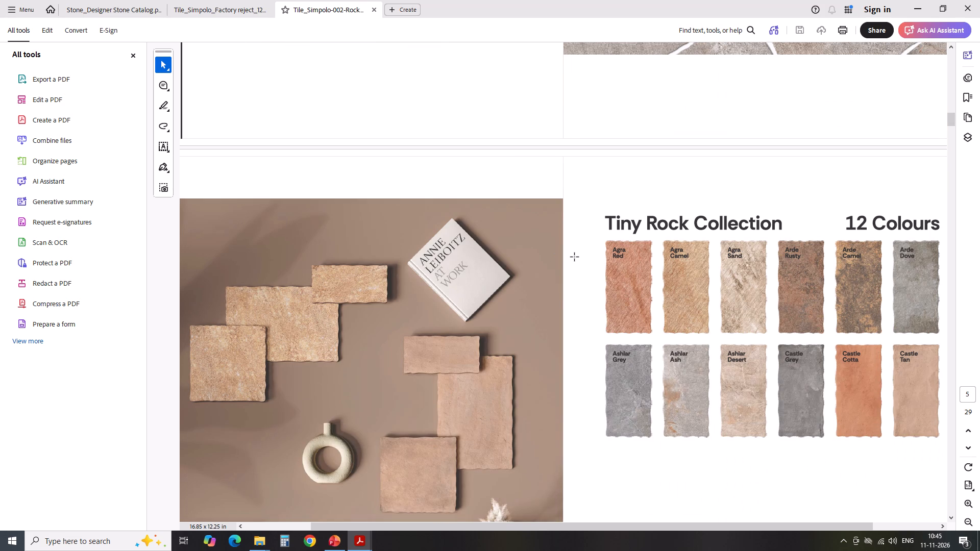
scroll(577, 258, down, 9)
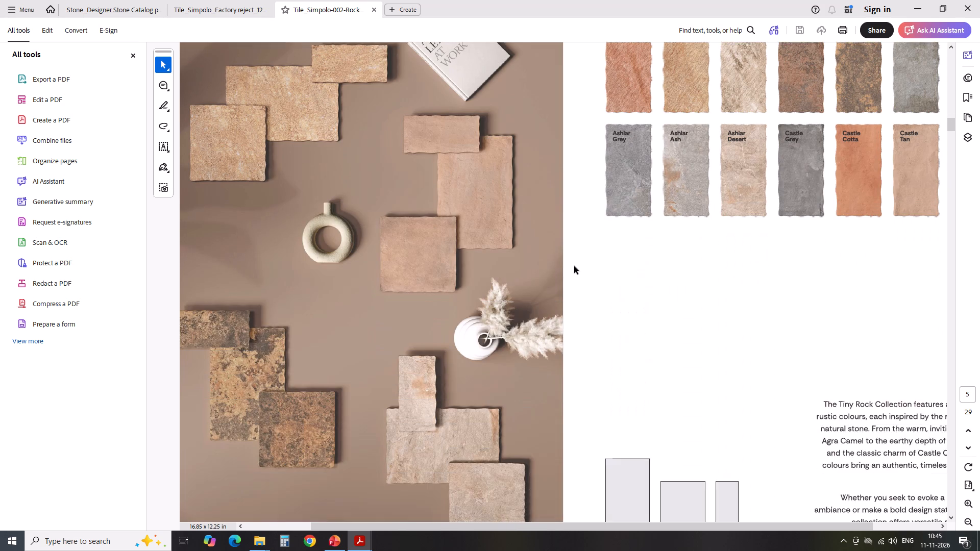
scroll(574, 266, down, 11)
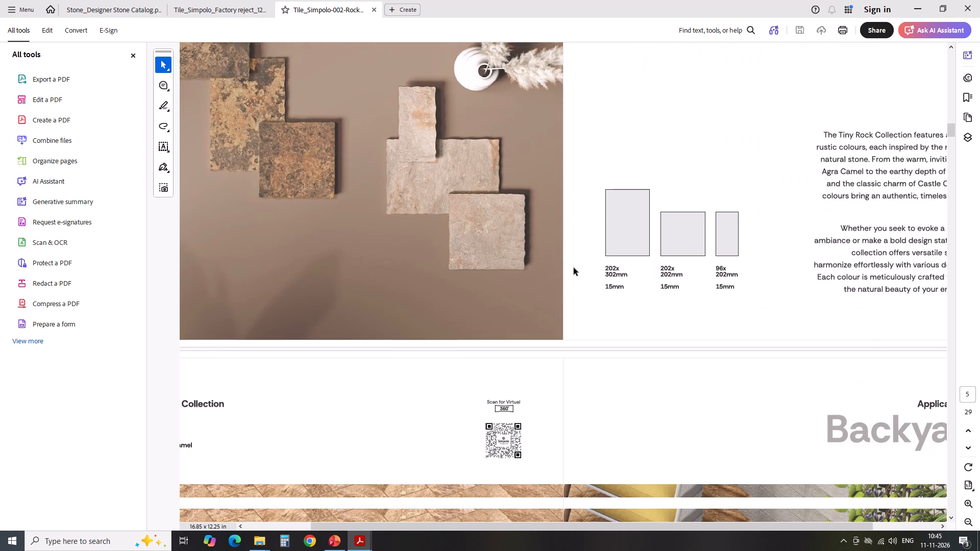
Examine the Backyard and Front Yard application pages with their Agra Series and Arde Series tile swatches.
scroll(574, 268, down, 9)
scroll(544, 305, down, 1)
scroll(584, 335, down, 3)
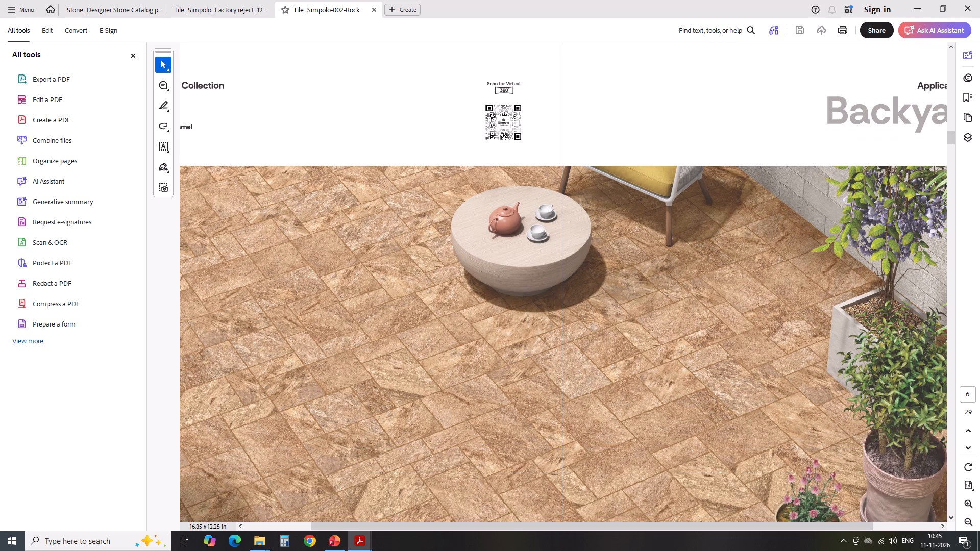
scroll(599, 321, down, 20)
scroll(599, 318, down, 5)
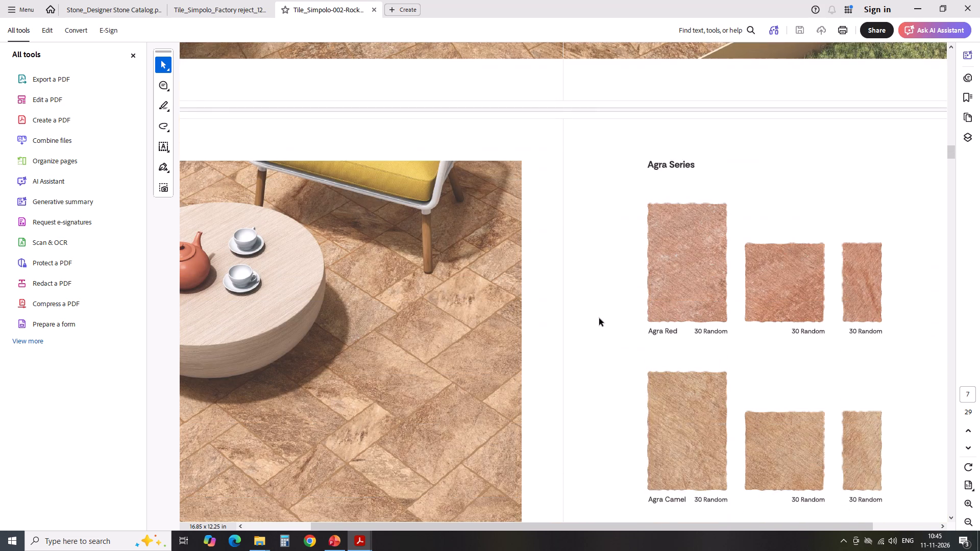
scroll(599, 318, down, 15)
scroll(601, 319, down, 11)
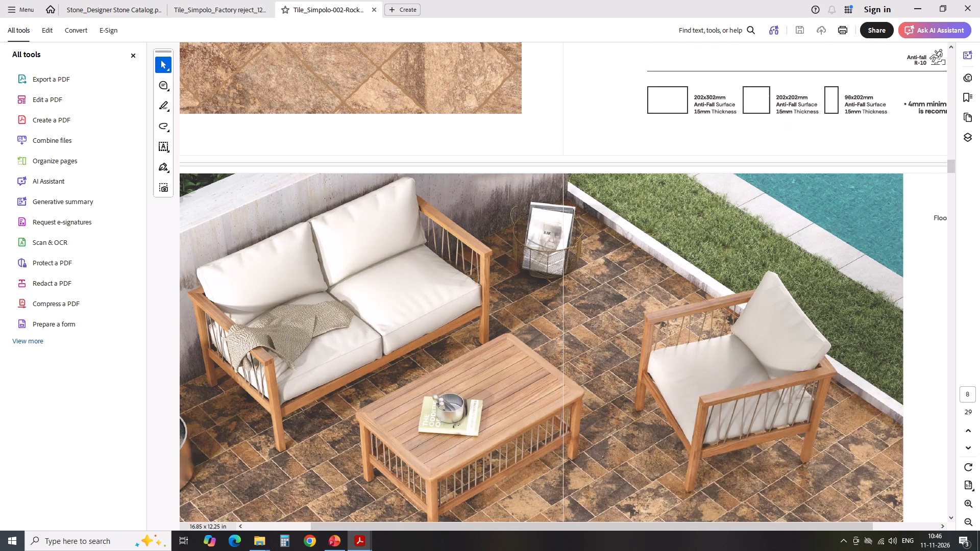
scroll(580, 341, down, 6)
scroll(574, 348, down, 17)
scroll(574, 343, down, 6)
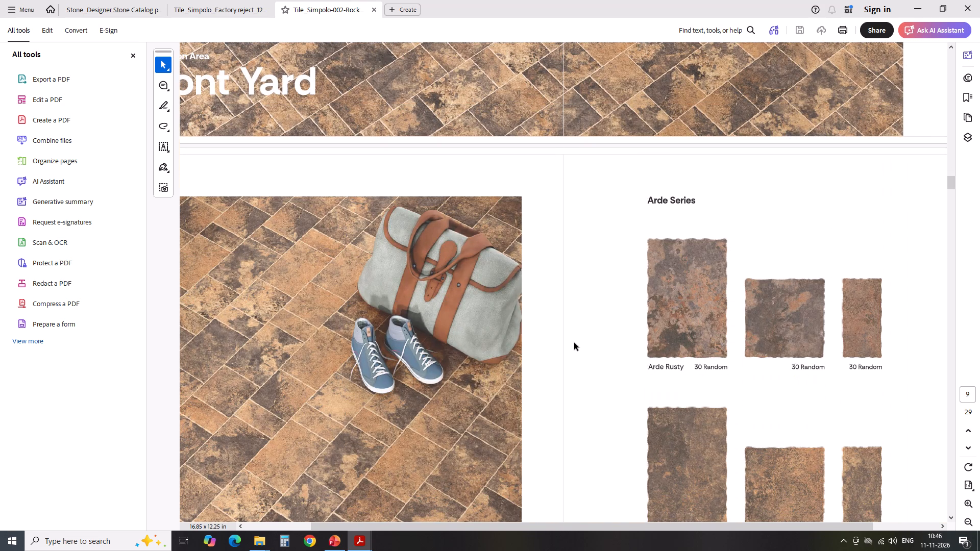
scroll(575, 342, down, 5)
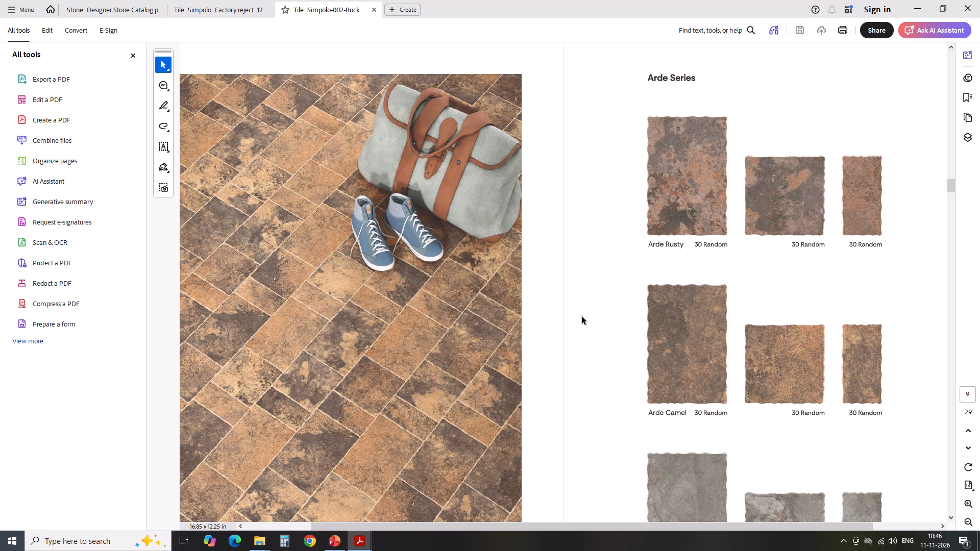
scroll(581, 317, down, 7)
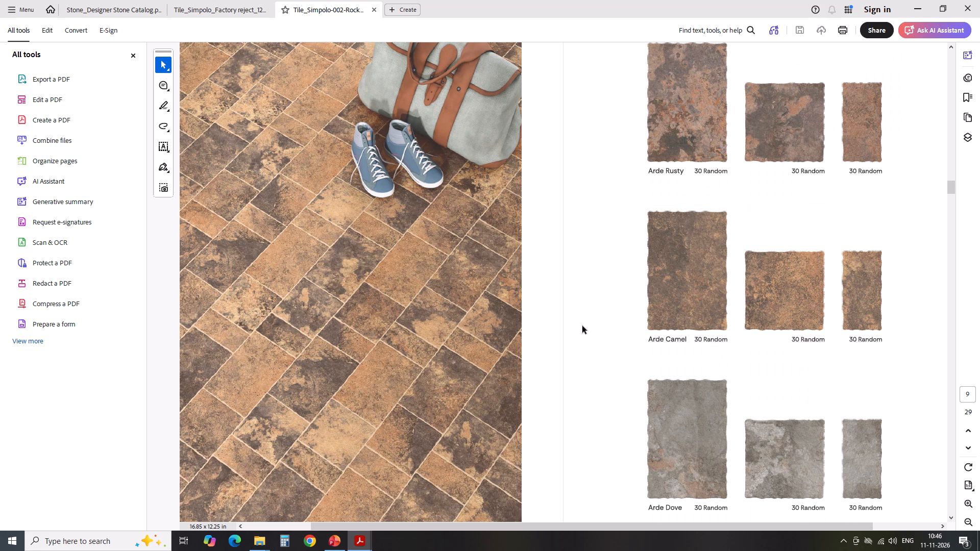
scroll(582, 326, down, 9)
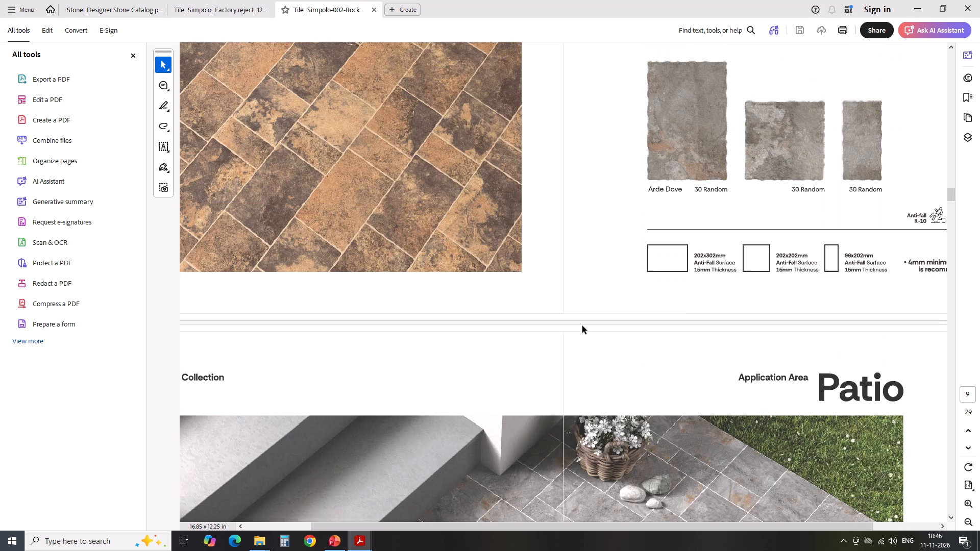
Examine the Patio application page and the Ashlar Series swatches, continuing to the Courtyard page.
scroll(582, 326, down, 20)
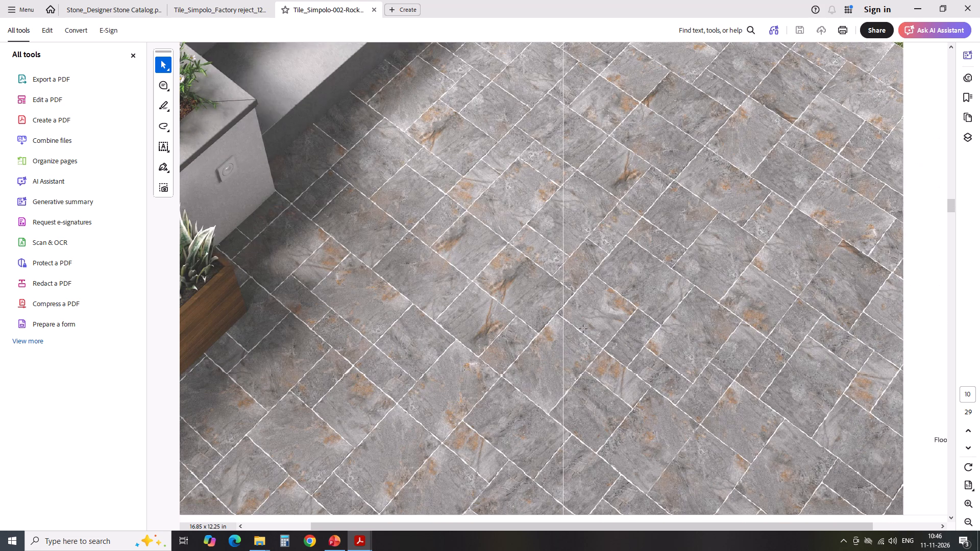
scroll(583, 329, down, 17)
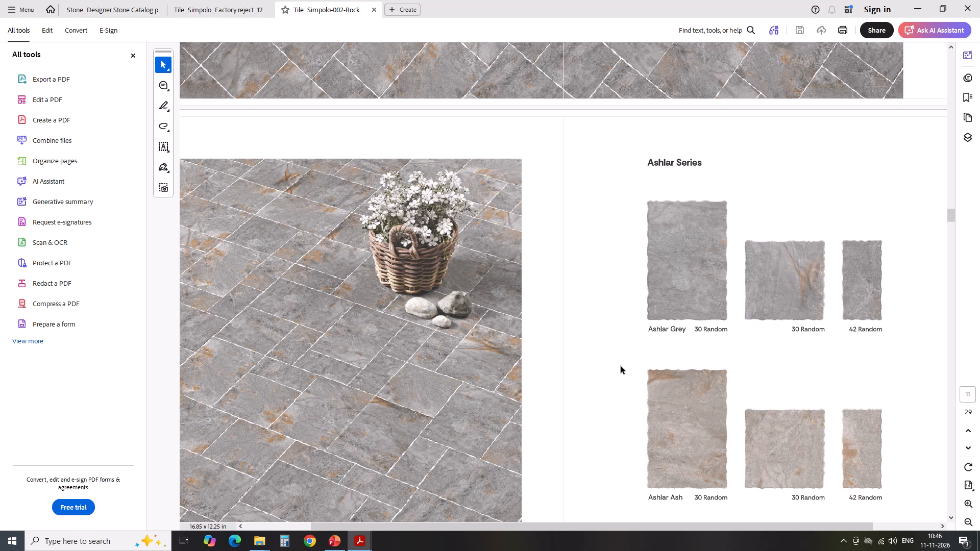
scroll(595, 325, down, 2)
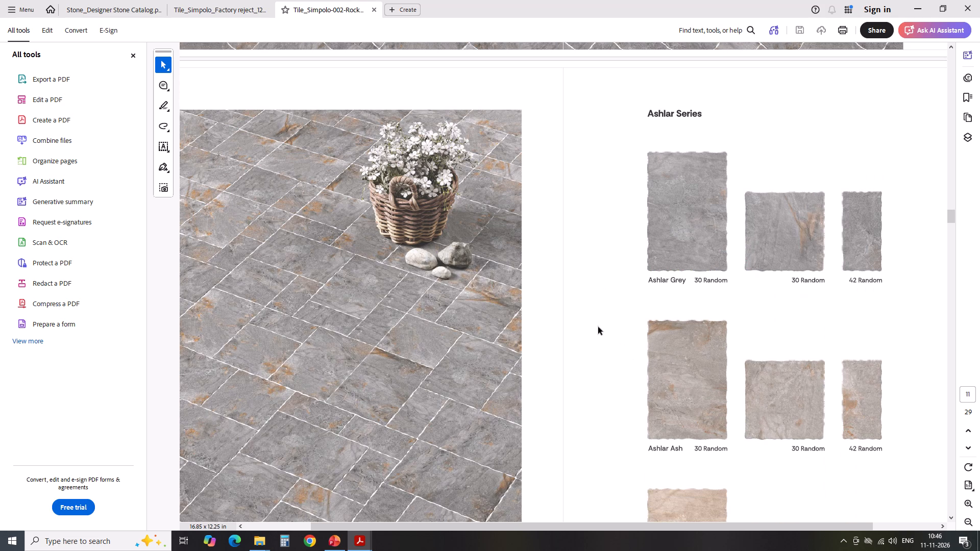
scroll(599, 327, down, 12)
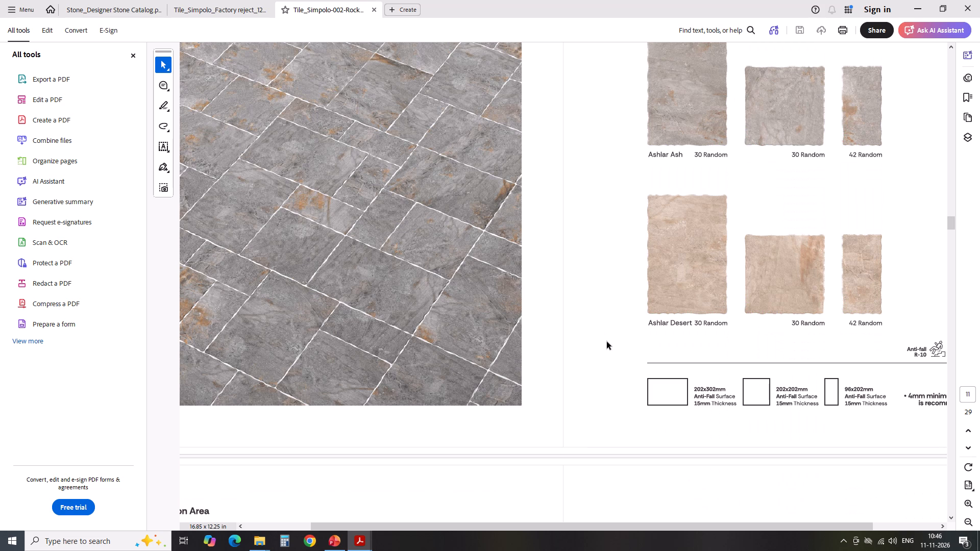
scroll(614, 341, down, 3)
scroll(572, 364, down, 14)
Look back through the Ashlar, Arde and Agra Series pages to the Tiny Rock Collection colour overview.
scroll(596, 355, up, 2)
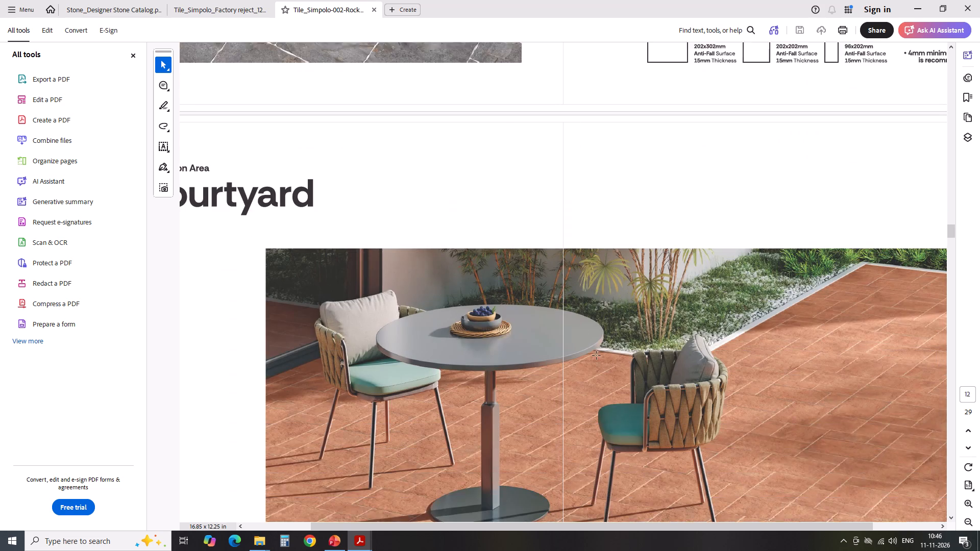
scroll(597, 356, up, 20)
scroll(597, 356, up, 13)
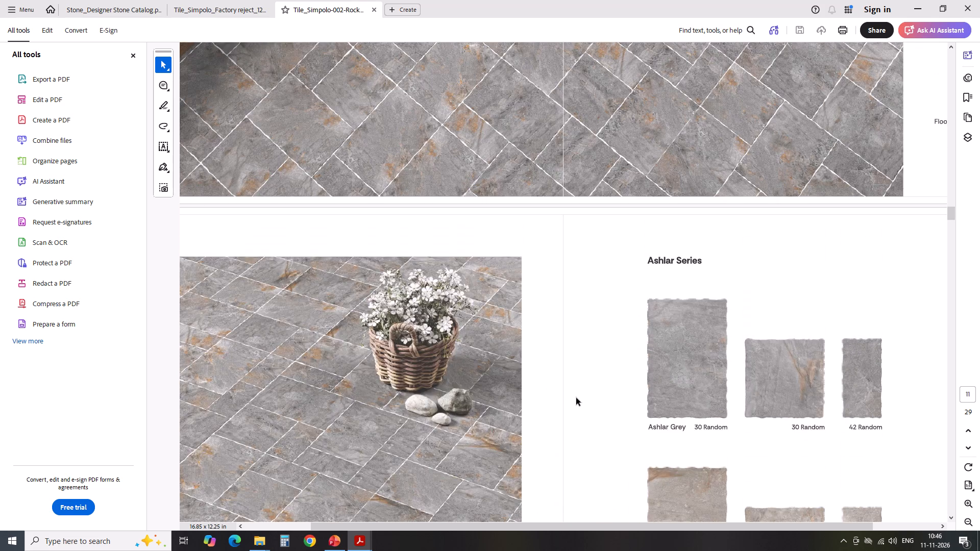
scroll(576, 398, up, 20)
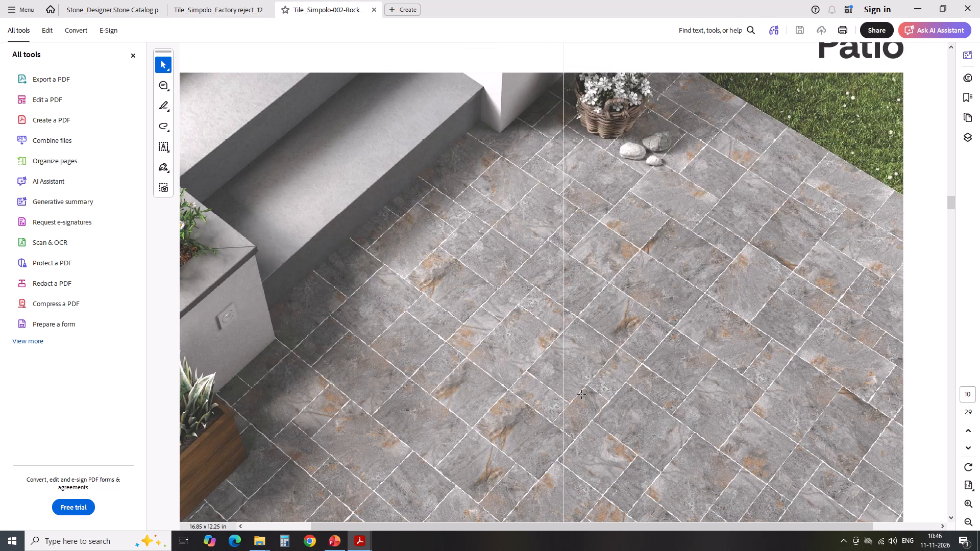
scroll(582, 395, up, 7)
scroll(648, 284, up, 1)
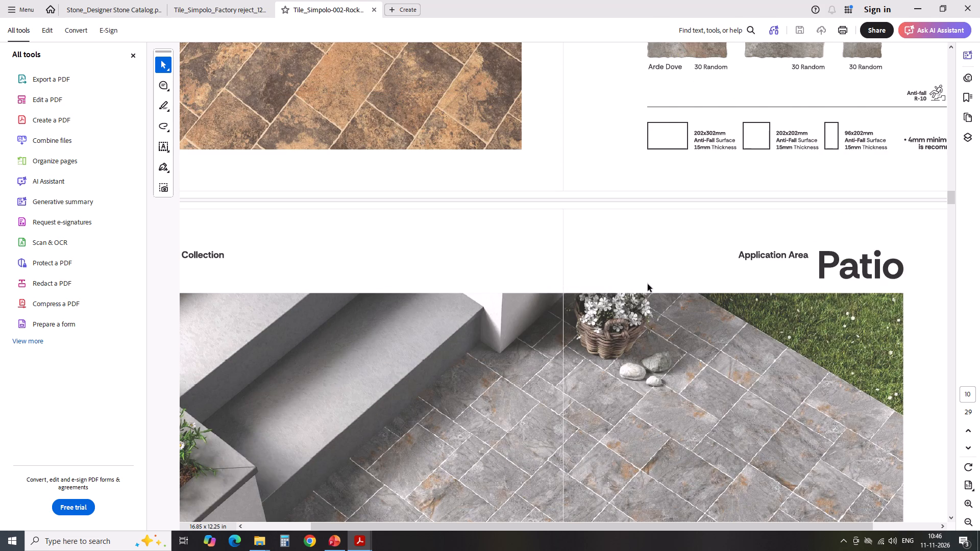
scroll(667, 272, down, 3)
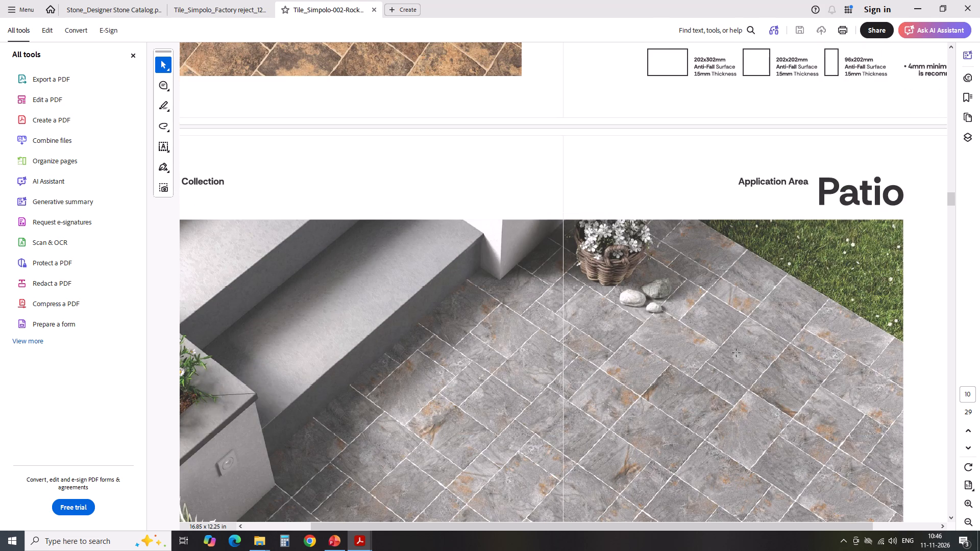
scroll(635, 235, up, 18)
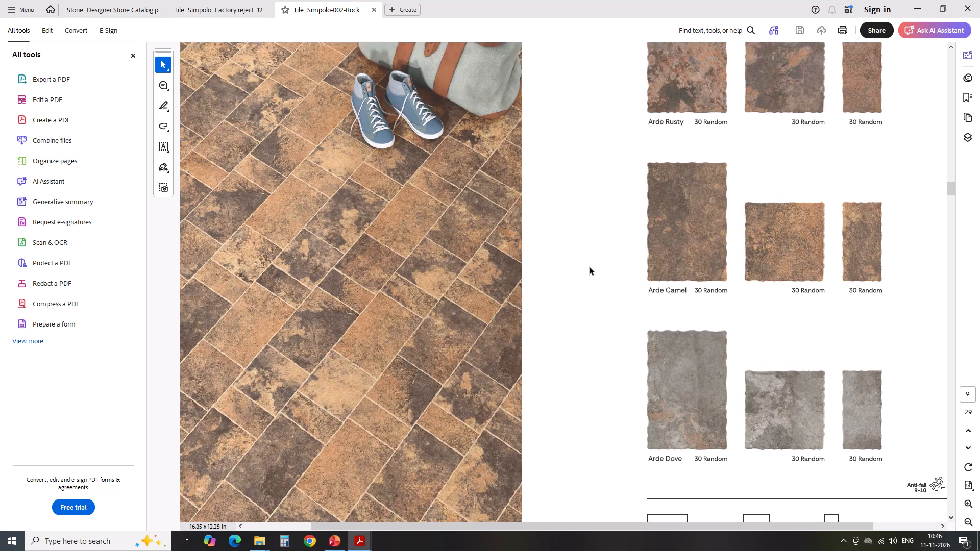
scroll(590, 267, up, 11)
scroll(590, 267, up, 11)
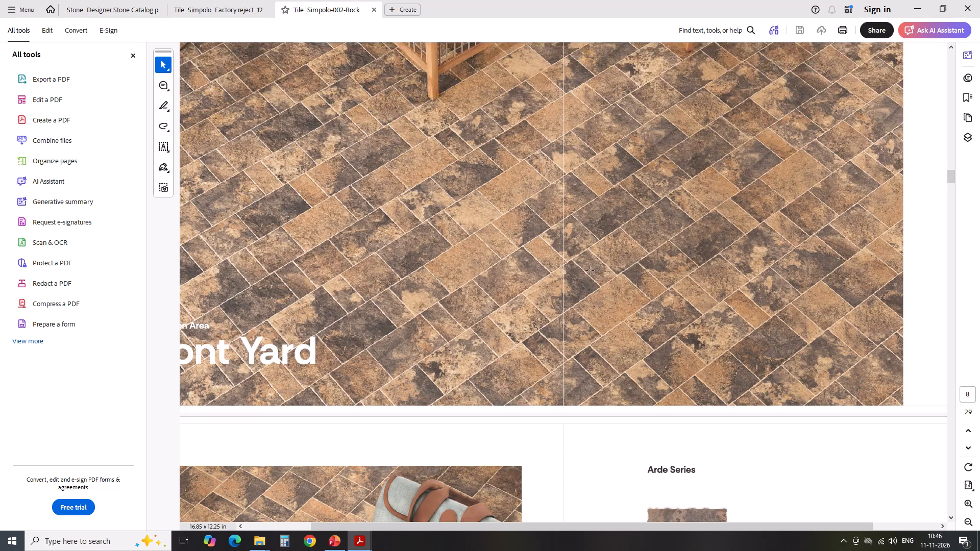
scroll(590, 271, up, 20)
scroll(590, 271, up, 5)
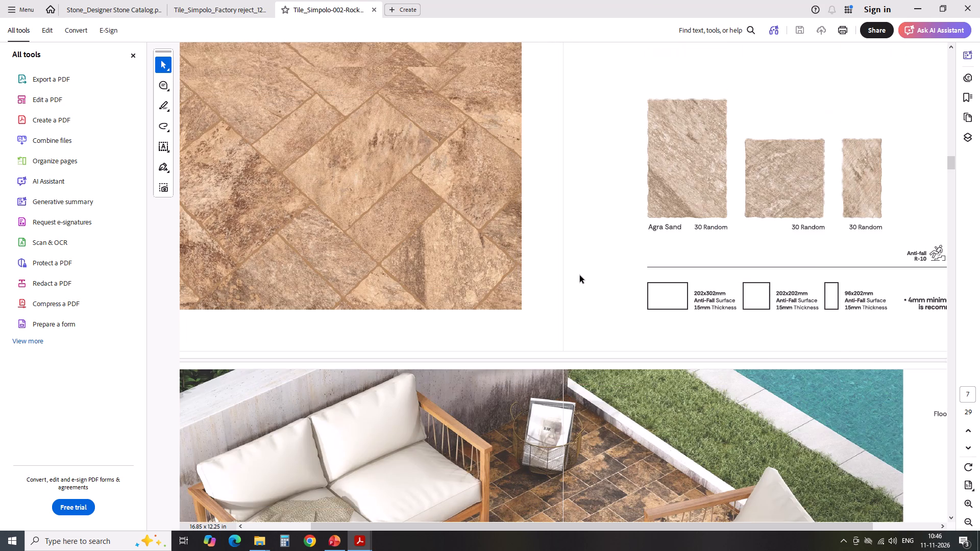
scroll(580, 275, up, 19)
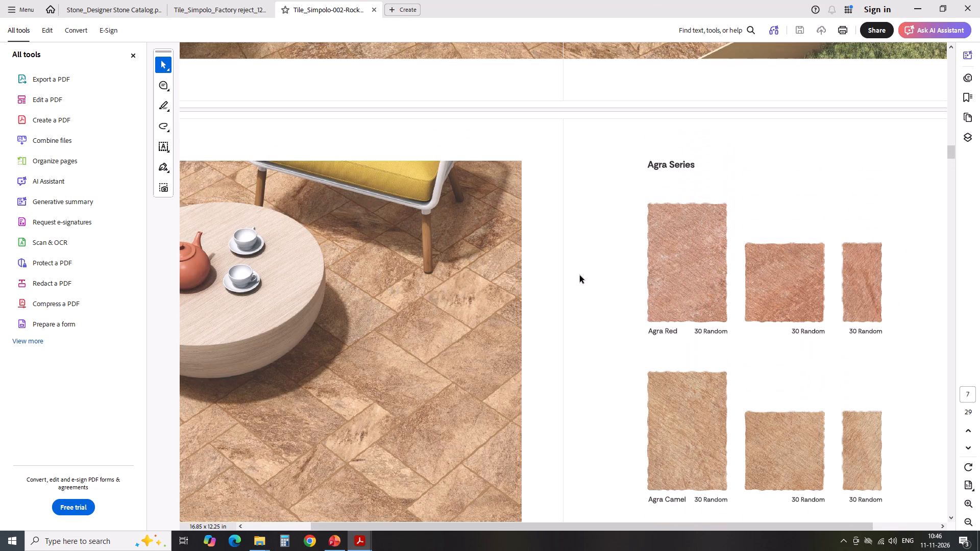
scroll(580, 275, up, 20)
scroll(580, 275, up, 2)
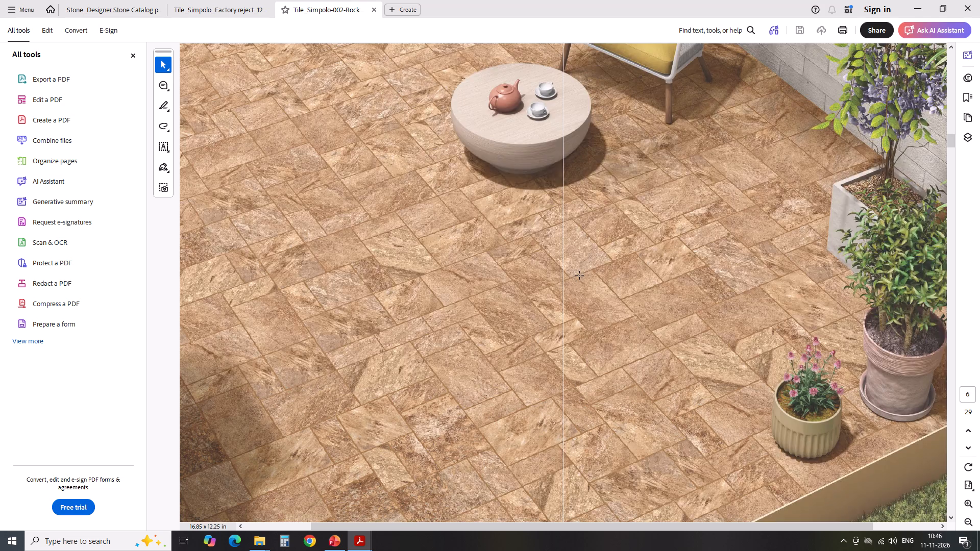
scroll(580, 275, up, 12)
scroll(580, 275, up, 9)
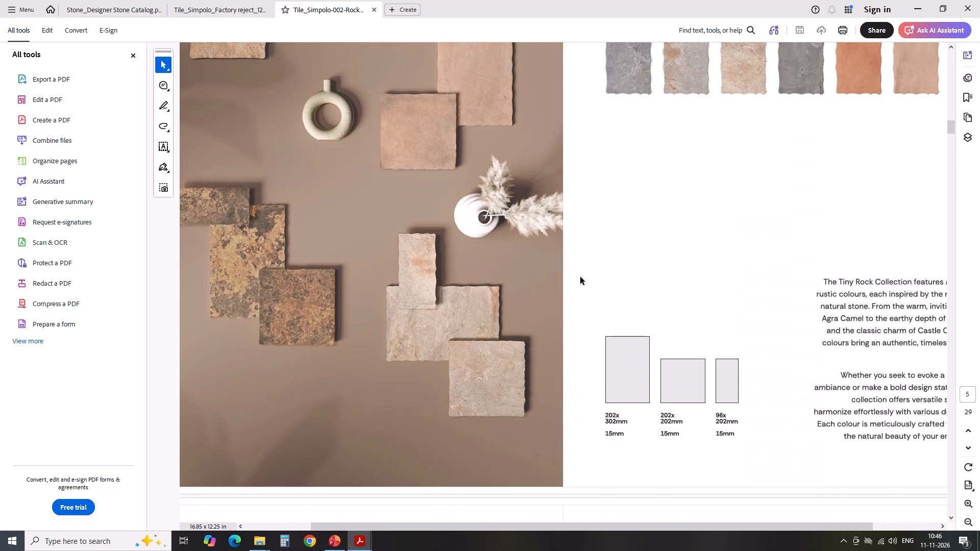
scroll(580, 277, up, 15)
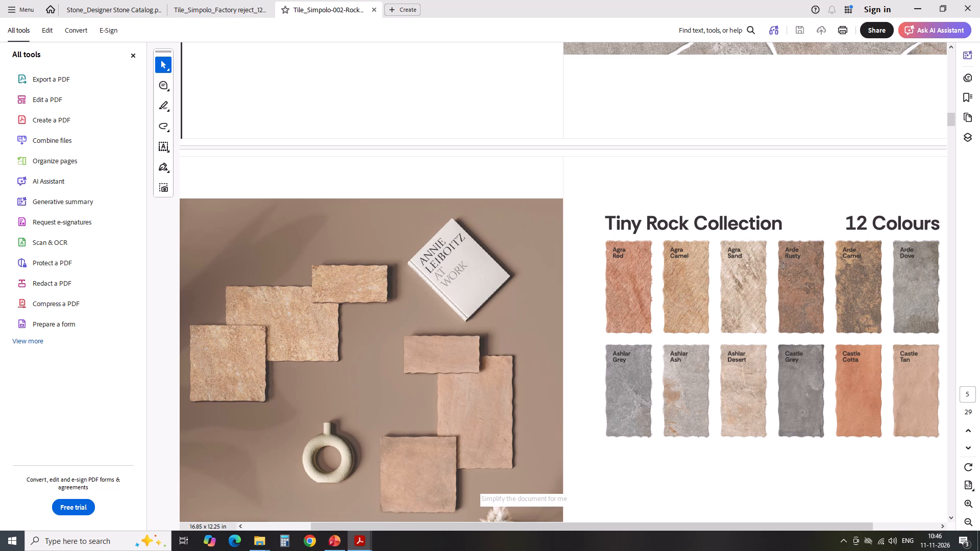
Re-examine the Rockdeck catalogue's opening pages, from the technical features and collection introduction back to the durability page.
scroll(601, 354, up, 15)
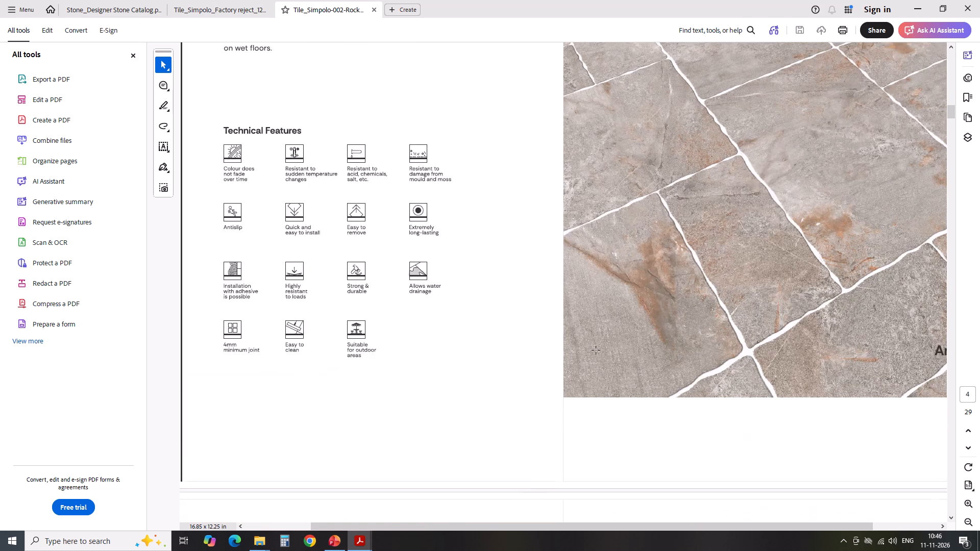
scroll(596, 350, up, 17)
scroll(605, 348, up, 5)
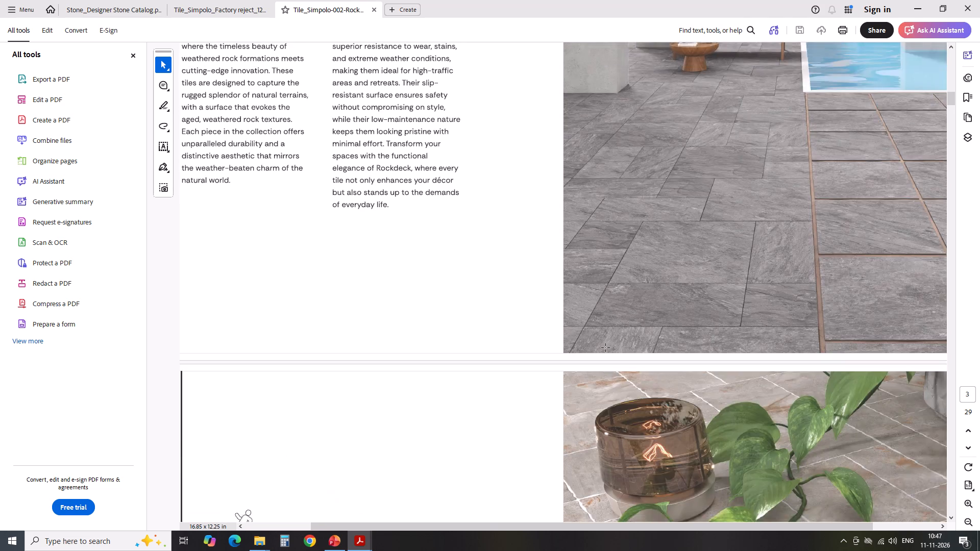
scroll(606, 348, up, 16)
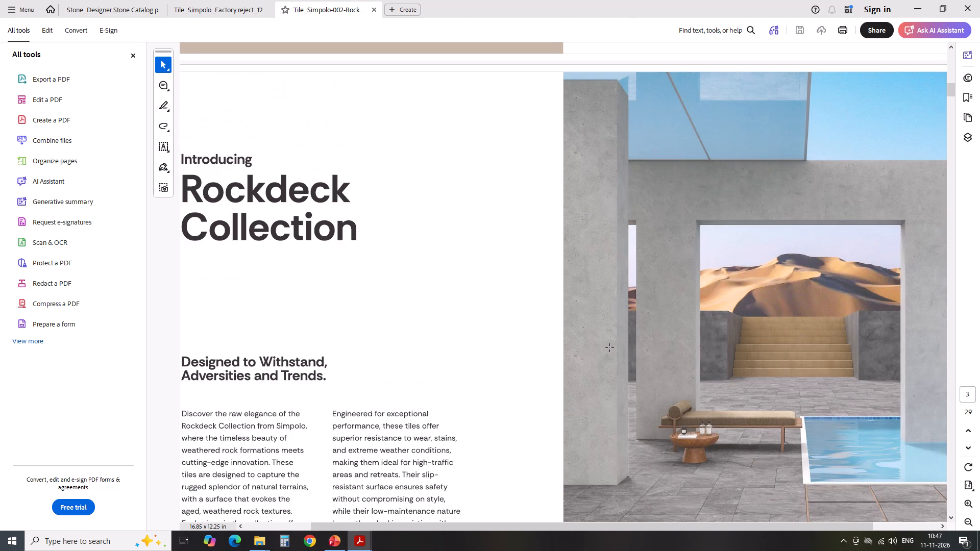
scroll(610, 348, up, 2)
scroll(610, 348, down, 12)
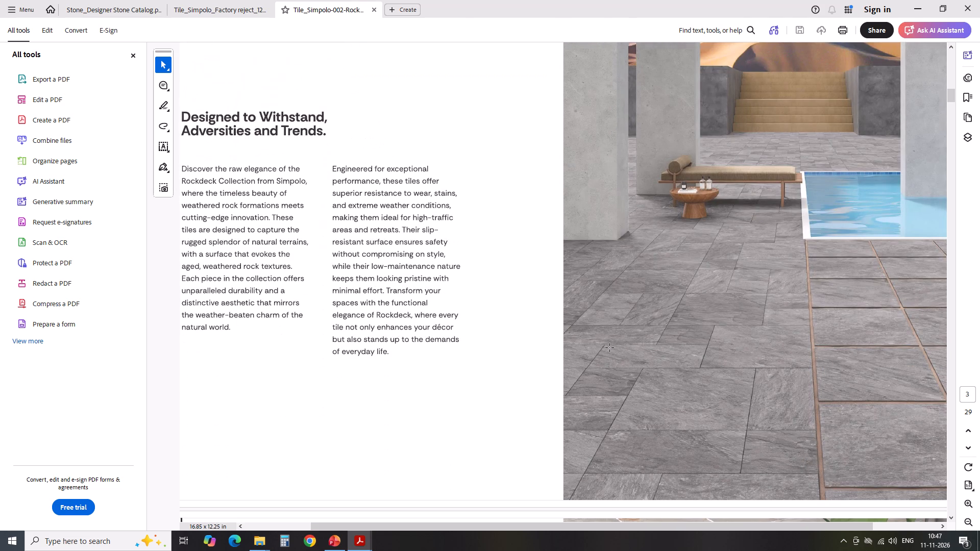
scroll(610, 348, down, 10)
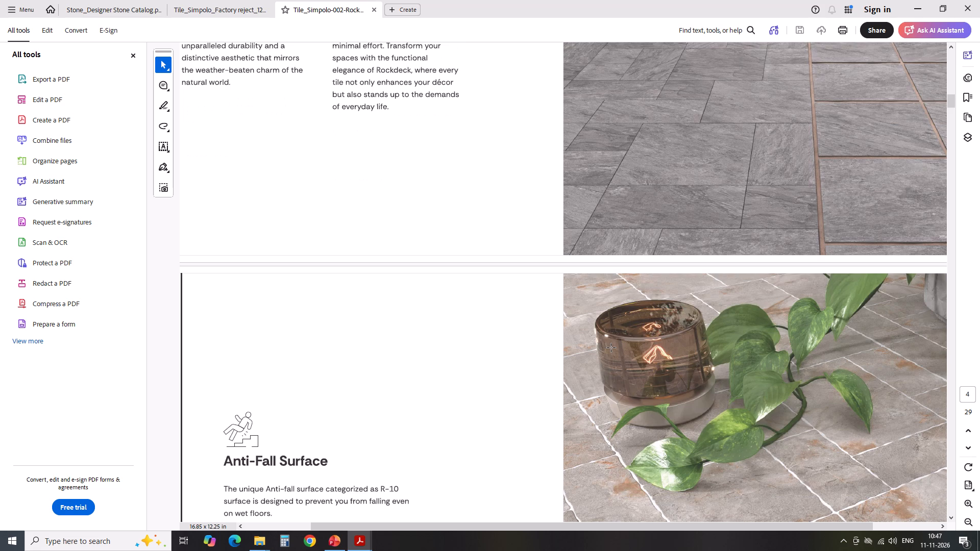
scroll(611, 348, up, 18)
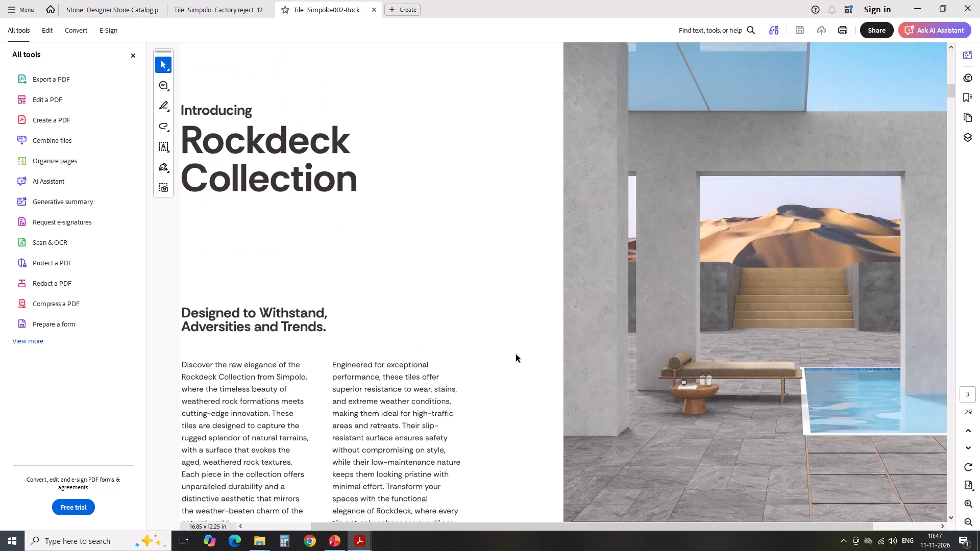
scroll(516, 355, up, 3)
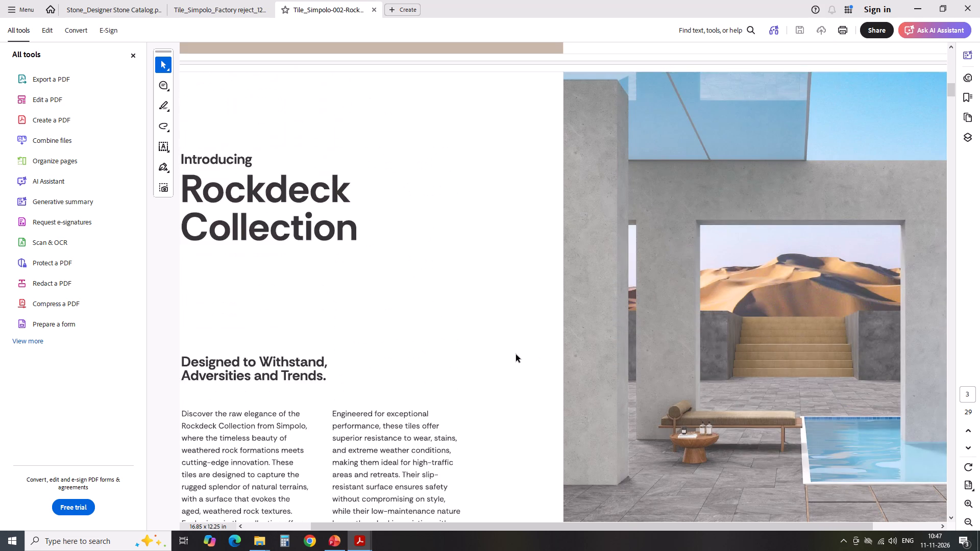
scroll(516, 355, up, 20)
scroll(516, 355, up, 4)
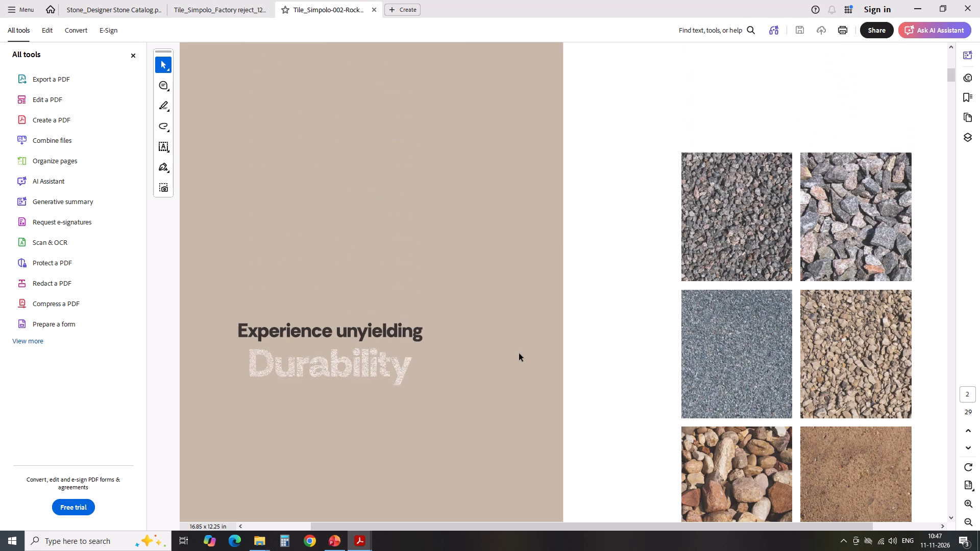
Review the Rockdeck catalogue from its cover through the durability page to the Anti-Fall Surface technical features.
scroll(519, 354, up, 20)
scroll(519, 354, up, 4)
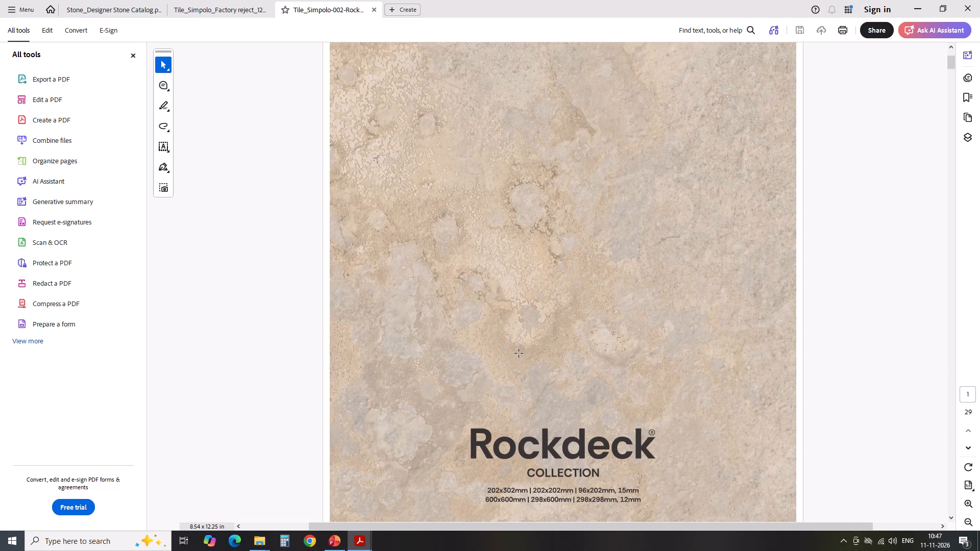
scroll(519, 354, up, 12)
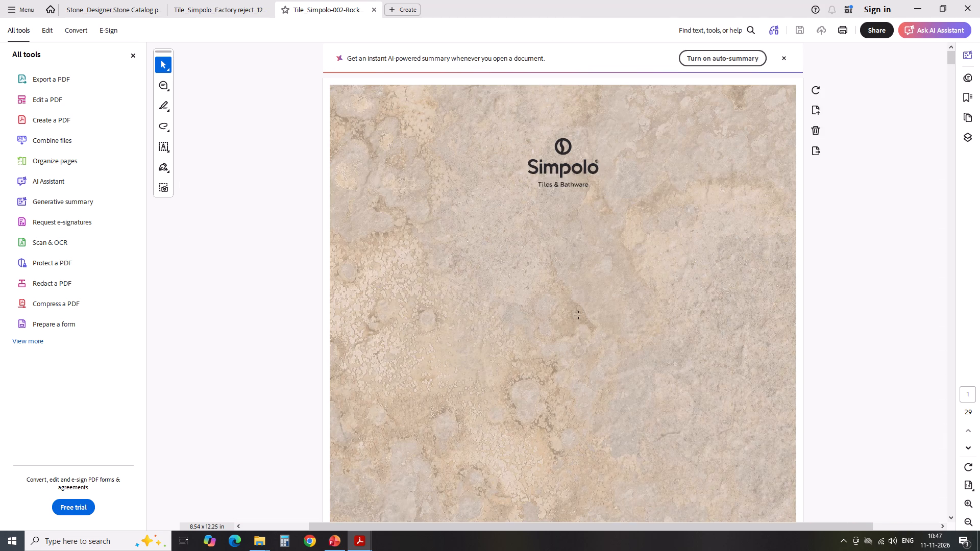
scroll(579, 314, up, 2)
scroll(542, 211, down, 6)
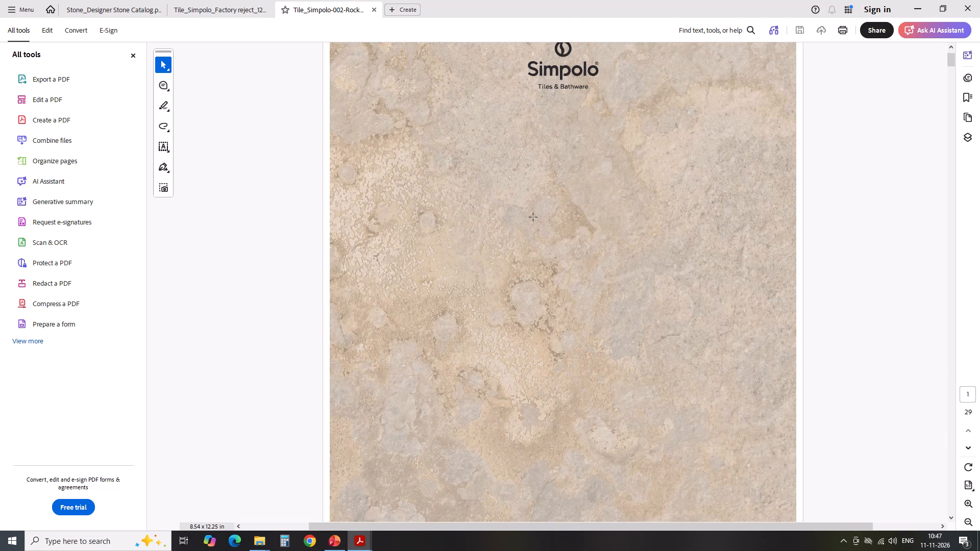
scroll(533, 217, down, 20)
scroll(533, 217, down, 7)
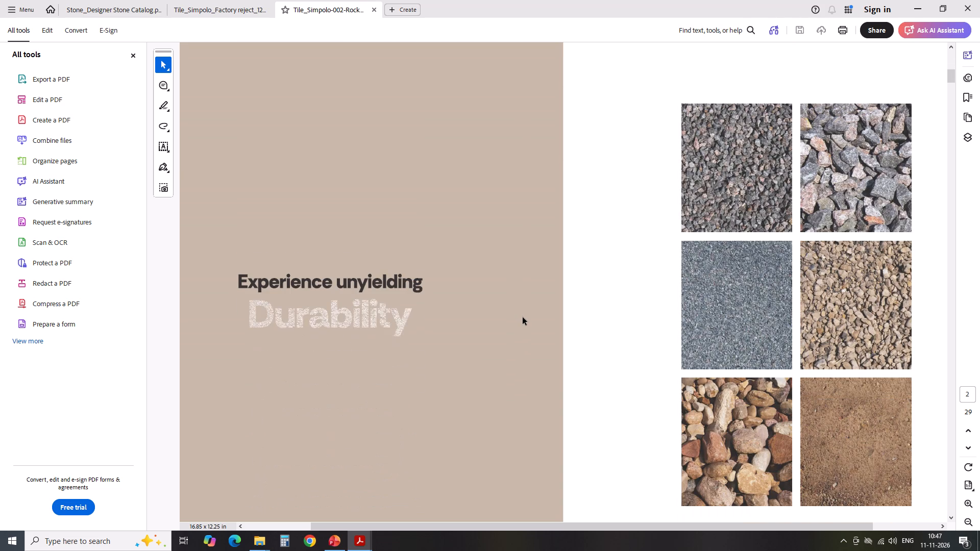
scroll(523, 317, down, 5)
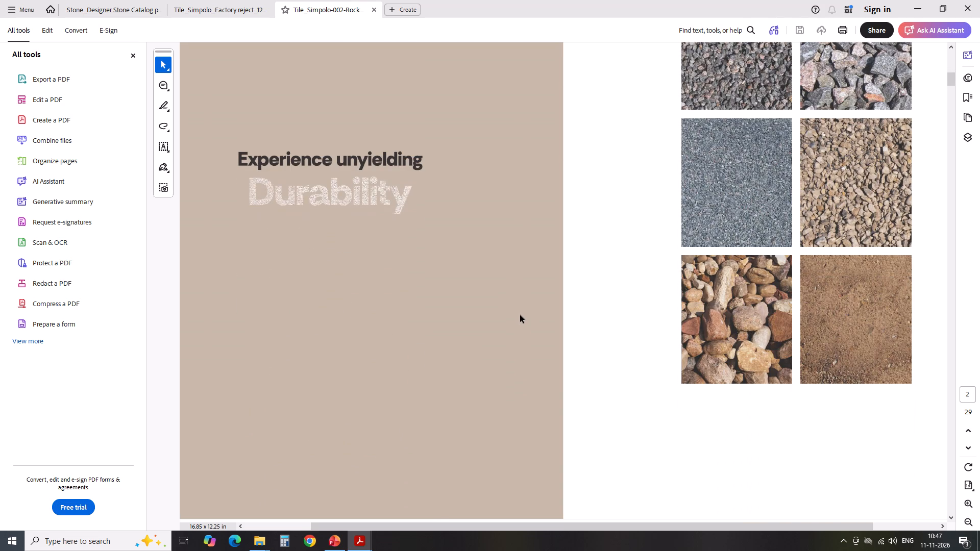
scroll(520, 315, down, 16)
scroll(514, 324, down, 12)
scroll(516, 324, down, 18)
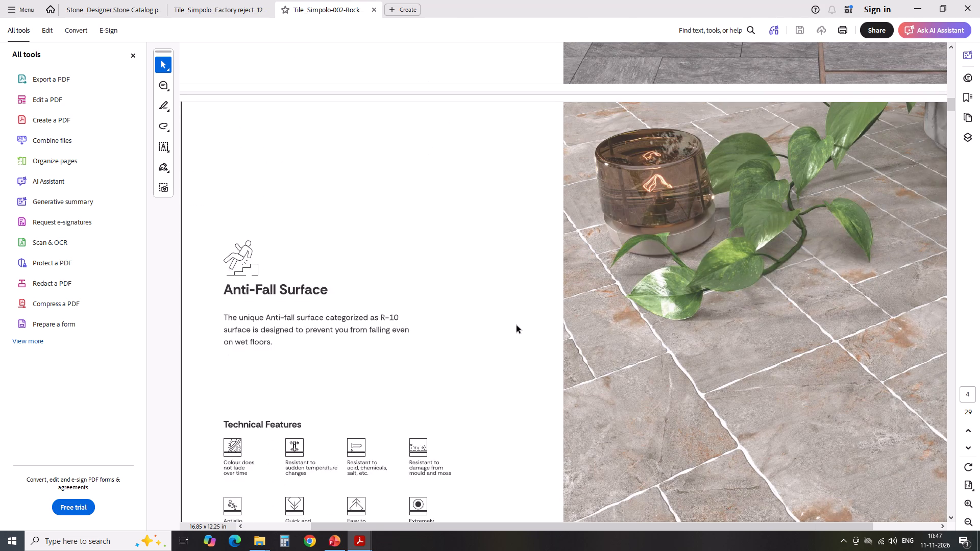
scroll(517, 326, down, 12)
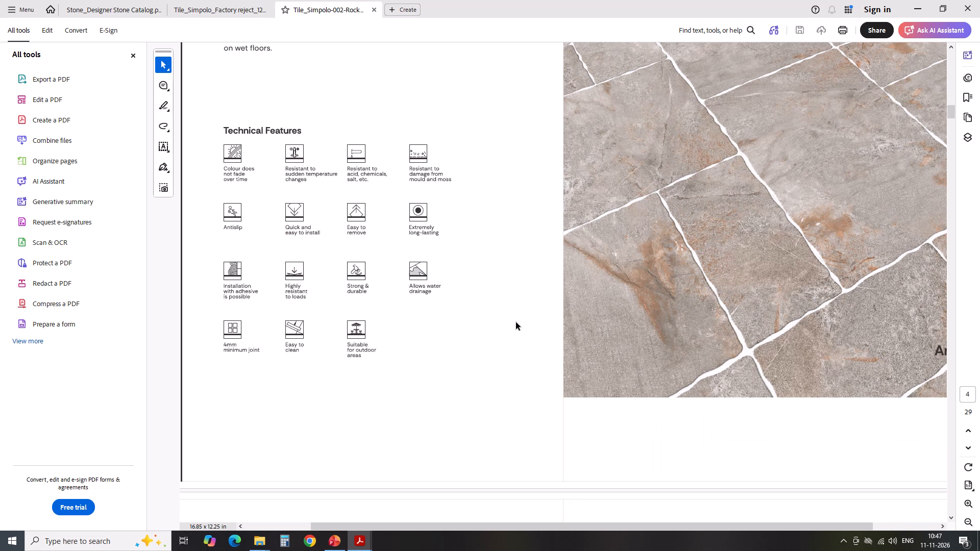
scroll(520, 318, down, 6)
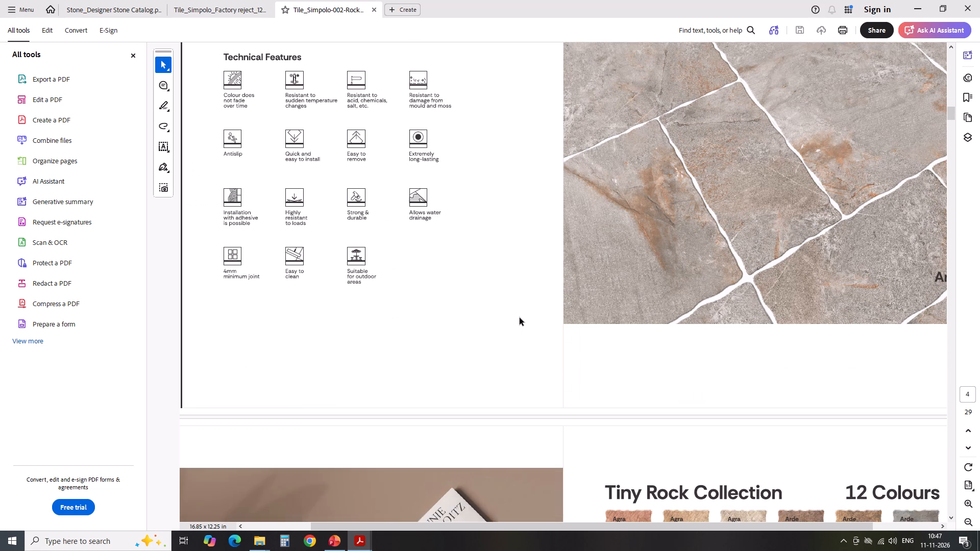
Examine the Tiny Rock Collection colour overview and its tile size formats.
scroll(520, 318, down, 13)
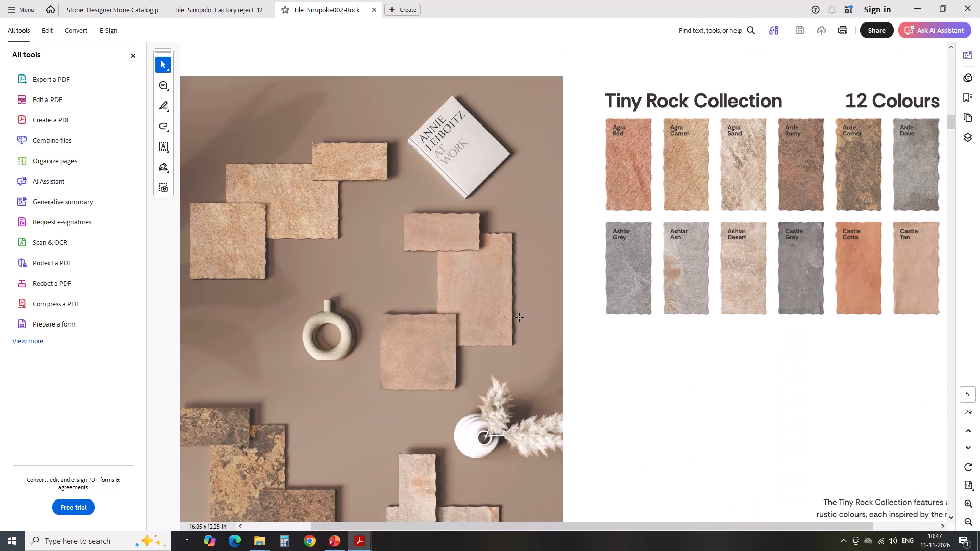
scroll(520, 318, down, 4)
scroll(528, 314, up, 3)
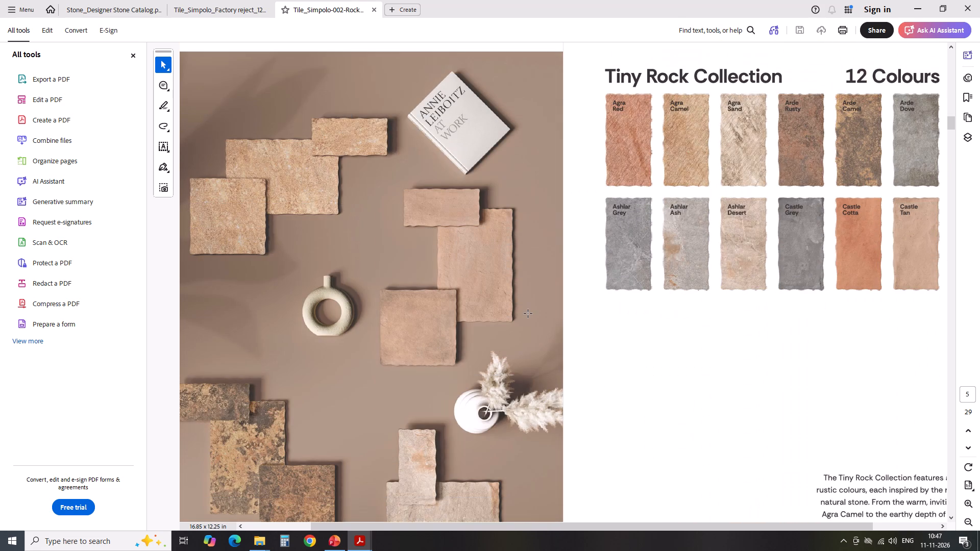
scroll(528, 314, down, 14)
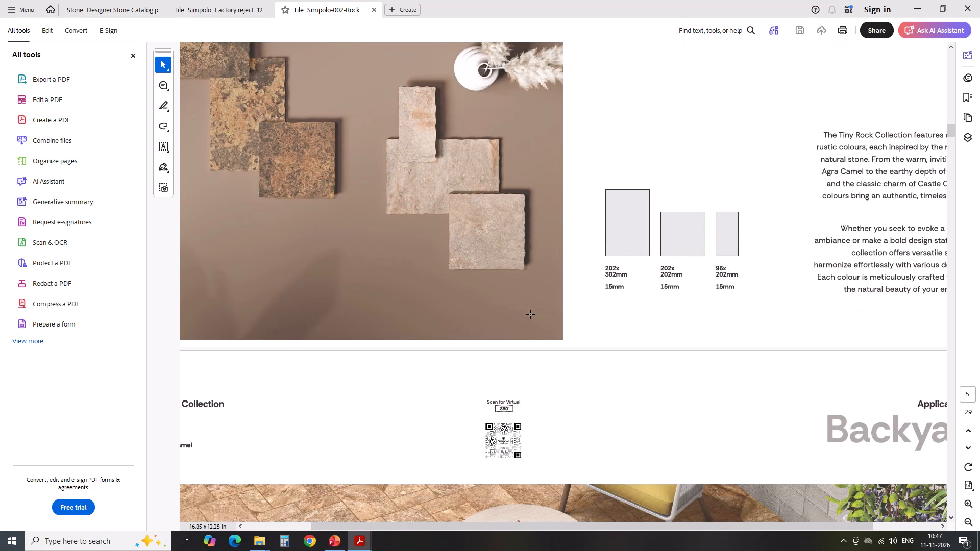
scroll(531, 315, down, 7)
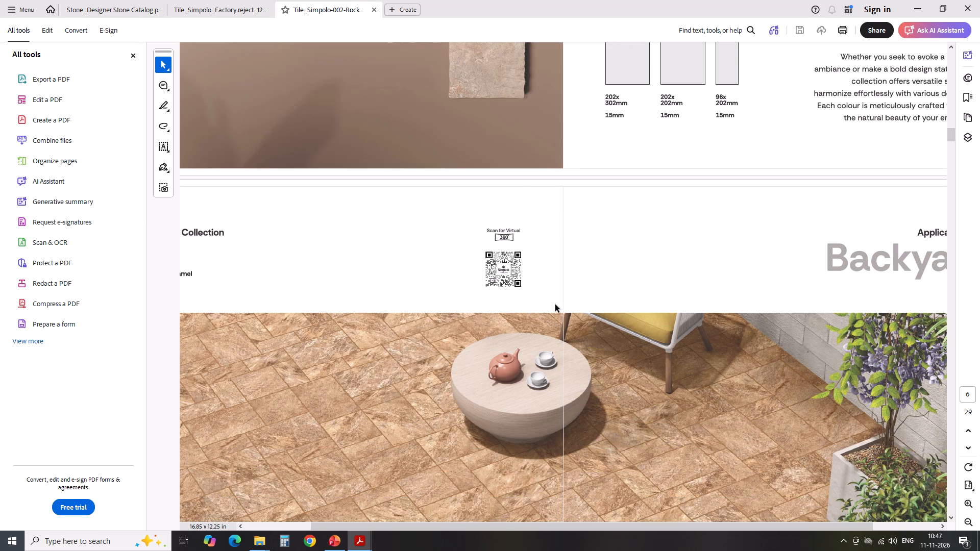
Re-examine the Backyard and Front Yard application pages with the Agra Series and Arde Series tile swatches.
scroll(558, 305, down, 18)
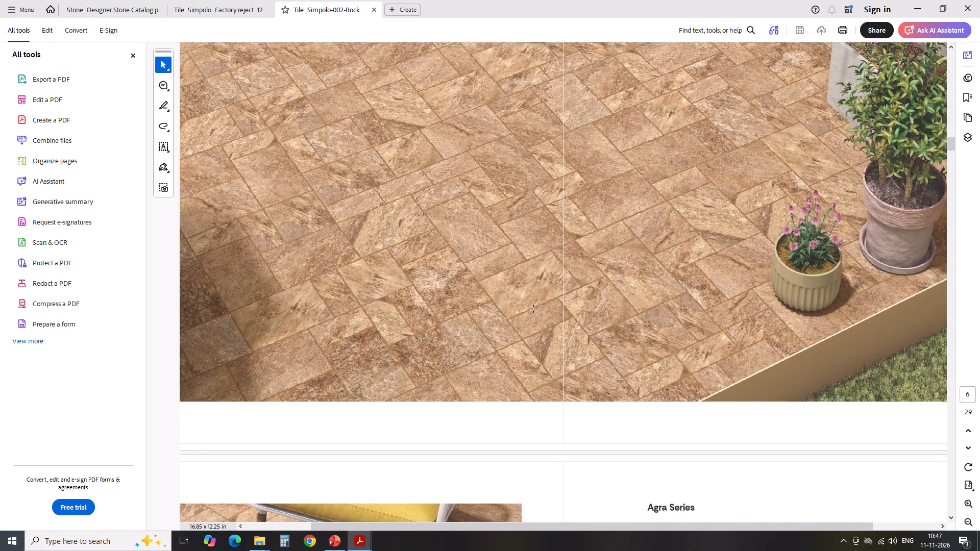
scroll(534, 309, down, 1)
scroll(560, 368, down, 4)
scroll(578, 403, down, 20)
scroll(578, 403, down, 4)
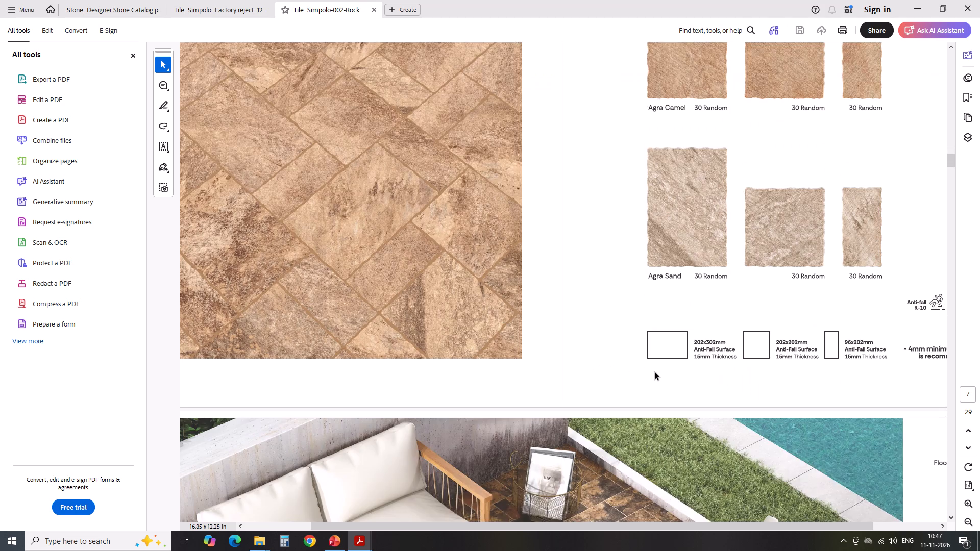
scroll(655, 372, down, 20)
scroll(655, 372, down, 18)
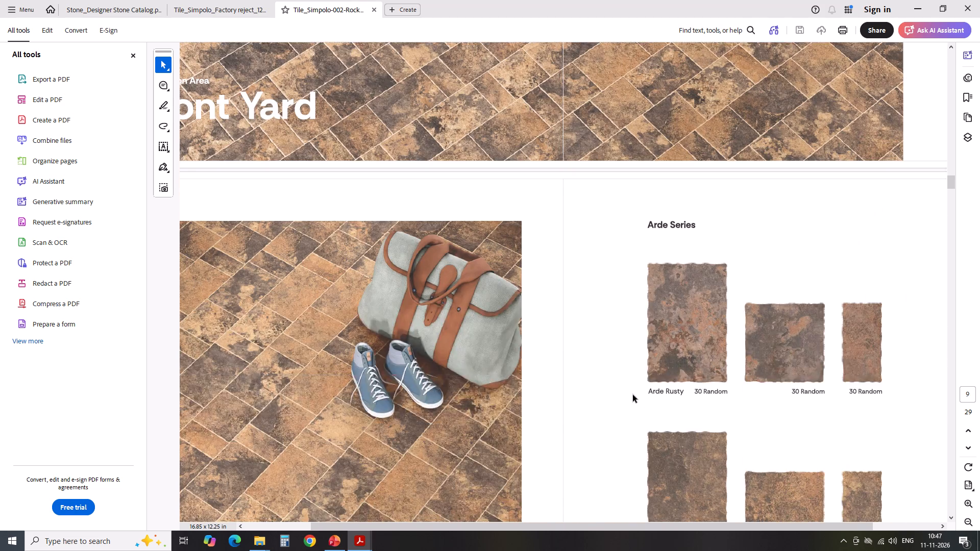
scroll(633, 395, down, 13)
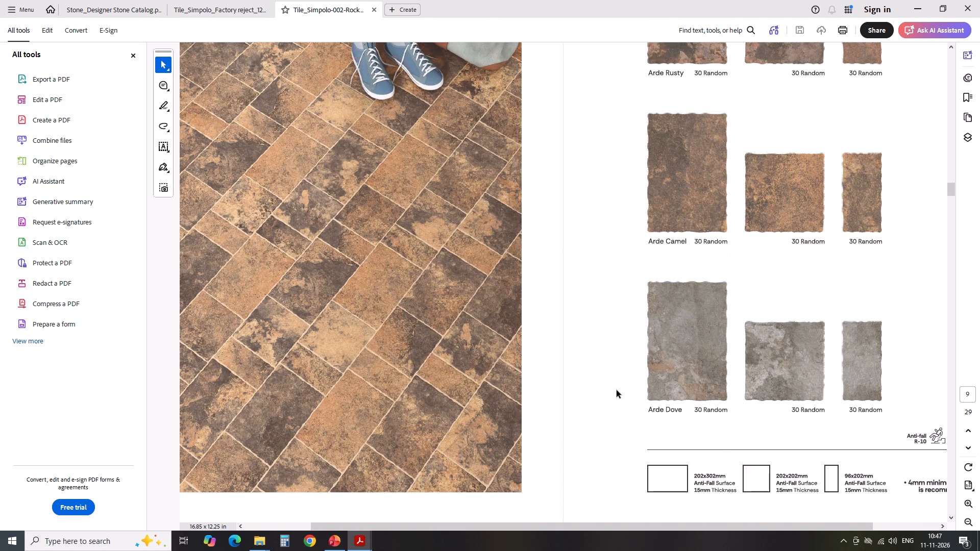
Re-examine the Patio application page and compare the Ashlar Grey, Ashlar Ash and Ashlar Desert swatches.
scroll(616, 388, down, 17)
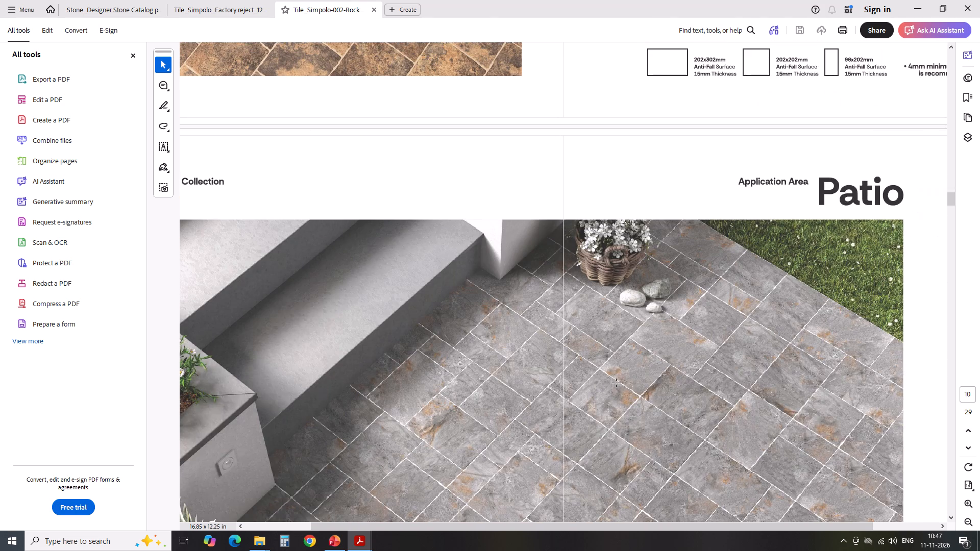
scroll(617, 383, down, 18)
scroll(619, 381, down, 11)
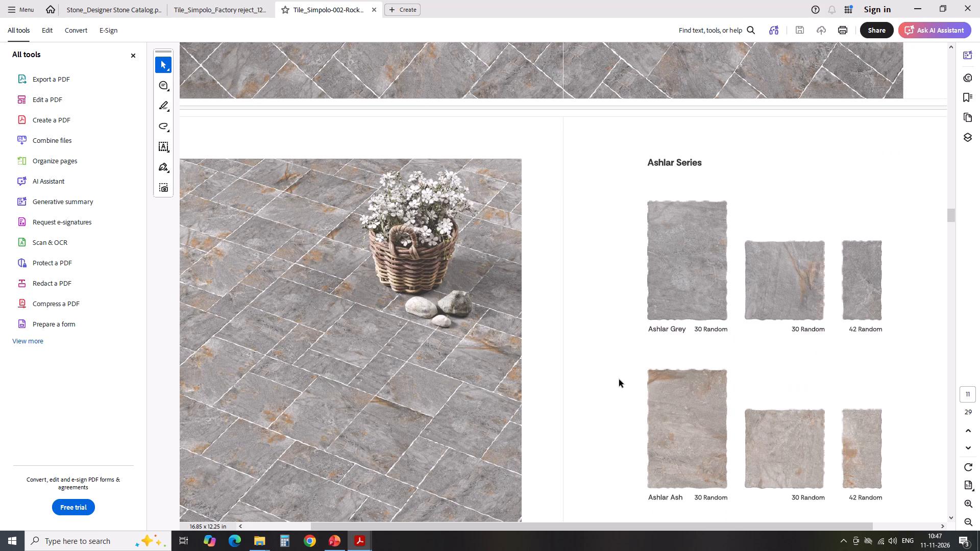
scroll(619, 375, down, 4)
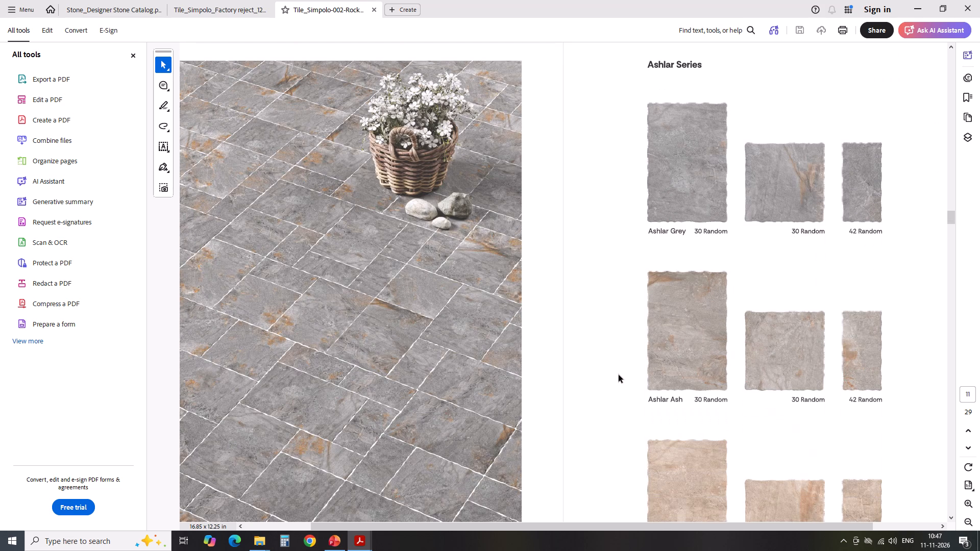
scroll(619, 375, down, 2)
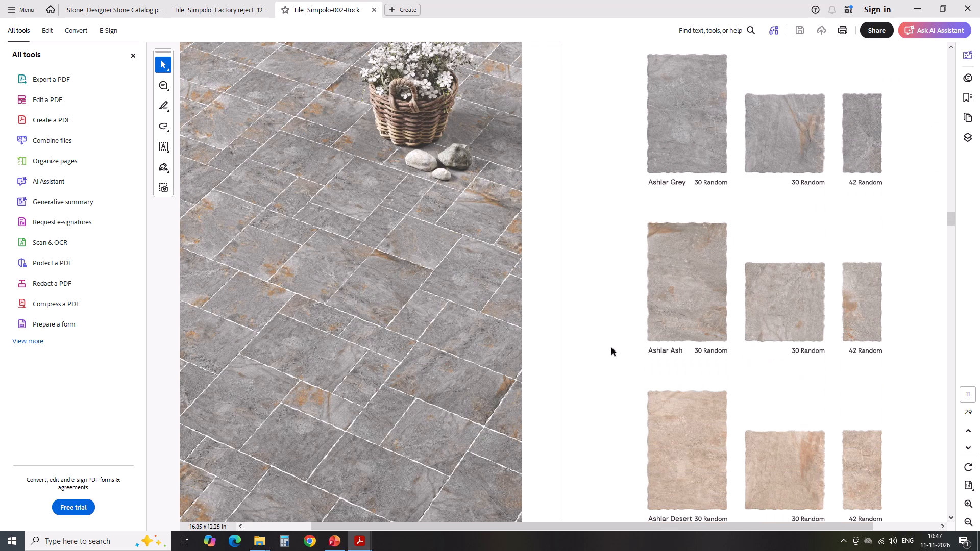
scroll(599, 337, up, 2)
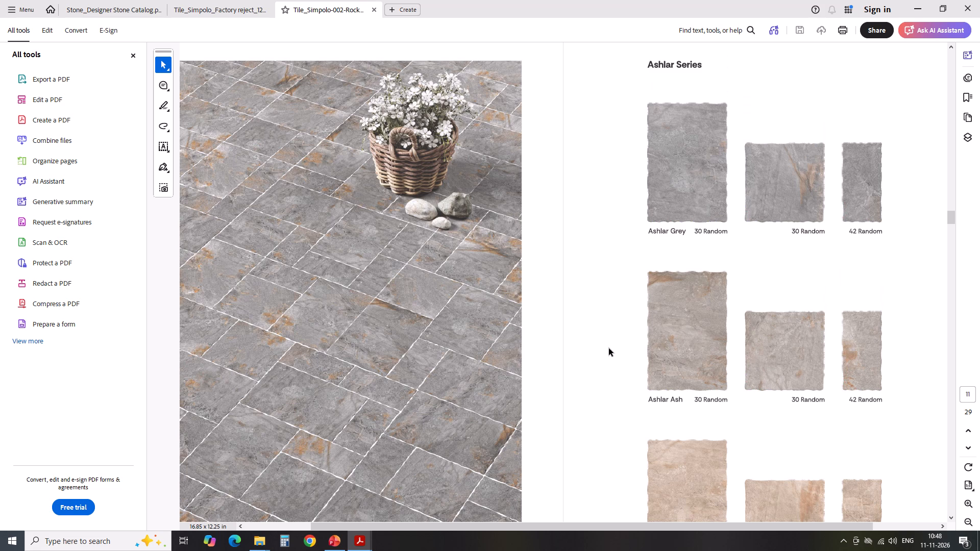
scroll(600, 325, down, 3)
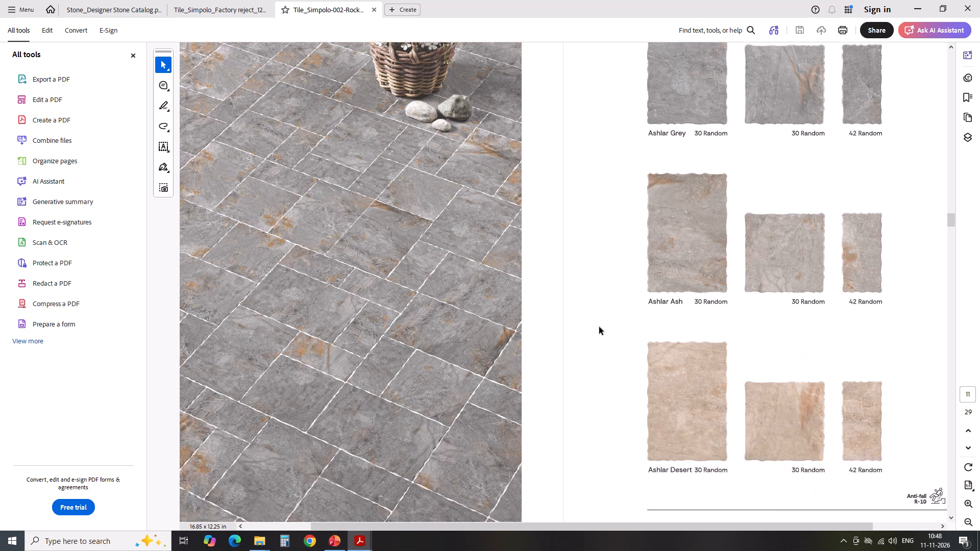
Examine the Courtyard application page and the Castle Series swatches in Grey, Cotta and Tan.
scroll(599, 327, down, 7)
scroll(598, 344, down, 20)
scroll(598, 344, down, 2)
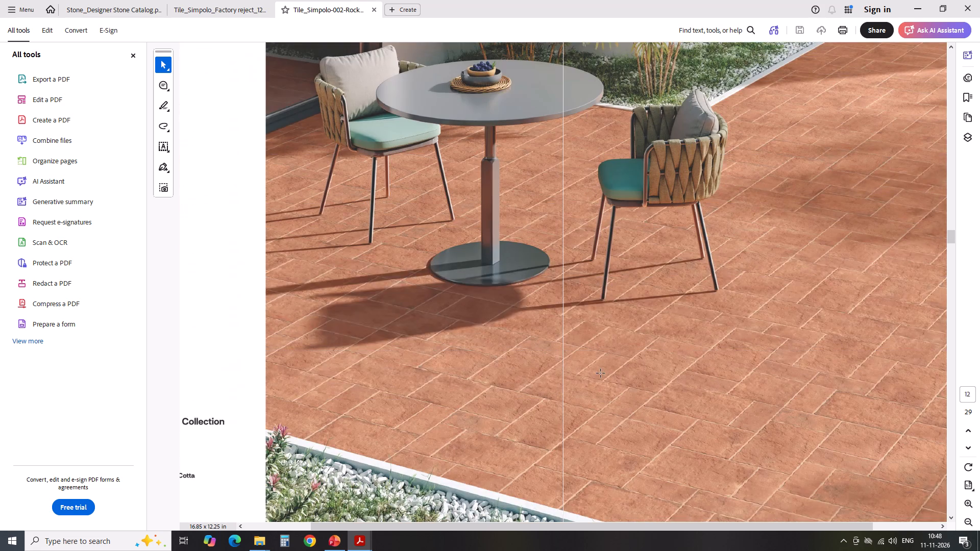
scroll(601, 373, down, 20)
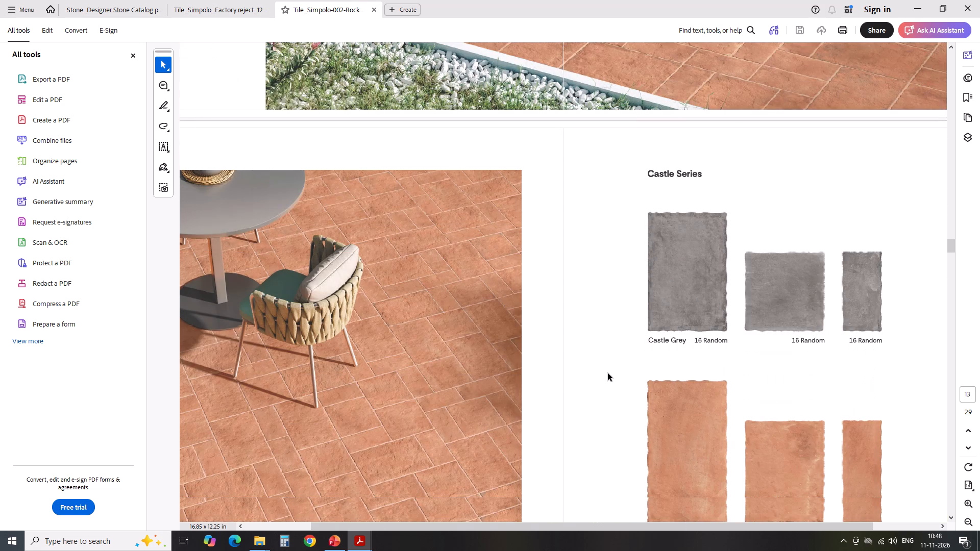
scroll(608, 373, down, 6)
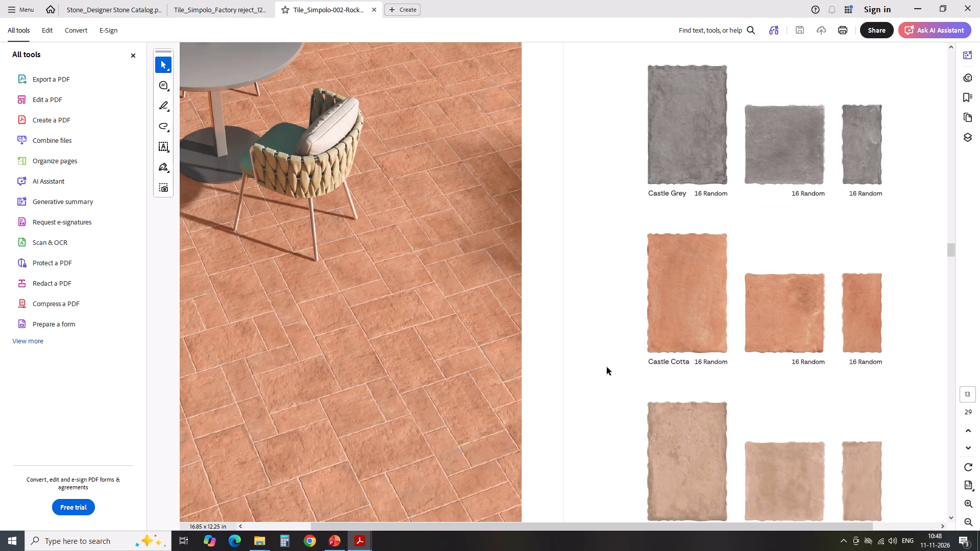
scroll(607, 367, up, 1)
scroll(606, 366, down, 8)
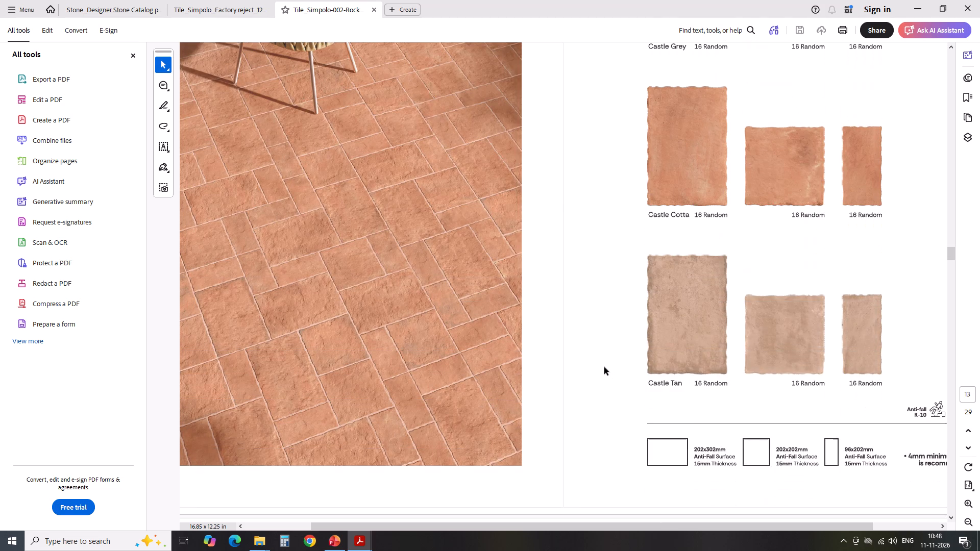
Look back at the Courtyard application page and return to the Castle Series swatches.
scroll(604, 366, up, 20)
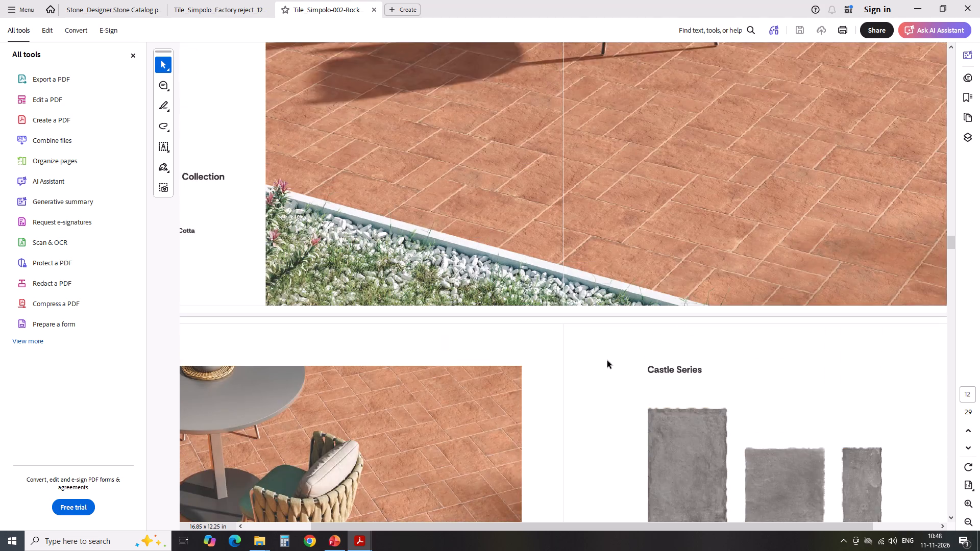
scroll(607, 361, up, 20)
scroll(607, 361, up, 4)
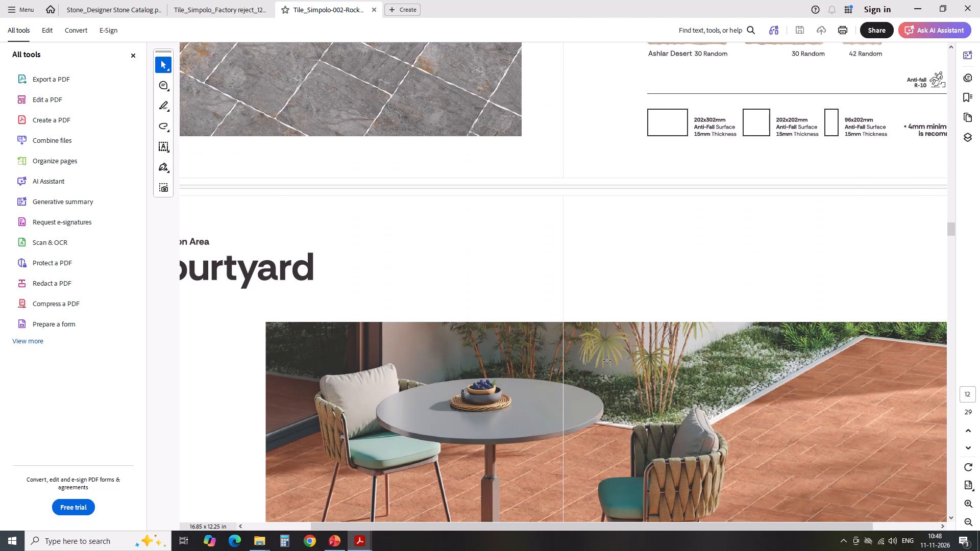
scroll(607, 361, up, 1)
scroll(607, 361, down, 20)
scroll(607, 361, down, 2)
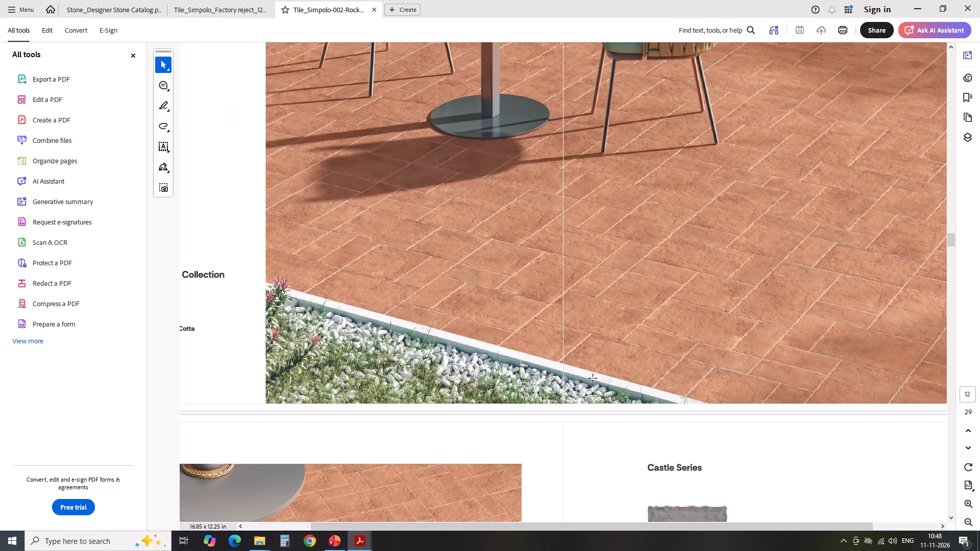
scroll(593, 379, down, 19)
Check the ground-level 3D view slide and its swatches in PowerPoint, and return to the Rockdeck catalogue's Castle Series page in Acrobat.
click(341, 540)
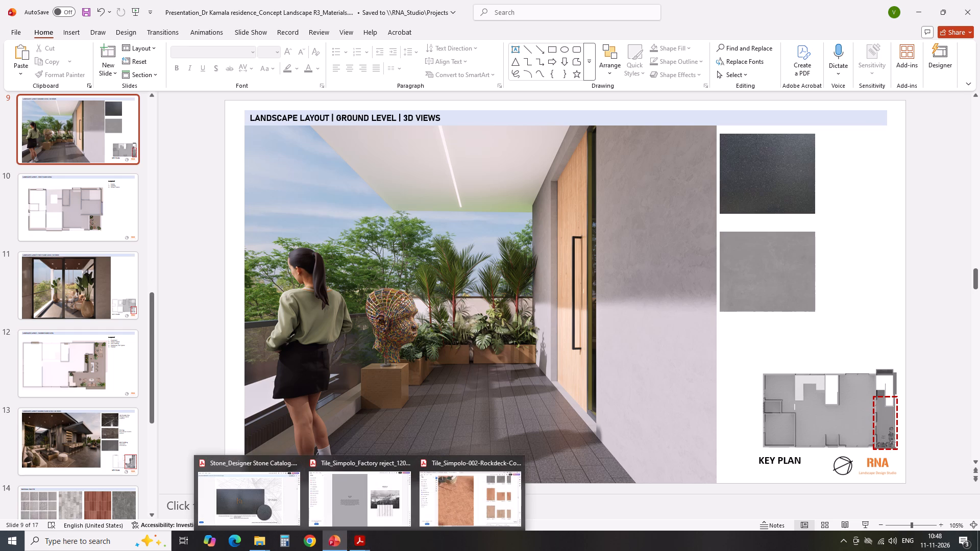
click(363, 544)
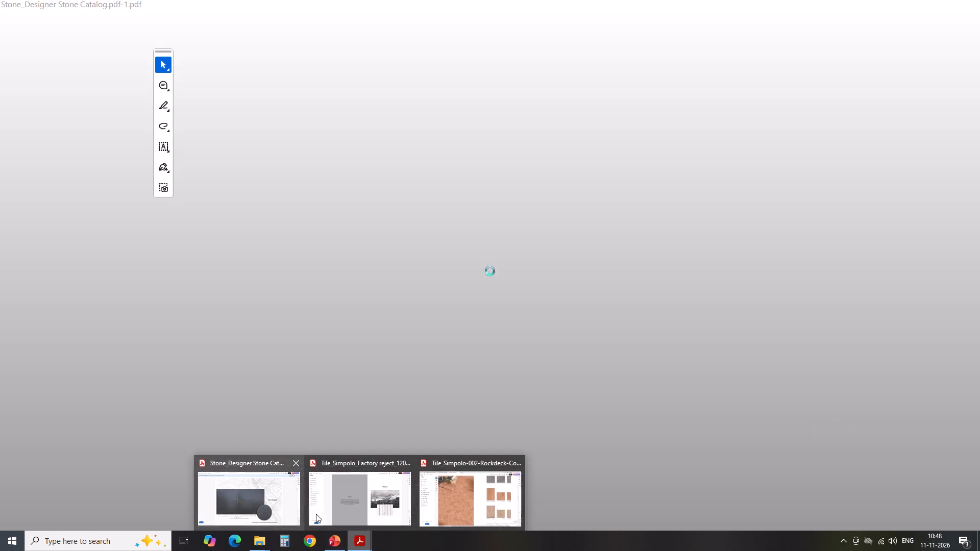
click(345, 505)
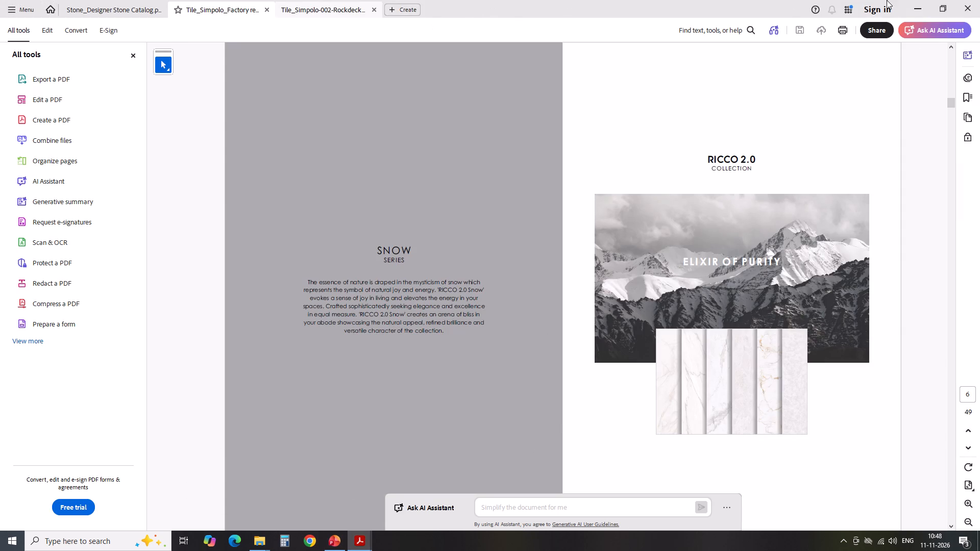
click(908, 1)
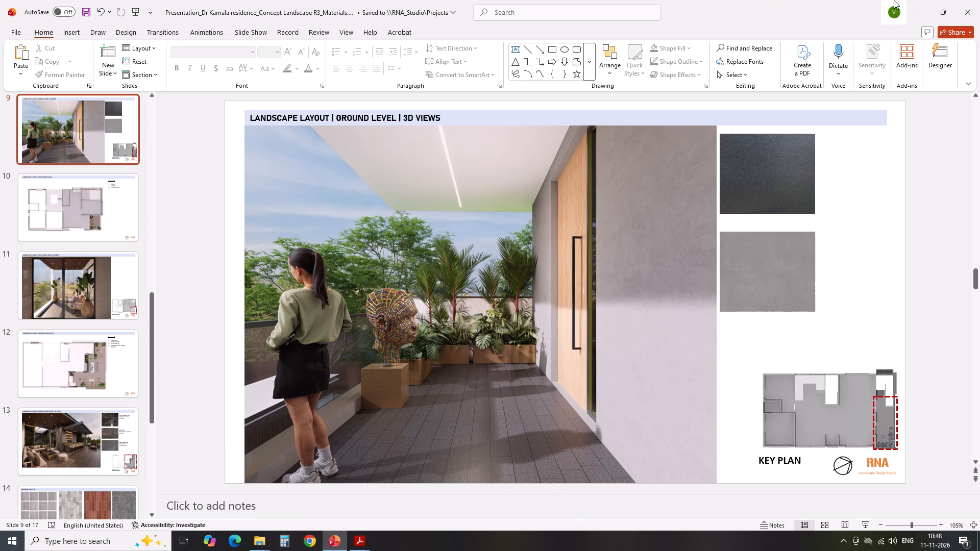
click(356, 548)
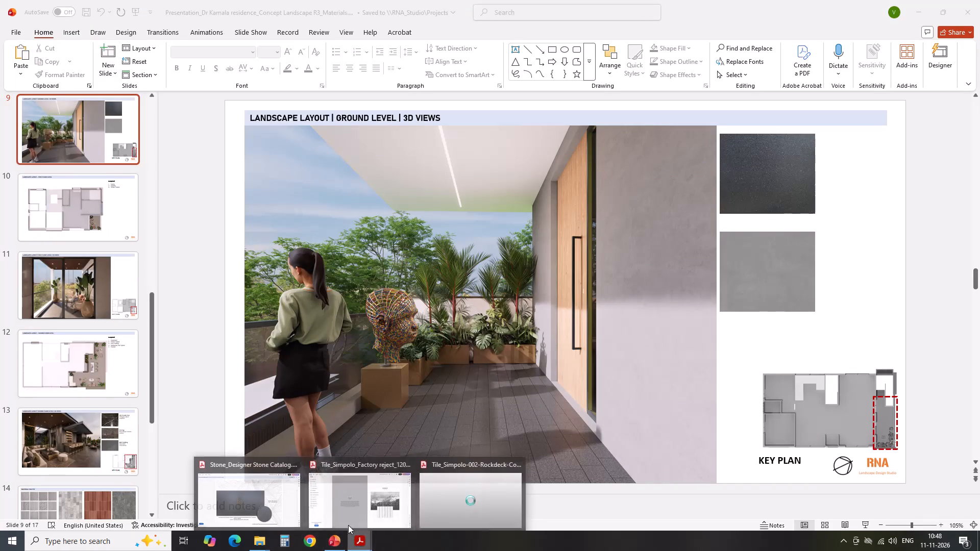
click(458, 512)
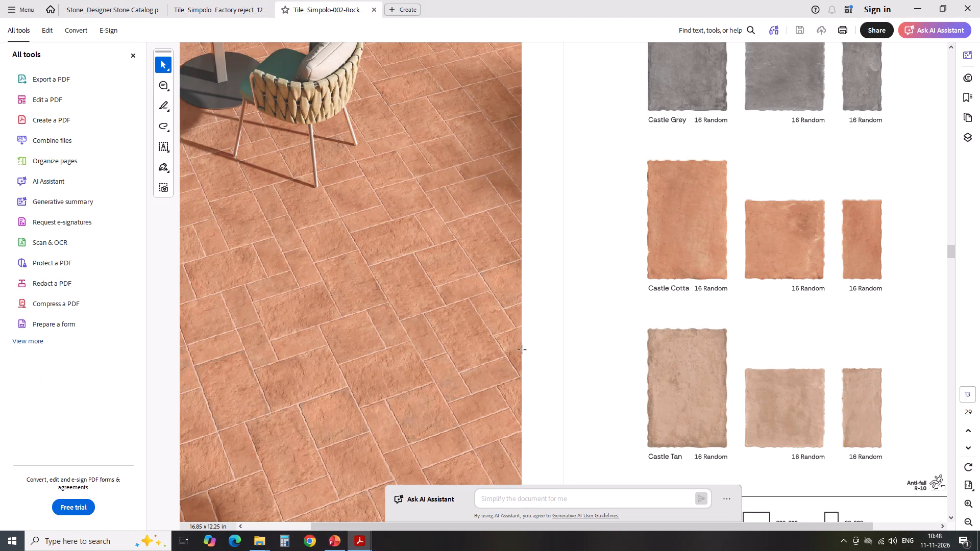
Examine the Rockdeck Collection colour overview page that follows the Castle Series in the catalogue.
scroll(503, 371, down, 18)
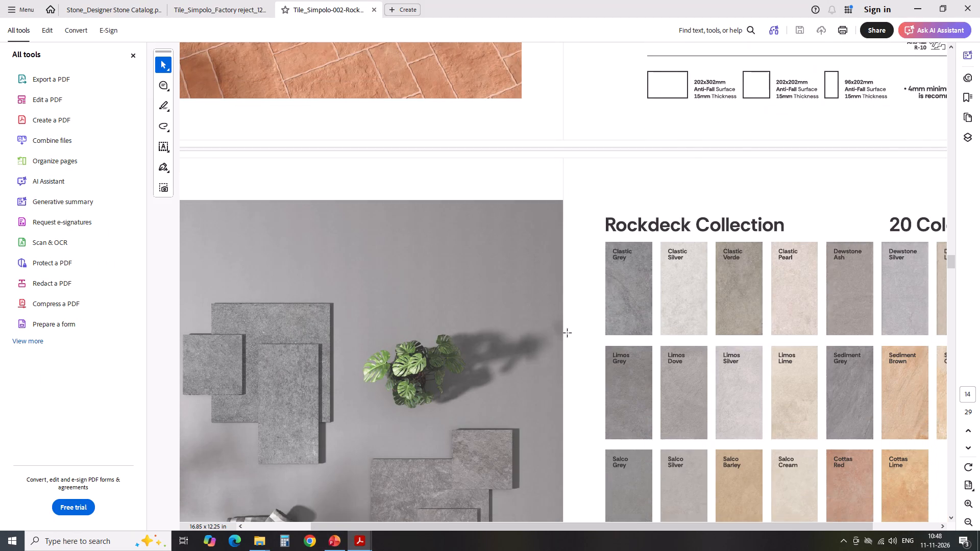
scroll(568, 333, down, 6)
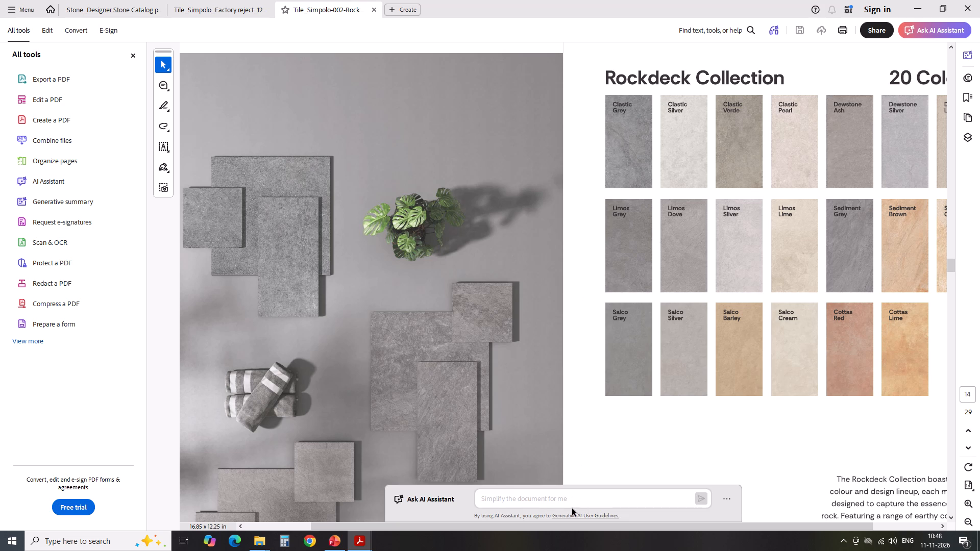
drag(415, 529, 513, 528)
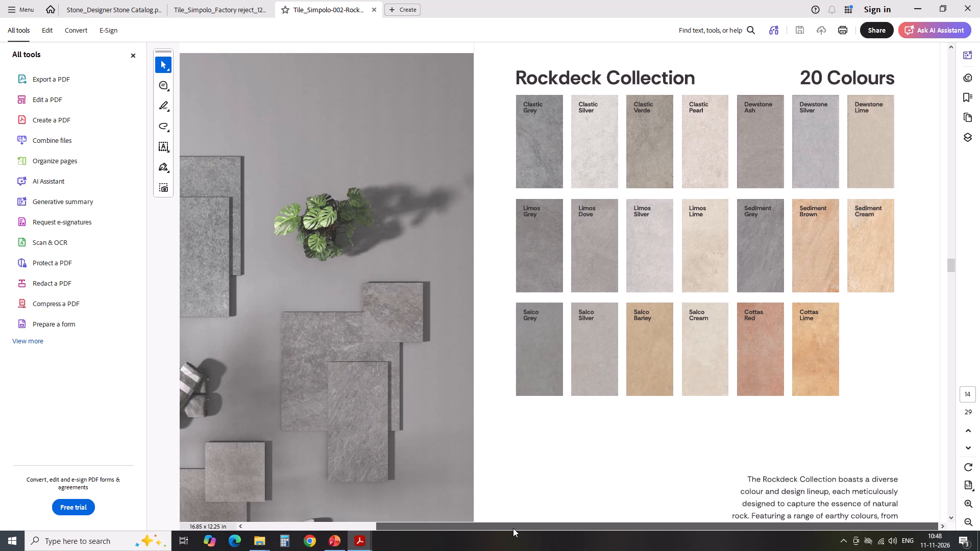
drag(513, 528, 421, 529)
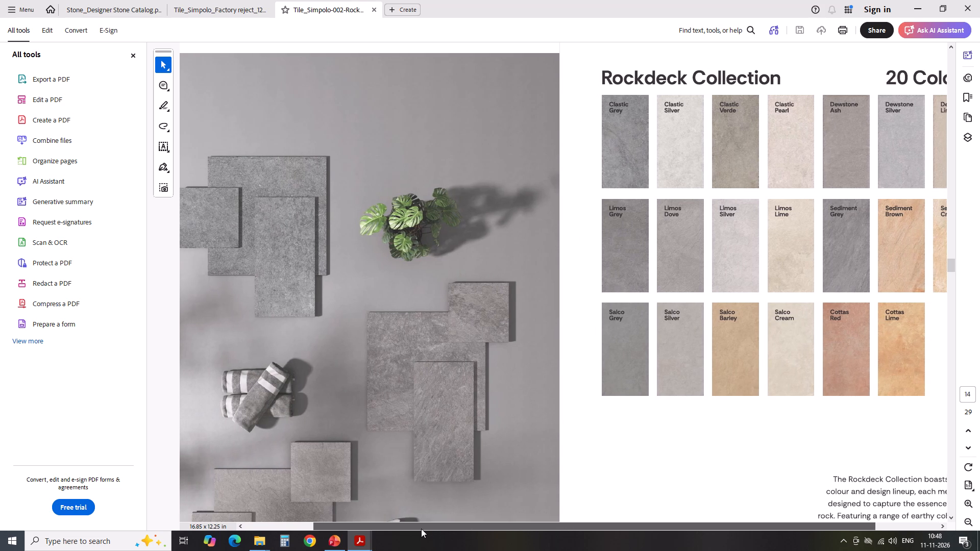
drag(421, 529, 476, 522)
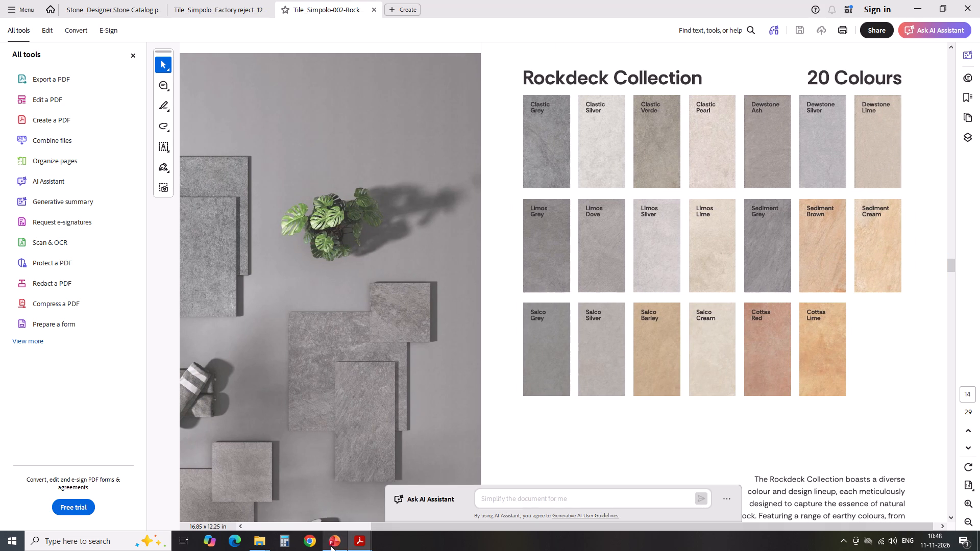
Arrange PowerPoint's ground-level 3D view slide and the Acrobat catalogue side by side, minimizing File Explorer and closing Acrobat's All tools pane.
click(331, 546)
click(940, 15)
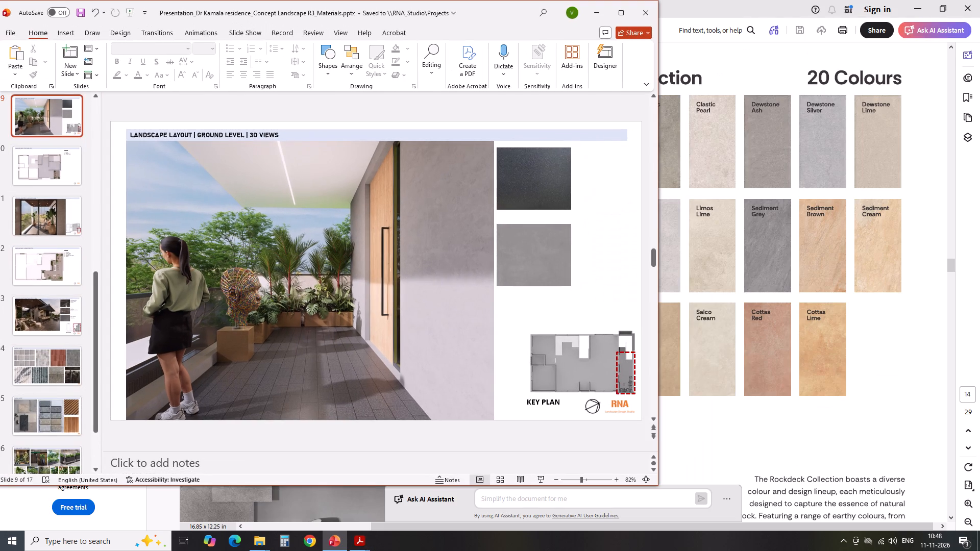
click(908, 370)
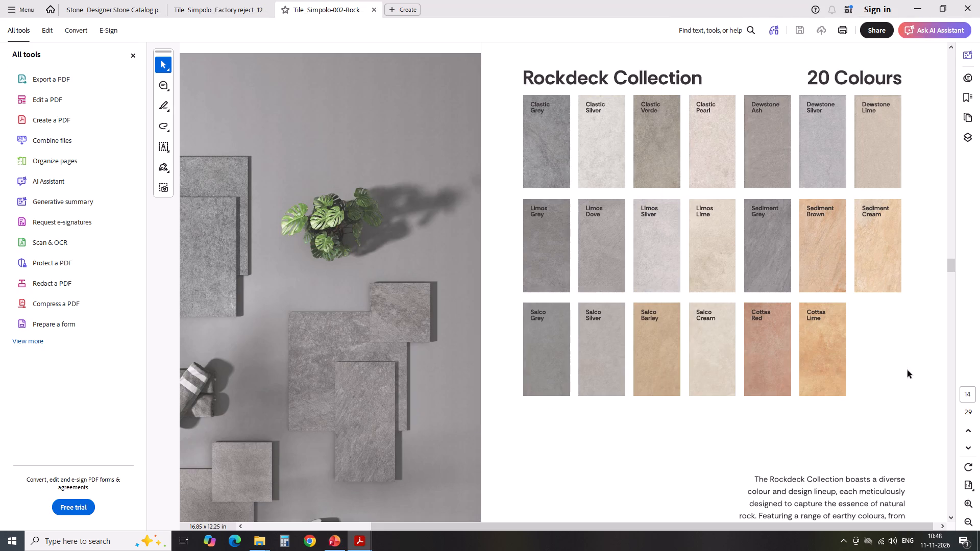
click(947, 8)
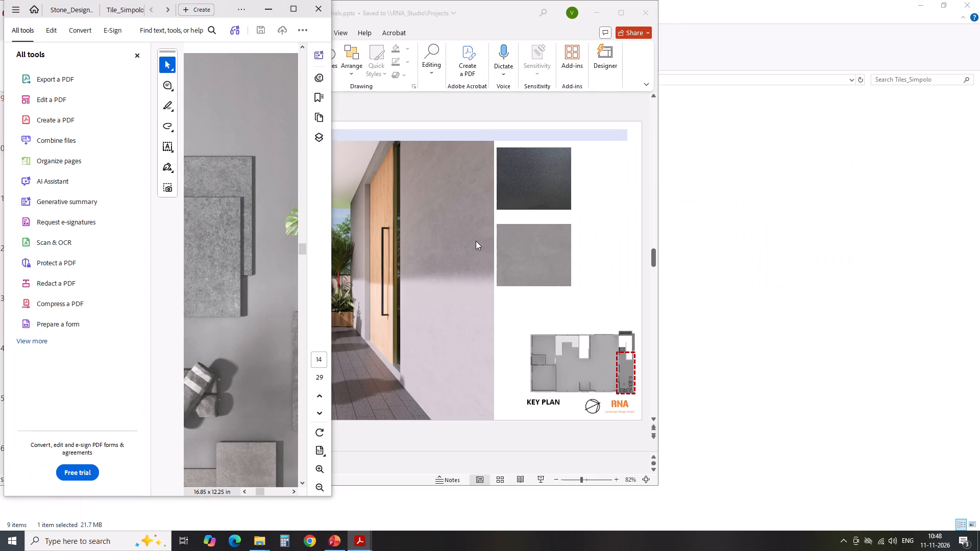
drag(459, 7, 684, 14)
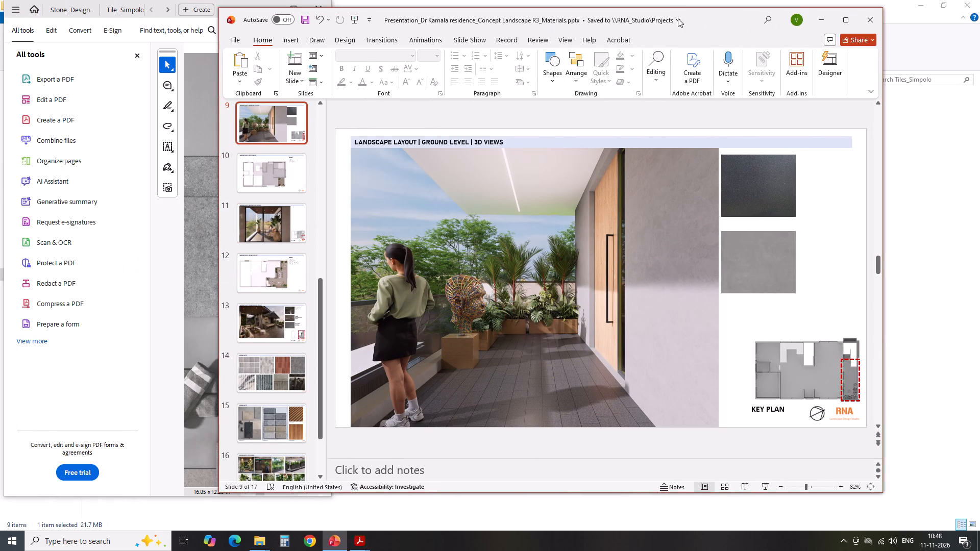
drag(712, 20, 440, 58)
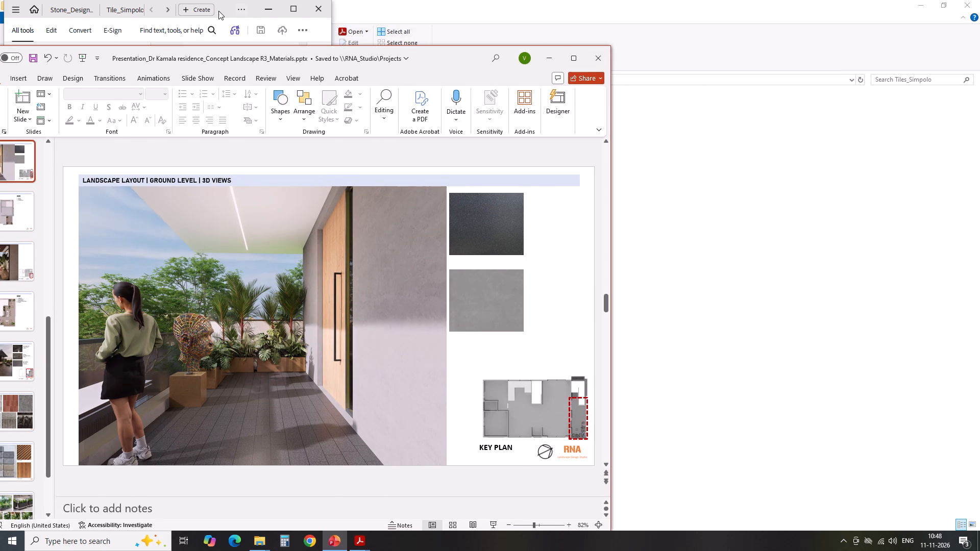
click(220, 11)
drag(222, 8, 746, 18)
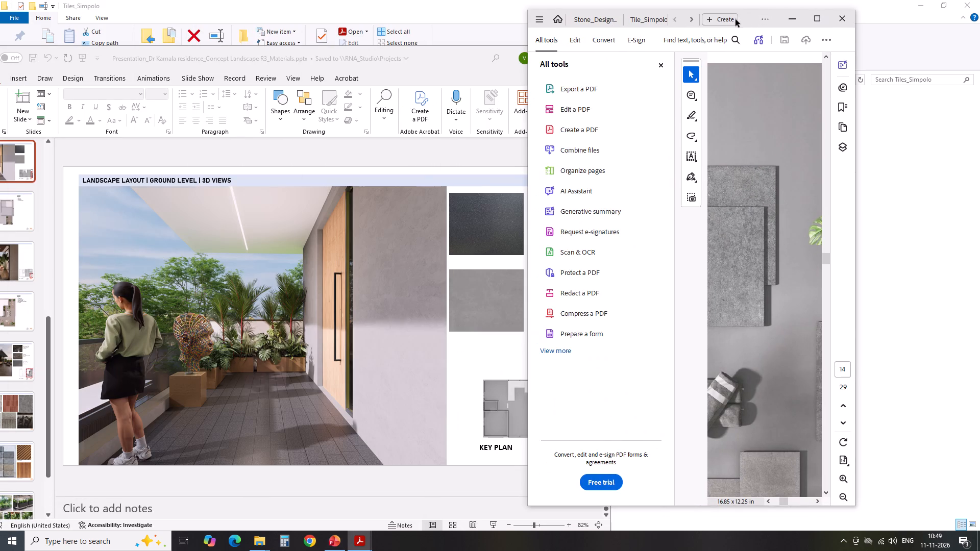
click(906, 164)
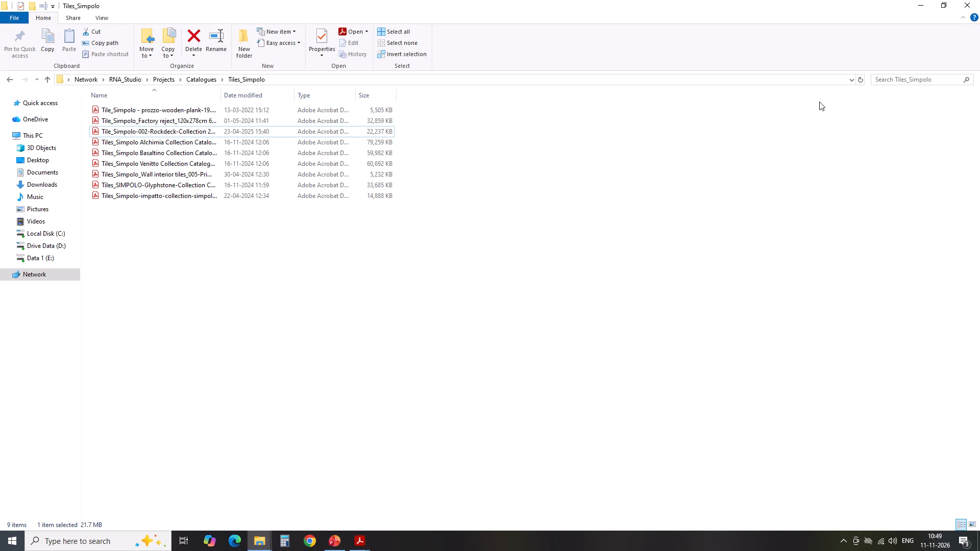
click(918, 6)
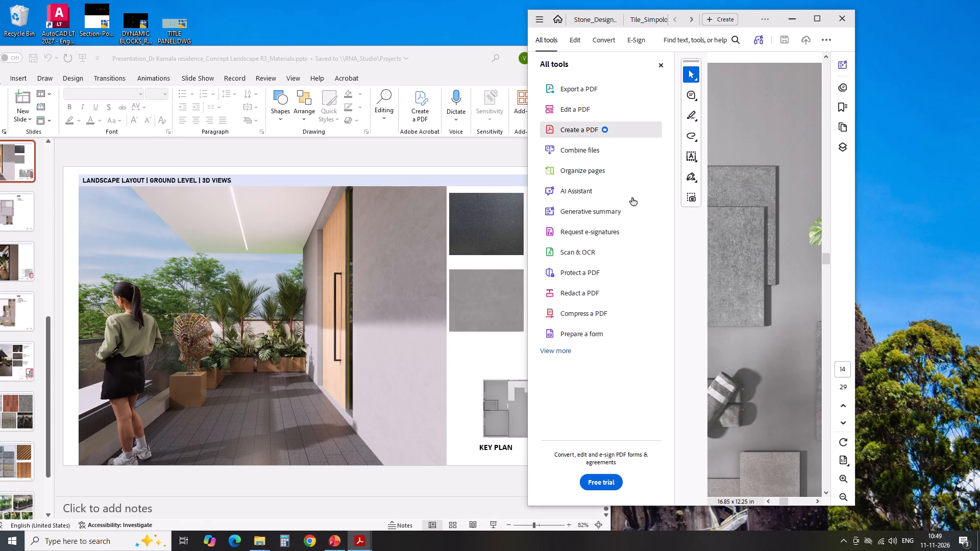
click(445, 56)
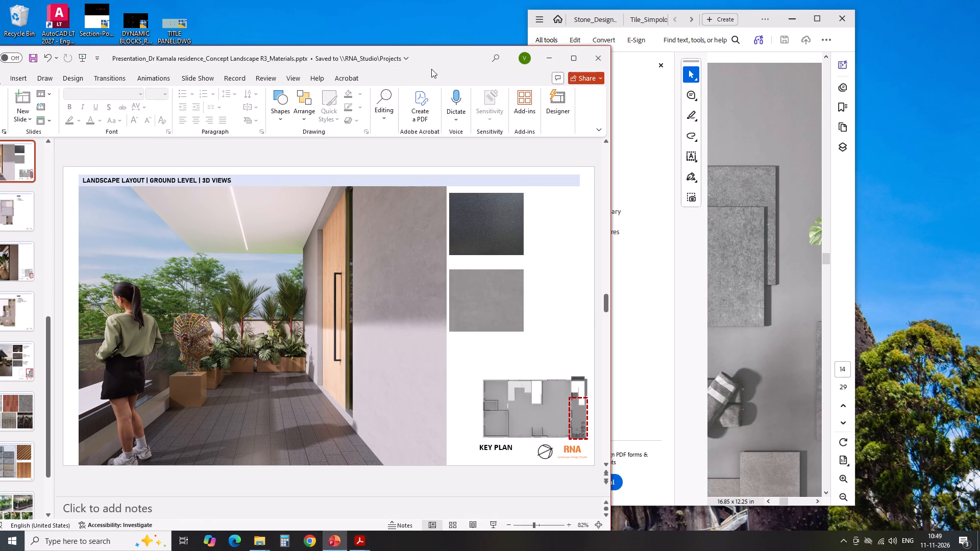
drag(435, 61, 424, 26)
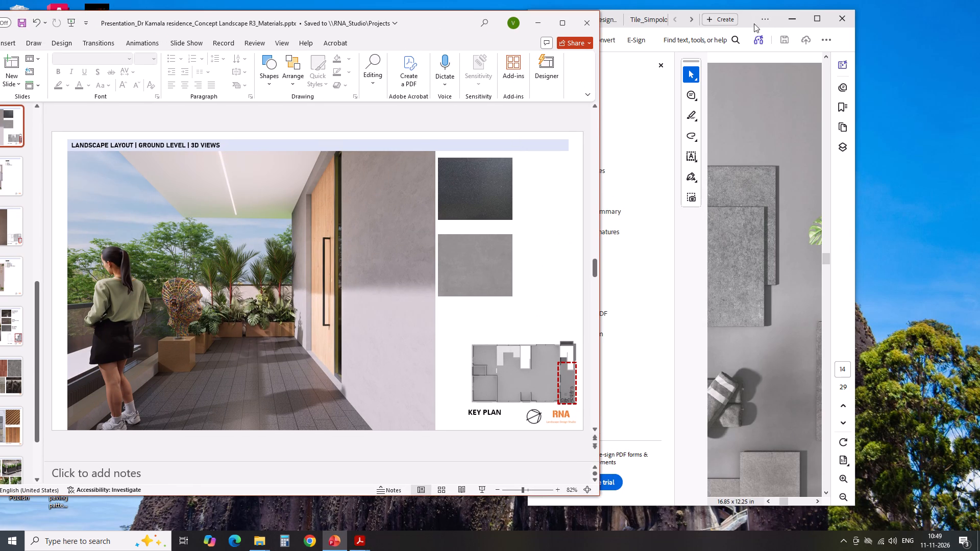
drag(747, 17, 804, 7)
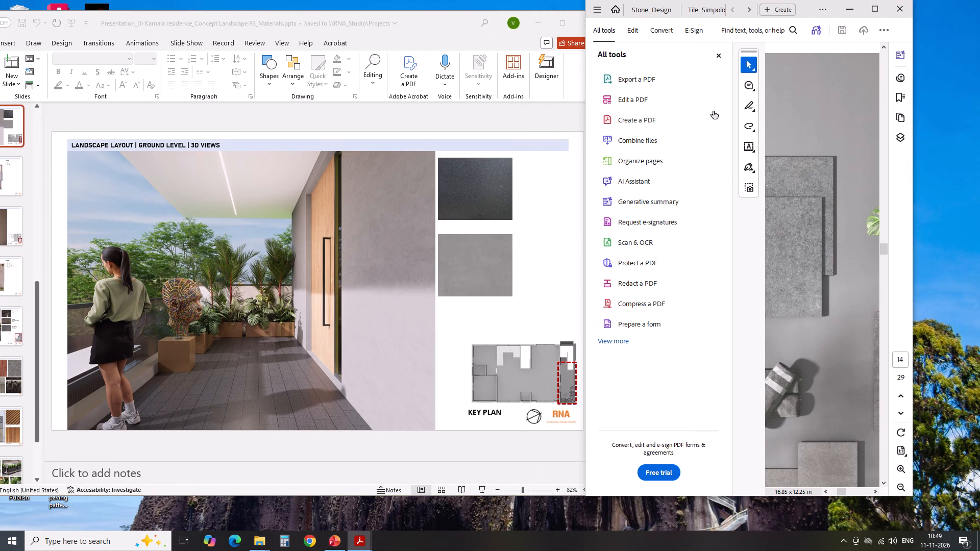
click(721, 56)
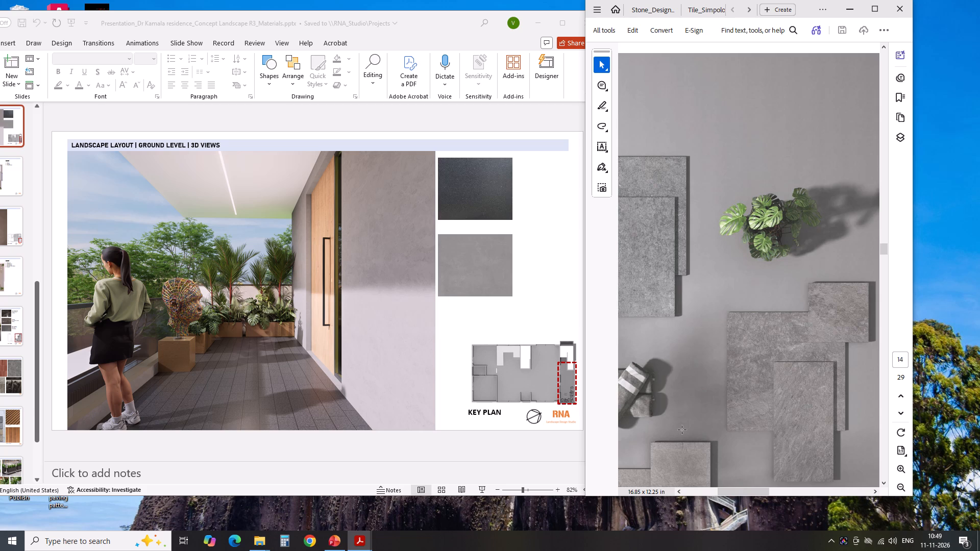
Compare the Rockdeck Collection's Clastic, Dewstone, Limos, Sediment, Salco and Cottas swatches with the ground-level 3D view.
scroll(734, 340, down, 9)
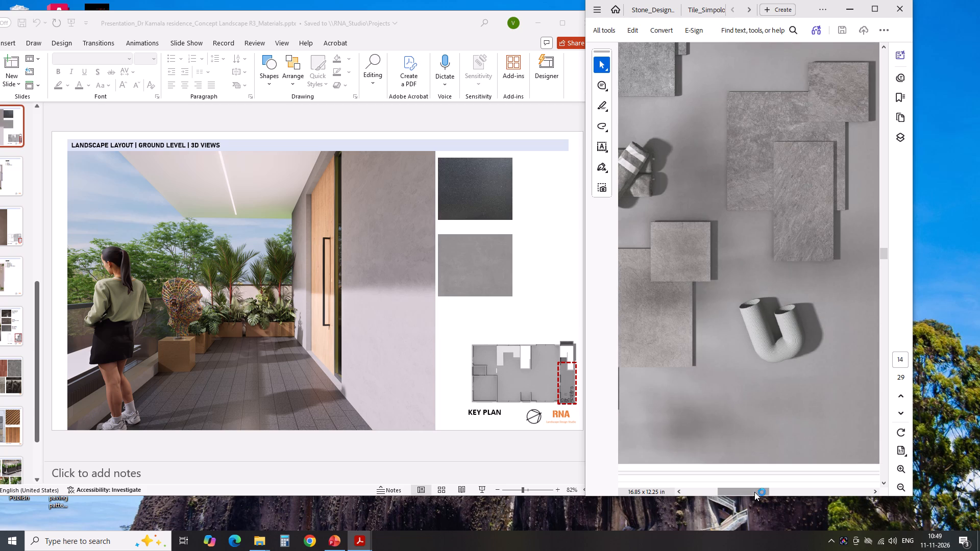
drag(754, 492, 819, 484)
scroll(749, 355, up, 2)
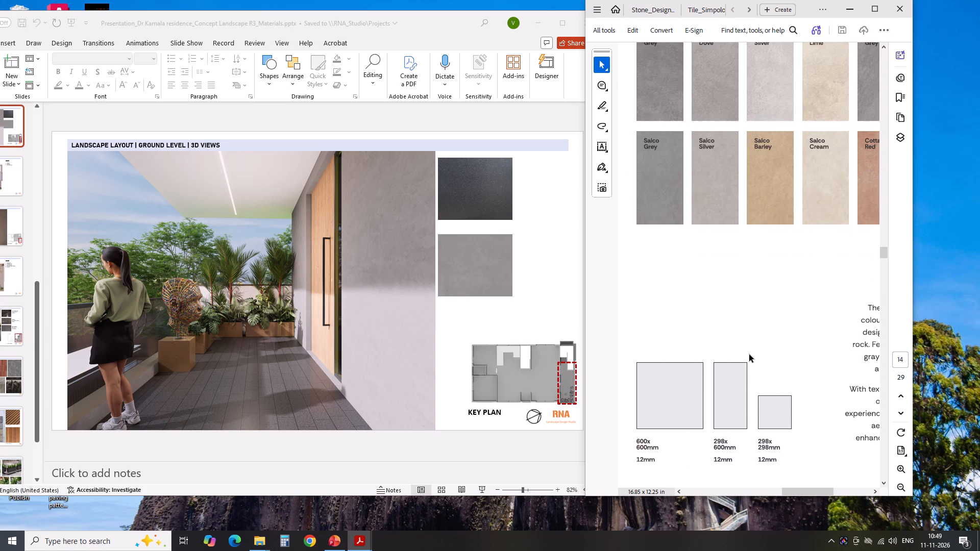
scroll(749, 355, up, 8)
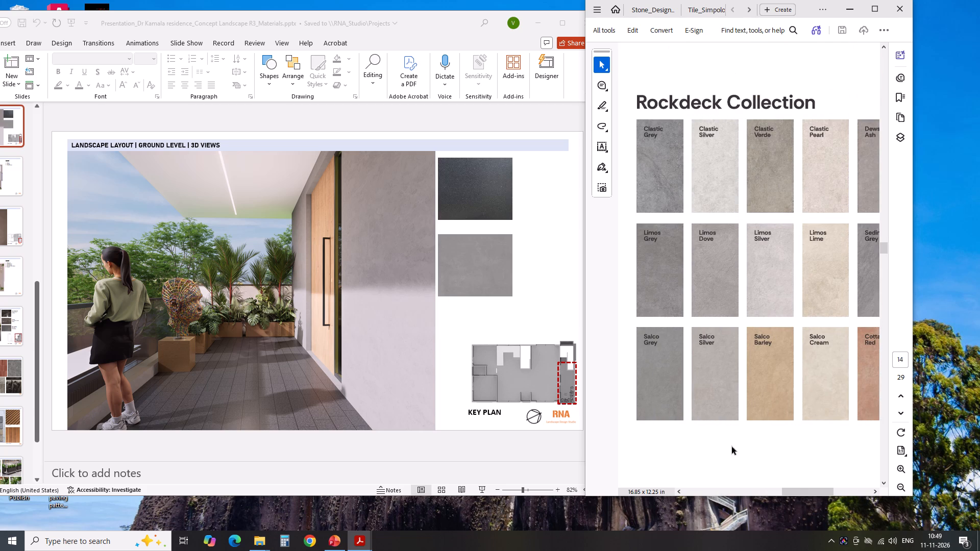
click(800, 488)
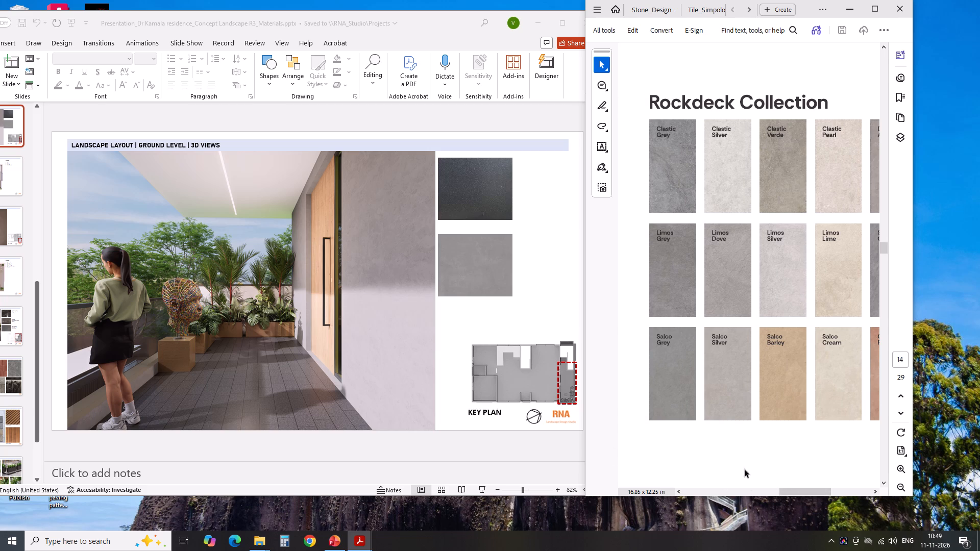
drag(793, 489, 818, 488)
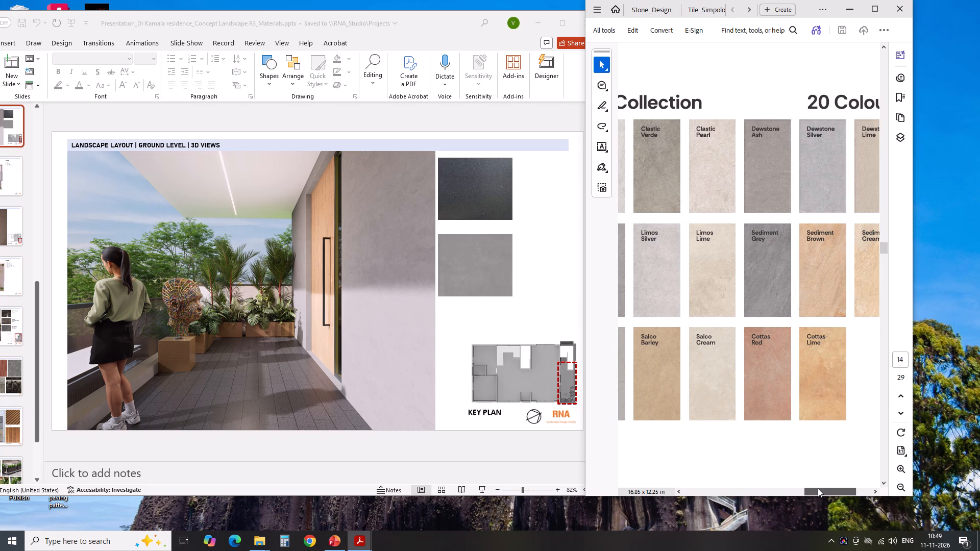
drag(818, 488, 841, 488)
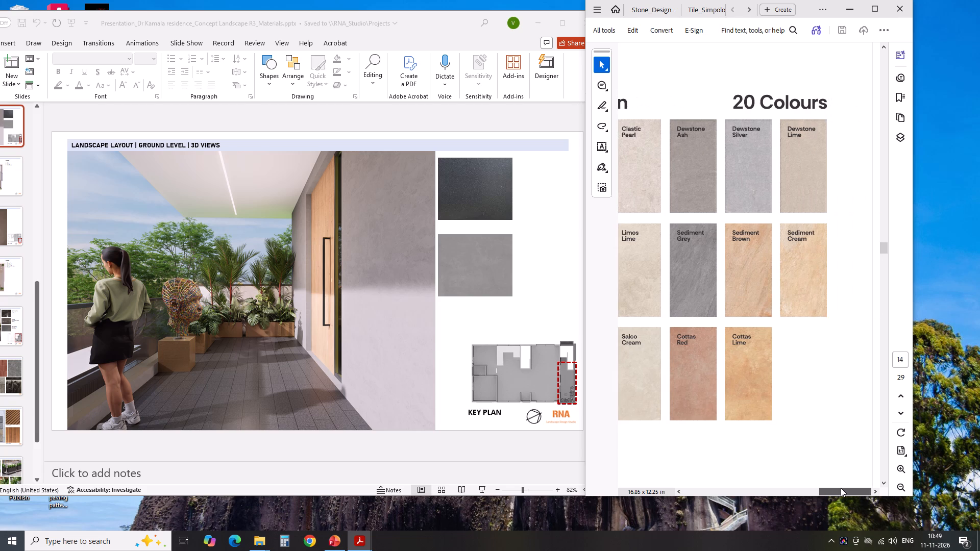
drag(841, 488, 802, 492)
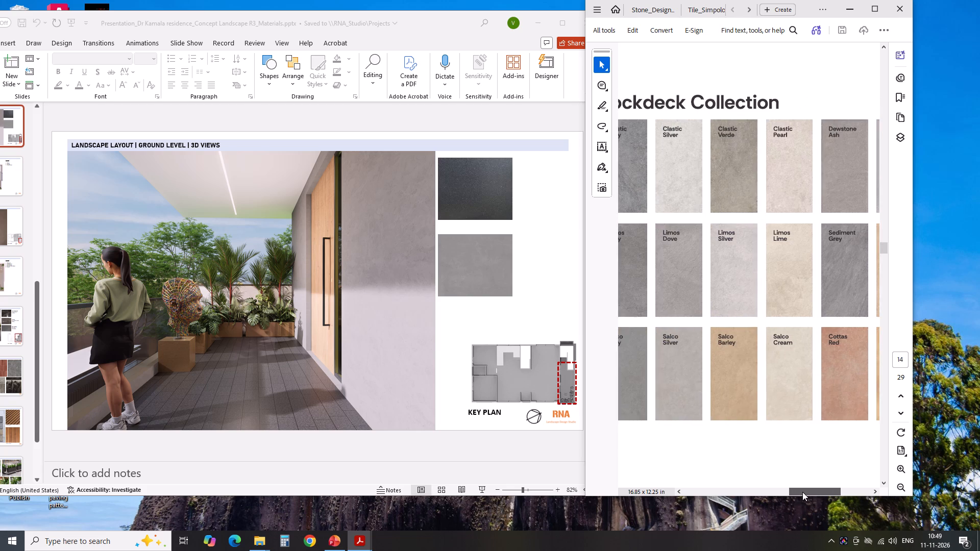
drag(802, 492, 790, 494)
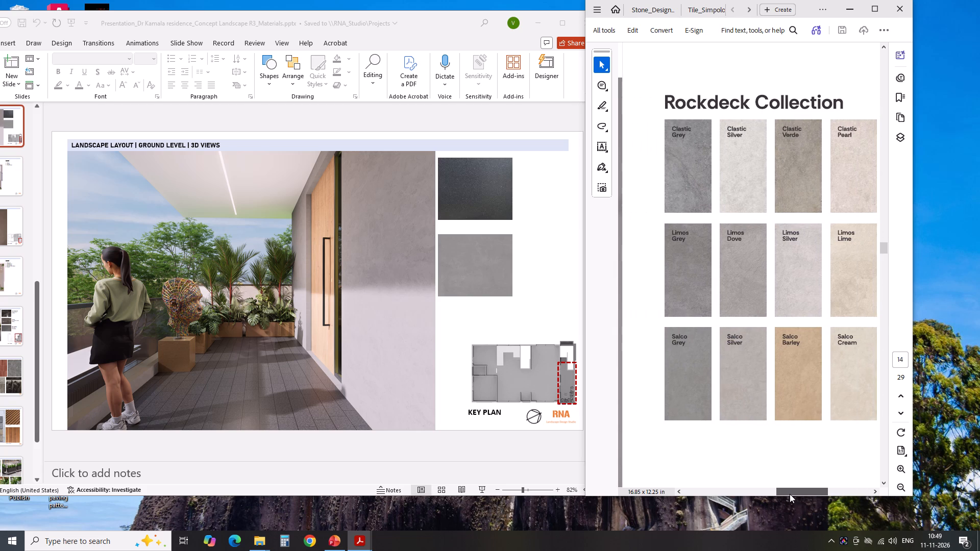
drag(790, 494, 817, 488)
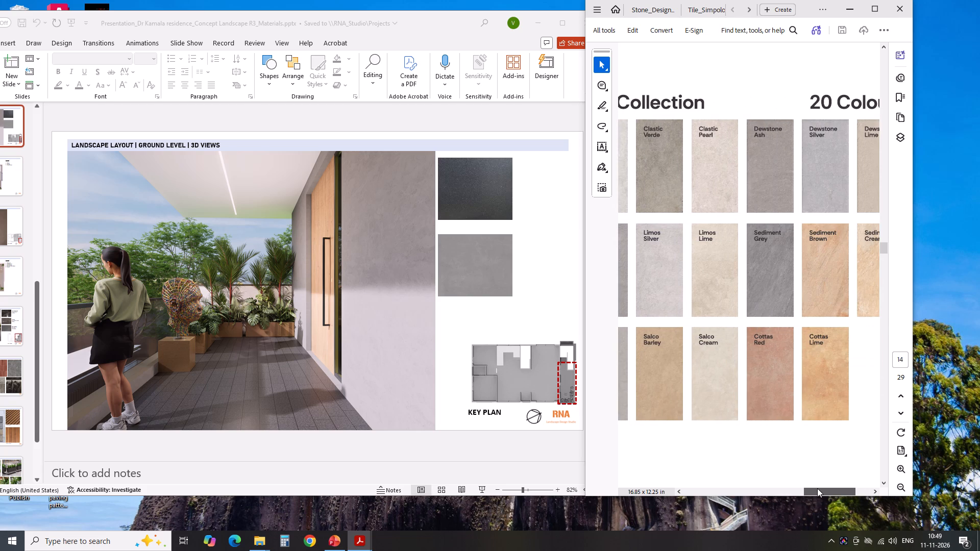
drag(817, 488, 789, 486)
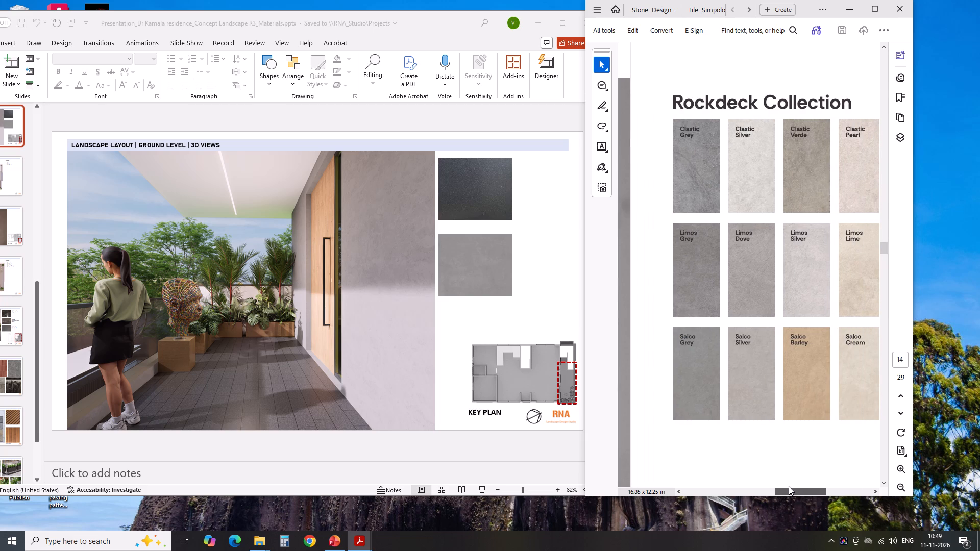
drag(789, 486, 794, 484)
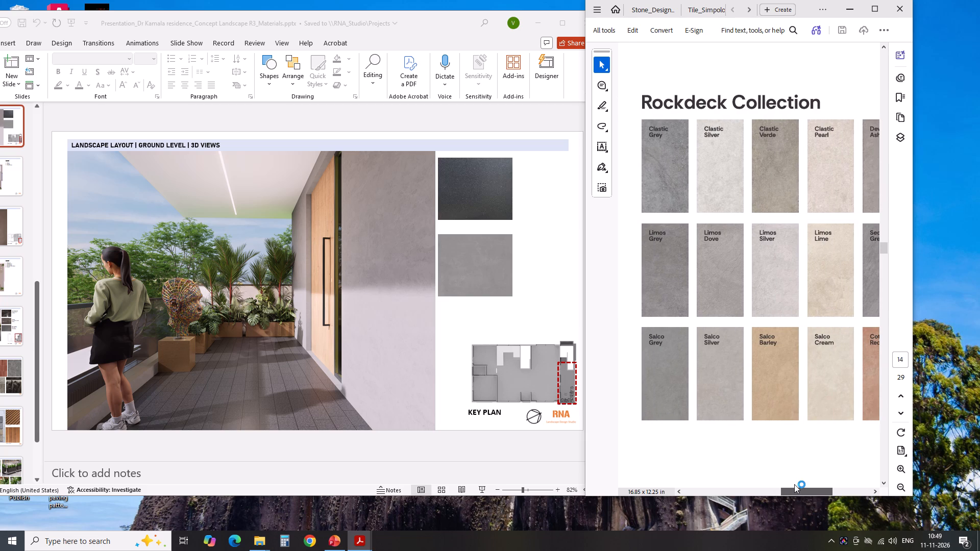
drag(794, 484, 812, 481)
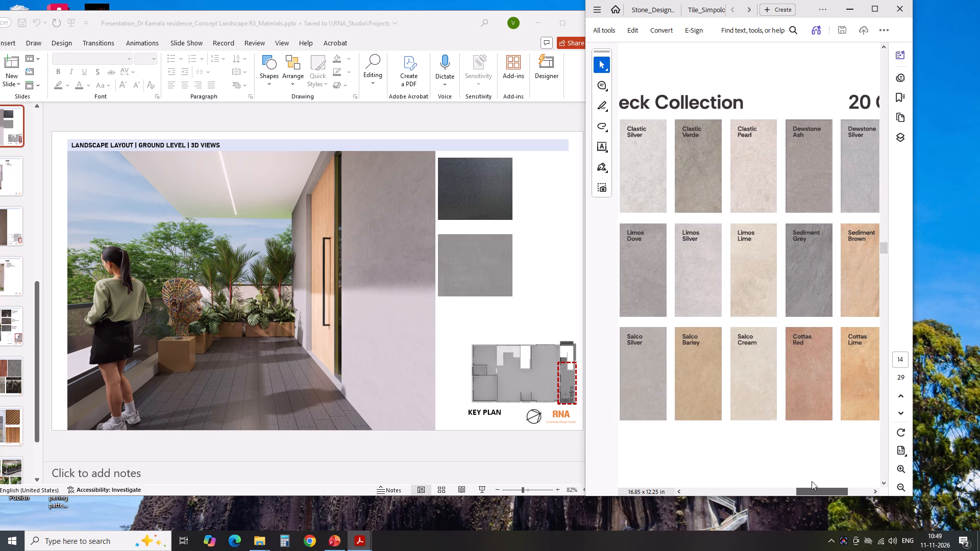
drag(812, 481, 821, 478)
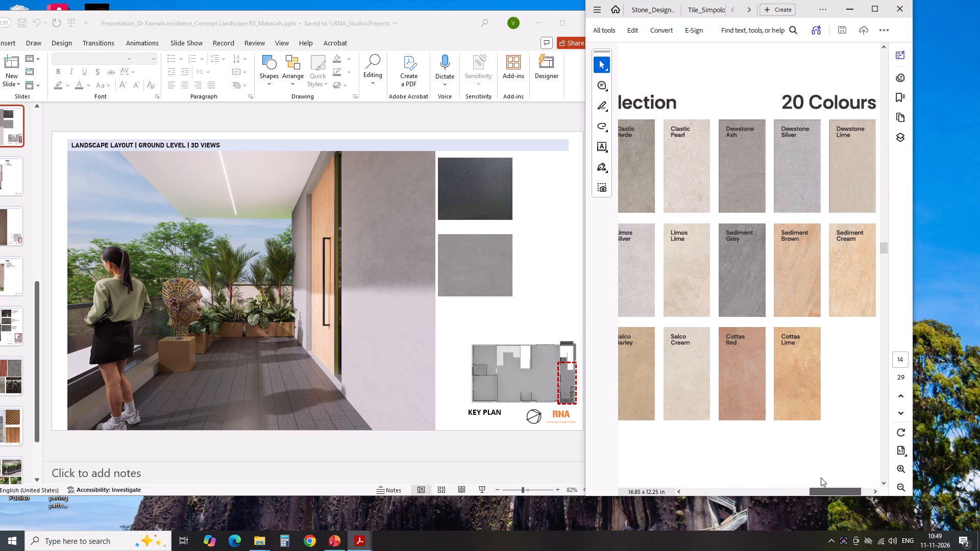
drag(821, 478, 790, 480)
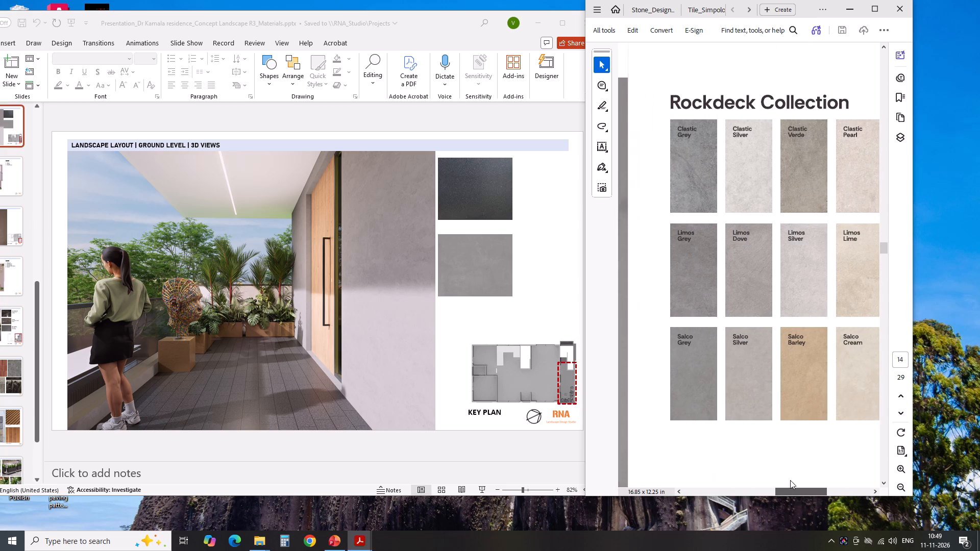
drag(790, 480, 794, 481)
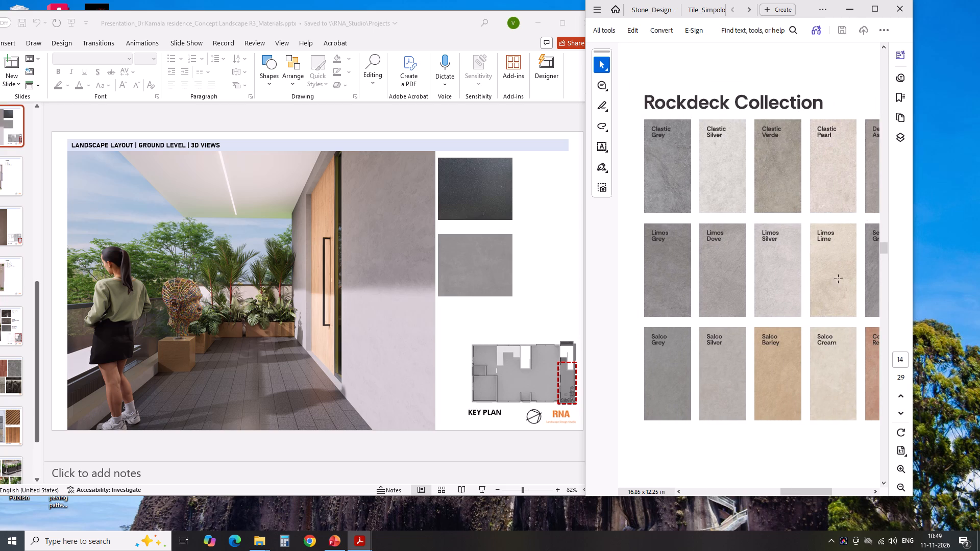
Enlarge the Rockdeck catalogue in Acrobat to full screen and examine the Clastic, Cottas and Dewstone Series pages after the colour overview.
click(879, 8)
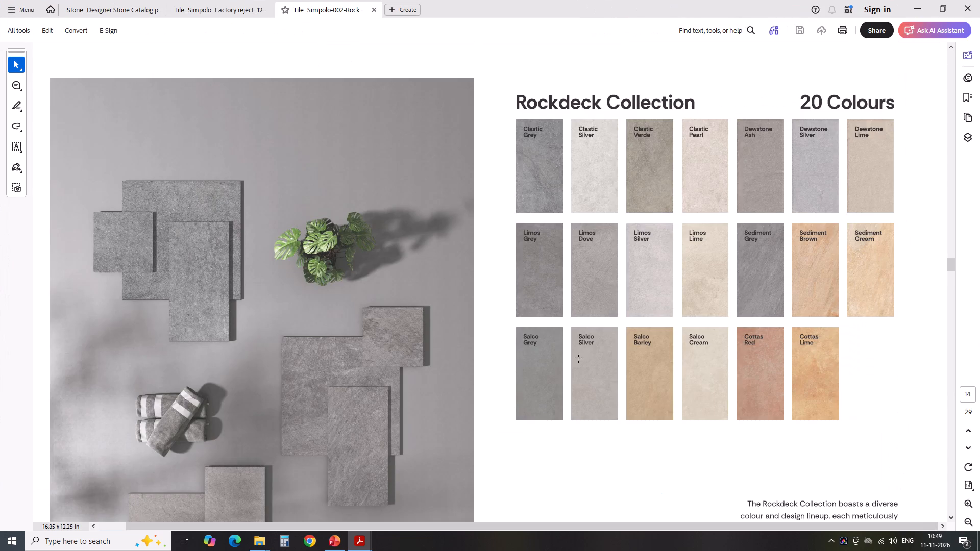
scroll(509, 342, down, 20)
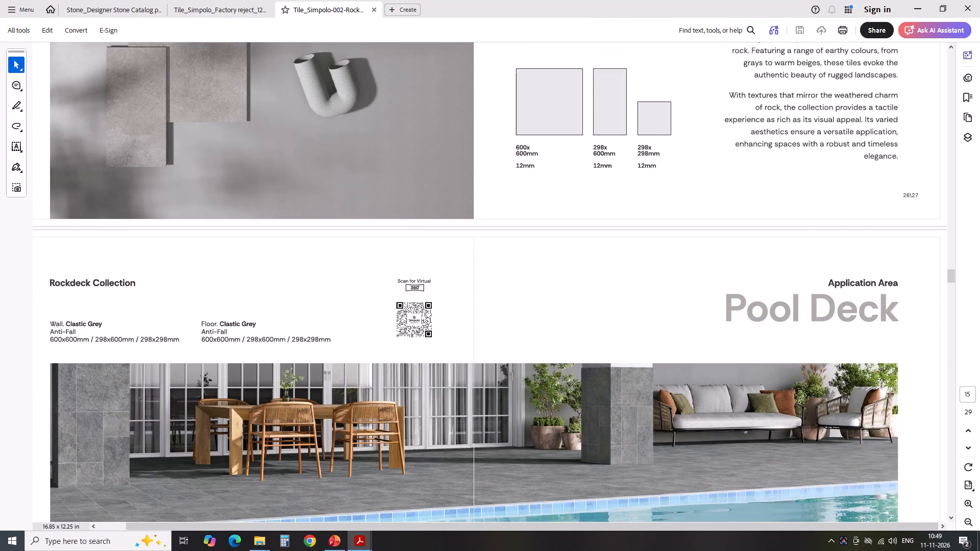
scroll(572, 384, up, 1)
scroll(569, 386, down, 4)
scroll(573, 382, down, 19)
scroll(495, 382, up, 1)
scroll(495, 382, down, 8)
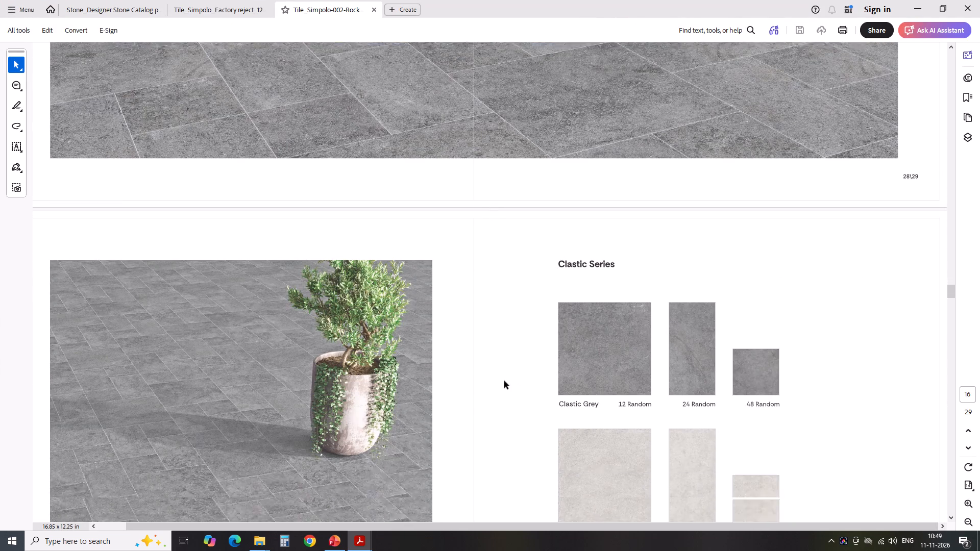
scroll(504, 381, down, 2)
scroll(489, 367, down, 20)
scroll(489, 367, down, 2)
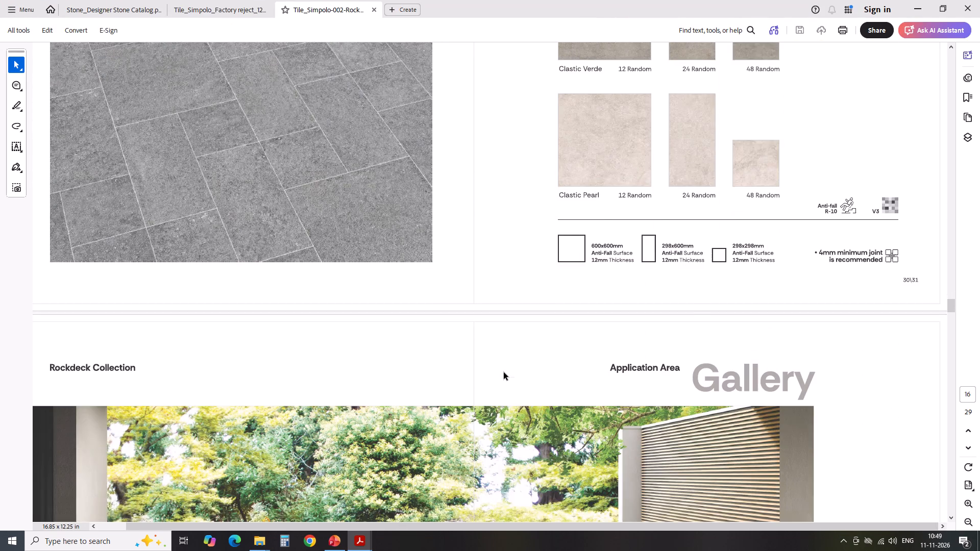
scroll(504, 372, down, 20)
scroll(504, 372, down, 12)
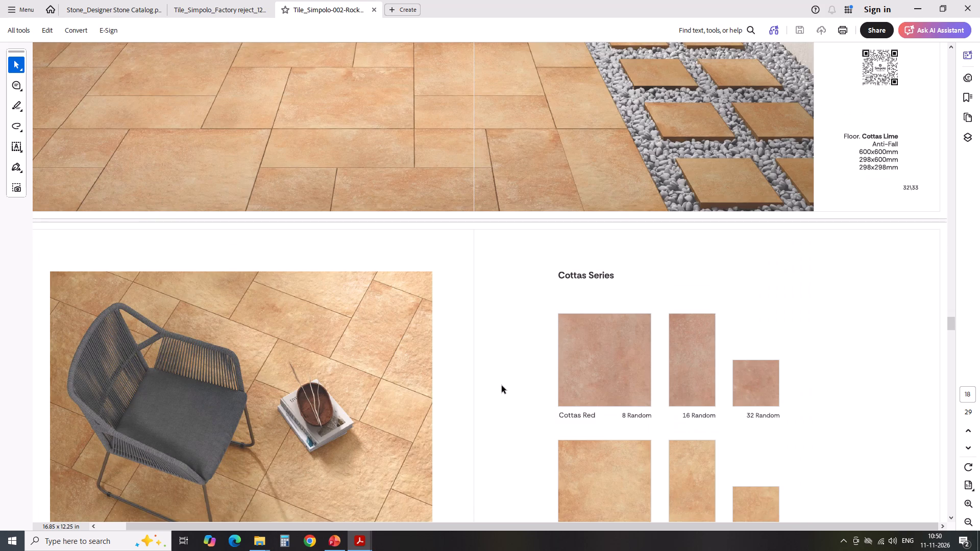
scroll(502, 386, down, 20)
scroll(502, 386, down, 20)
scroll(502, 386, down, 2)
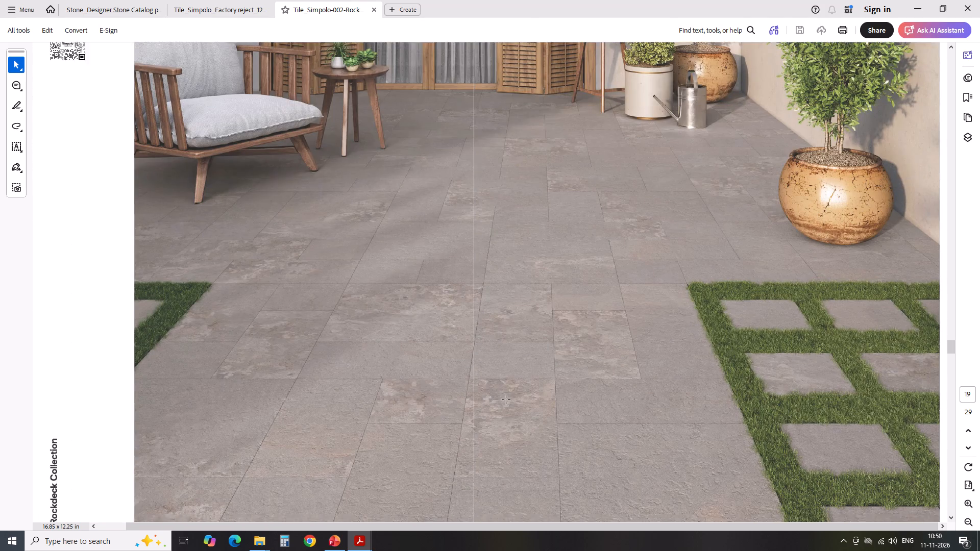
scroll(506, 400, down, 17)
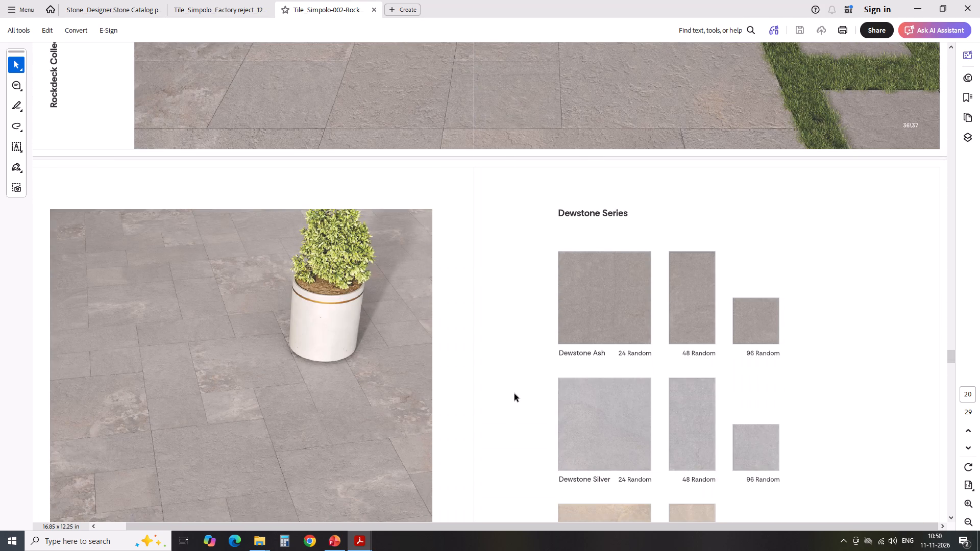
scroll(514, 394, down, 20)
scroll(514, 394, down, 15)
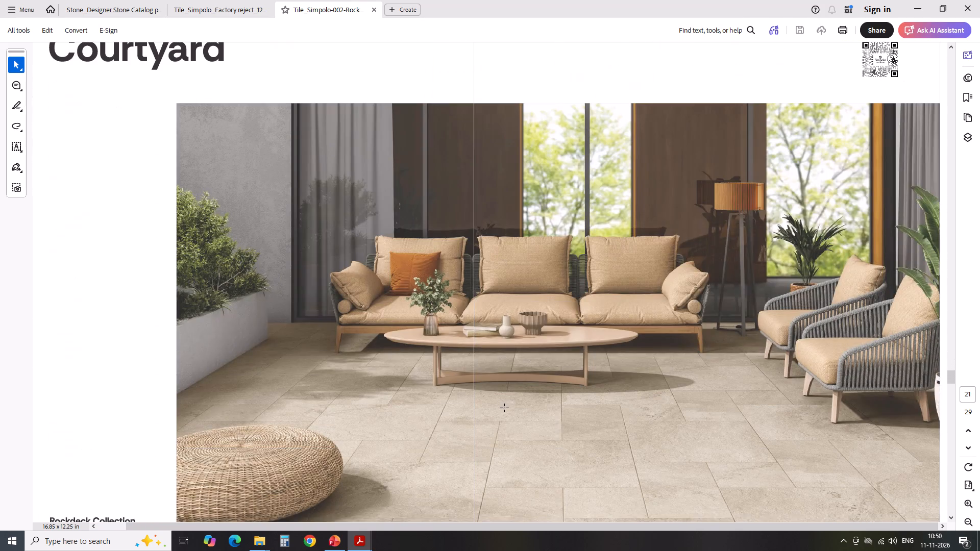
Examine the Limos Series page's Grey, Dove, Silver and Lime swatches, along with the Portico application page that follows.
scroll(505, 408, down, 20)
scroll(505, 408, down, 3)
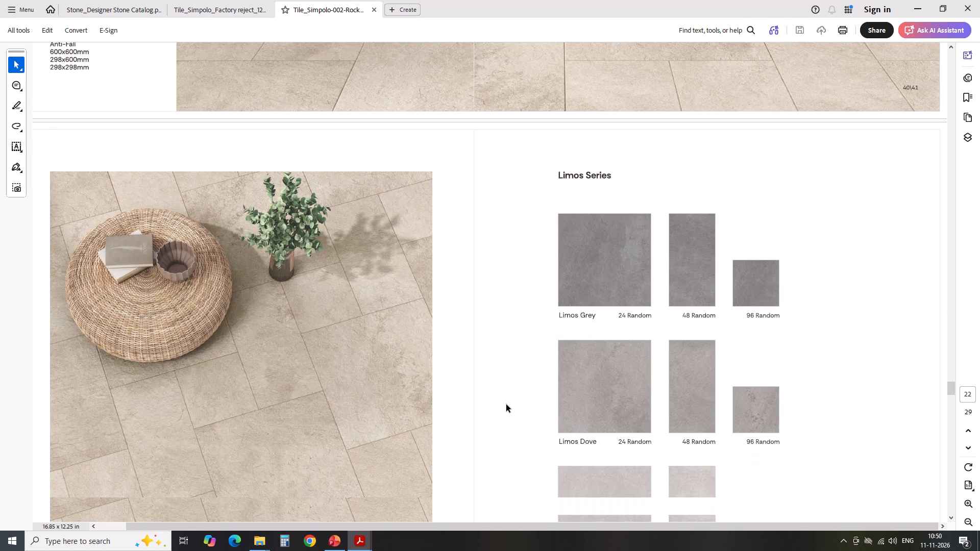
scroll(505, 405, down, 4)
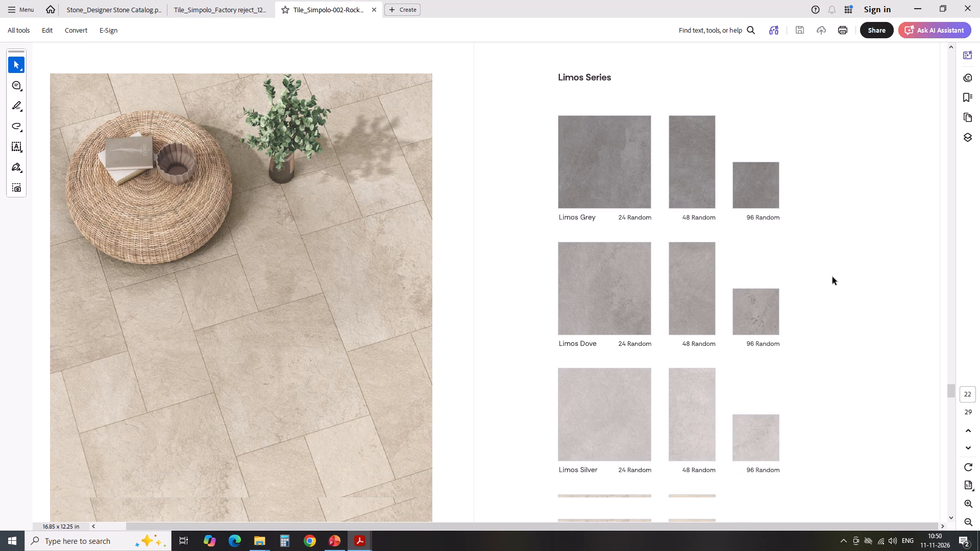
scroll(814, 272, down, 12)
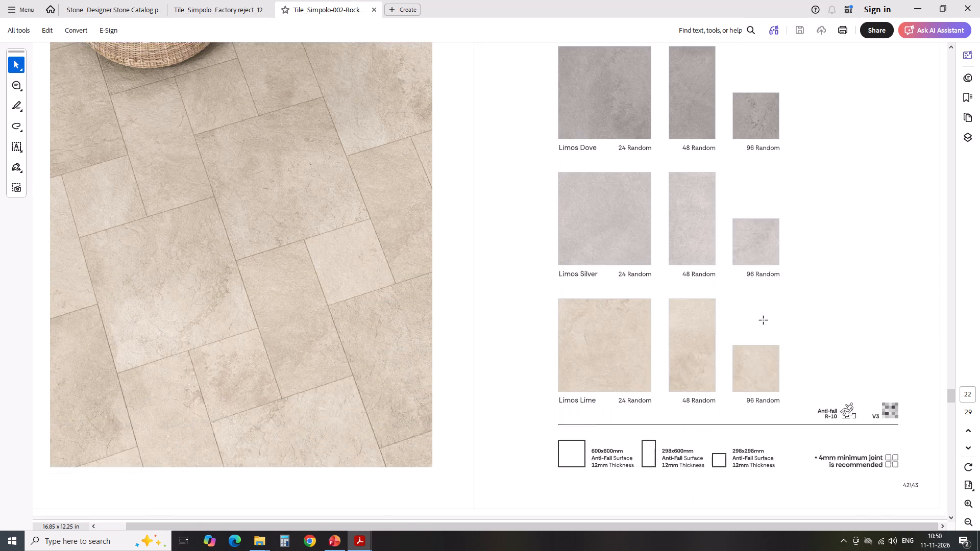
scroll(764, 320, down, 18)
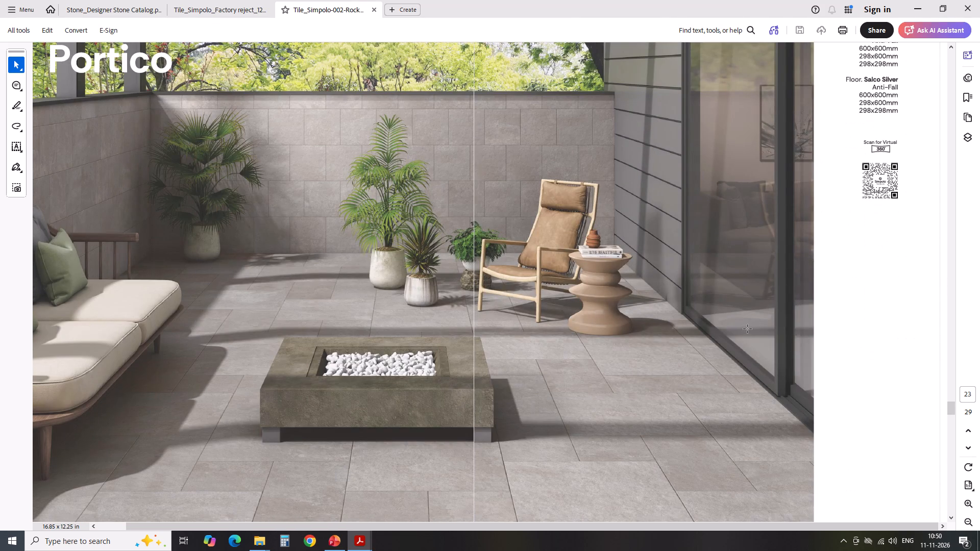
scroll(748, 329, up, 18)
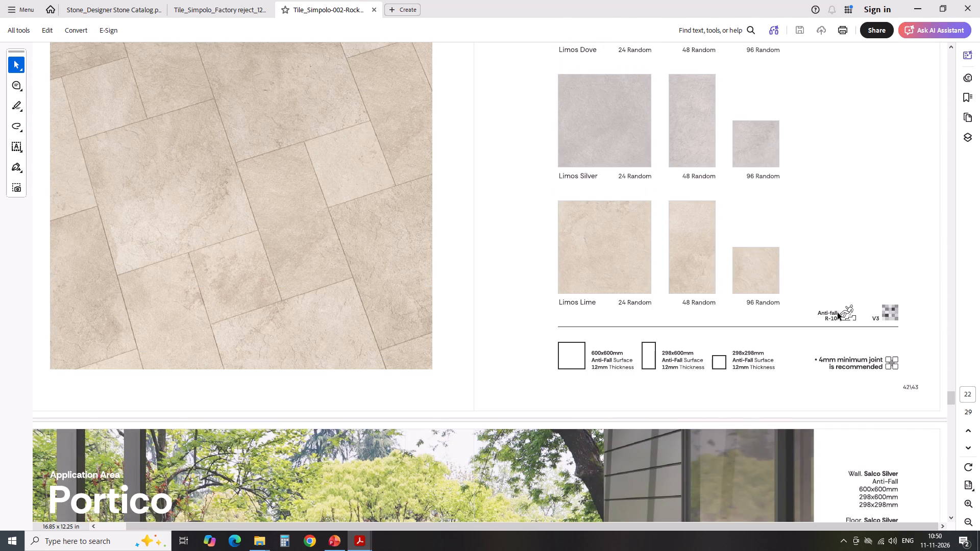
scroll(857, 303, up, 14)
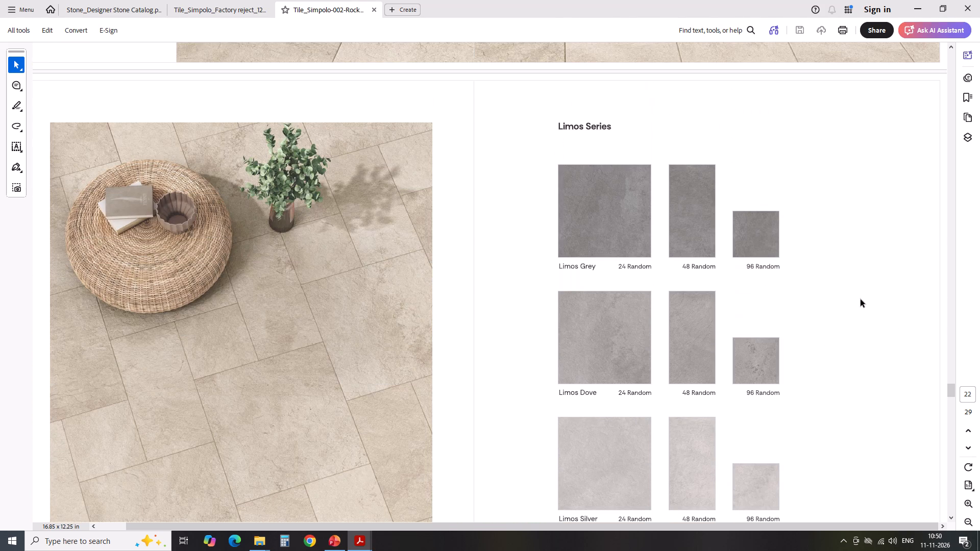
scroll(861, 299, up, 1)
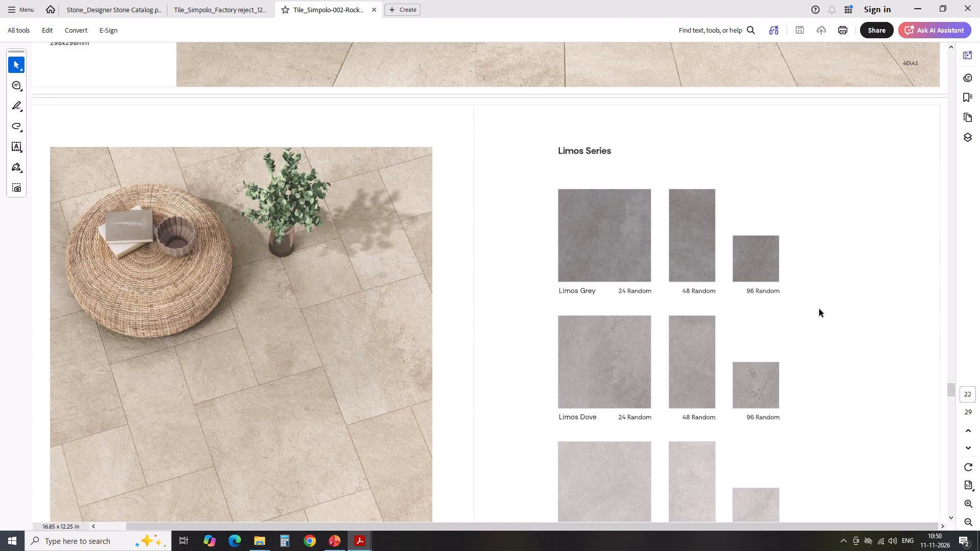
scroll(817, 309, down, 10)
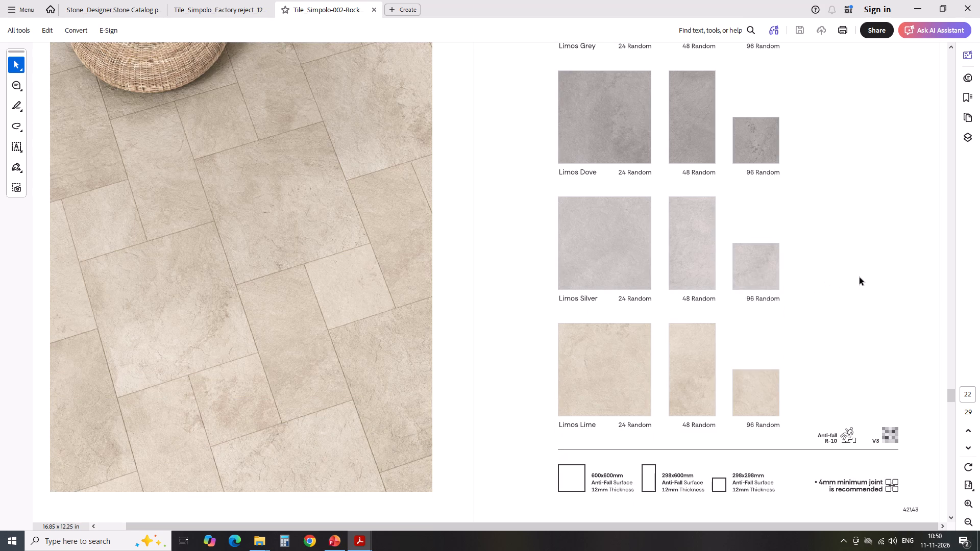
Capture a screenshot of the large square Limos Grey swatch on the Limos Series page.
scroll(860, 274, up, 9)
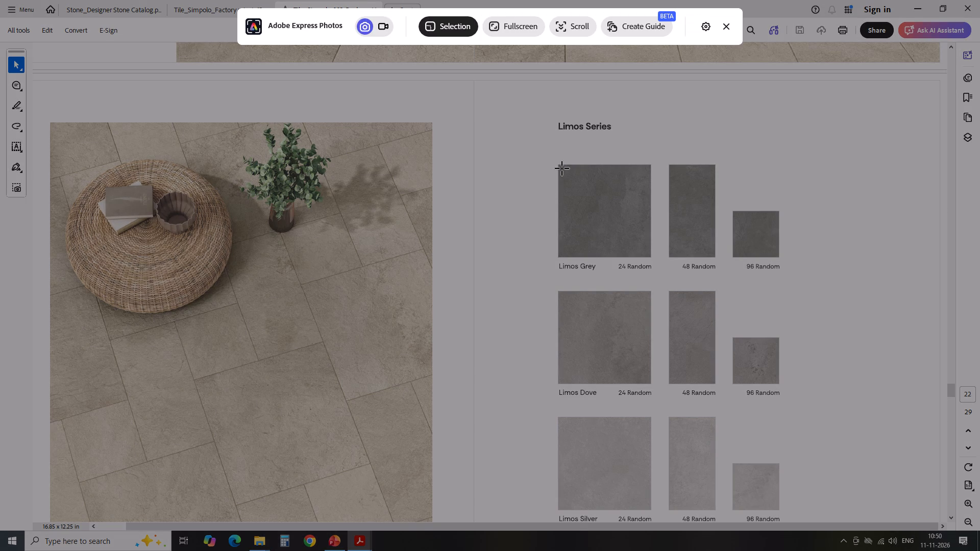
drag(561, 167, 648, 256)
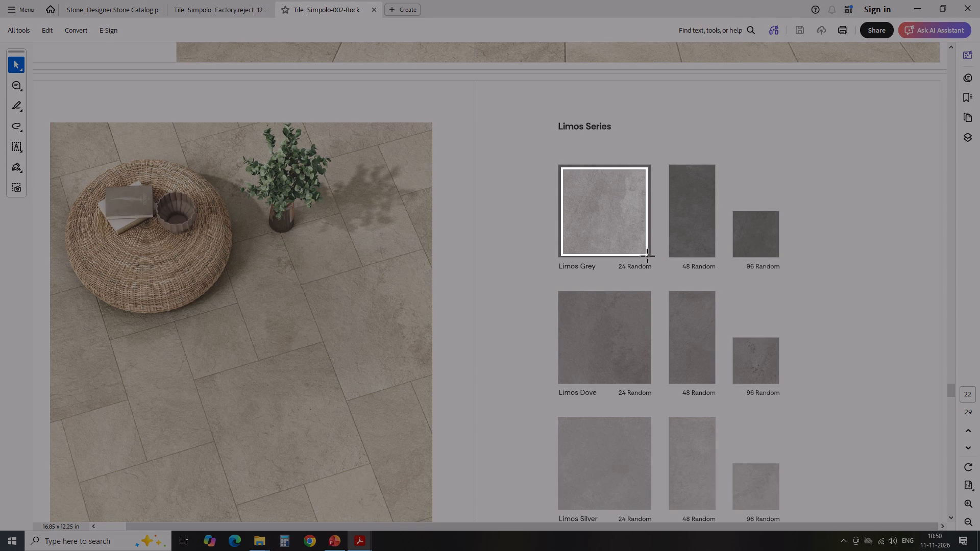
drag(648, 256, 648, 255)
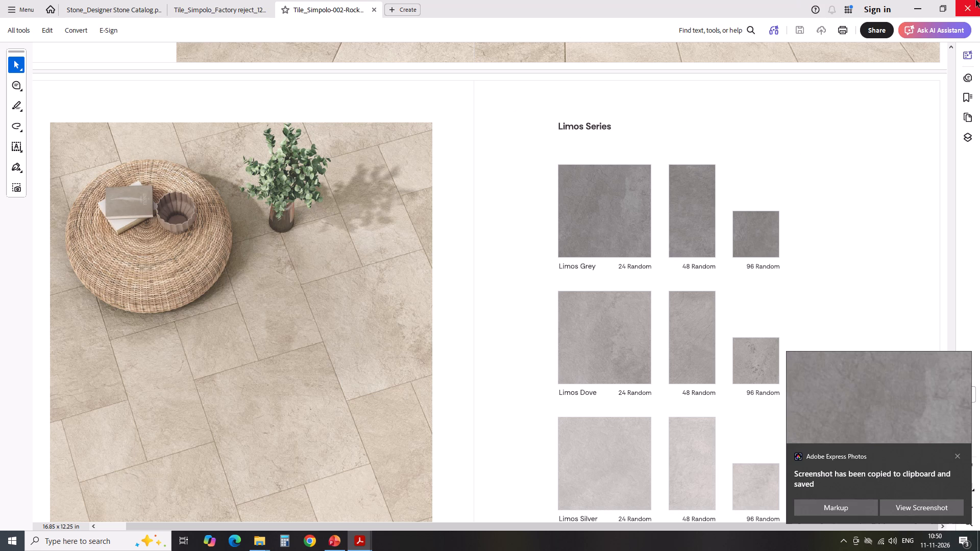
Return to PowerPoint at full screen and insert the captured Limos Grey picture, Screenshot 2026-11-11 105040.png, on the ground-level 3D view slide.
click(927, 5)
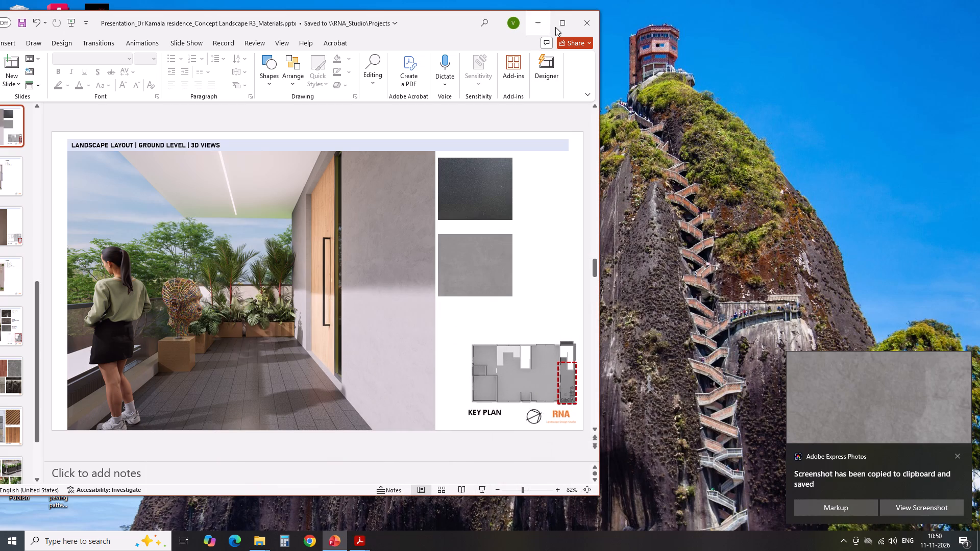
click(561, 20)
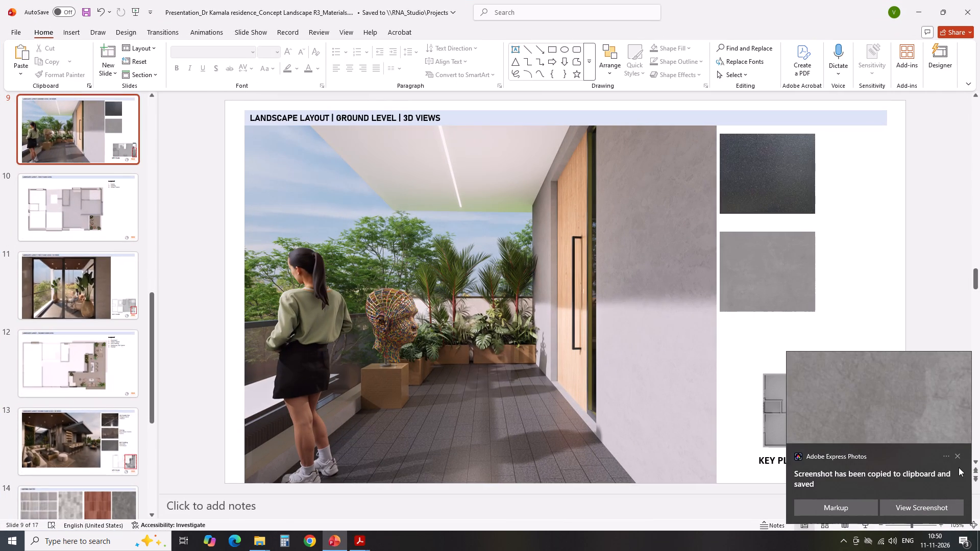
click(957, 458)
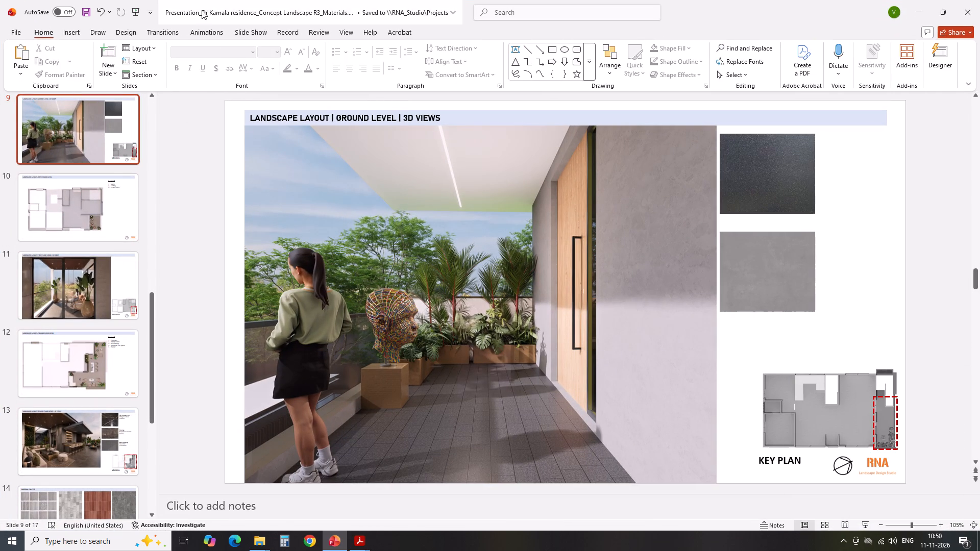
click(72, 36)
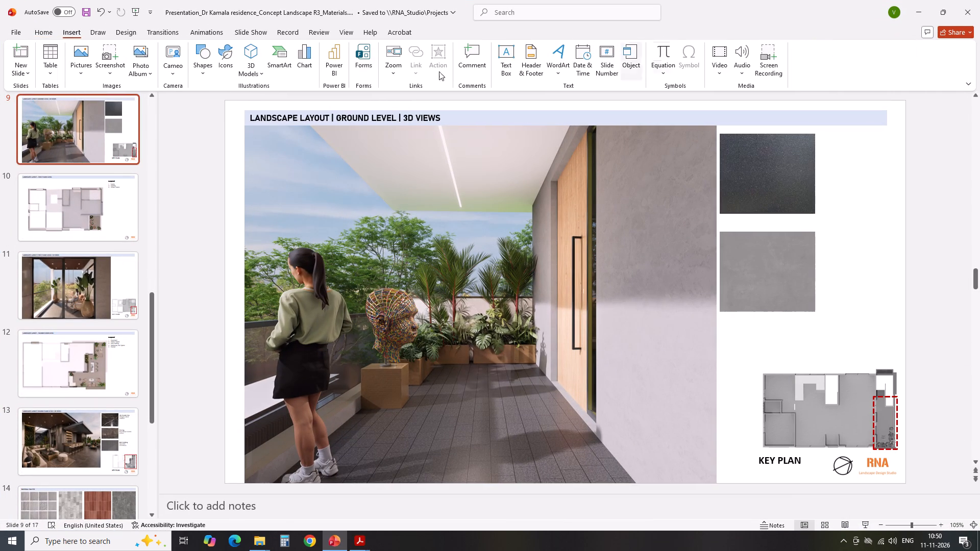
click(79, 67)
click(91, 104)
scroll(278, 175, down, 4)
click(107, 189)
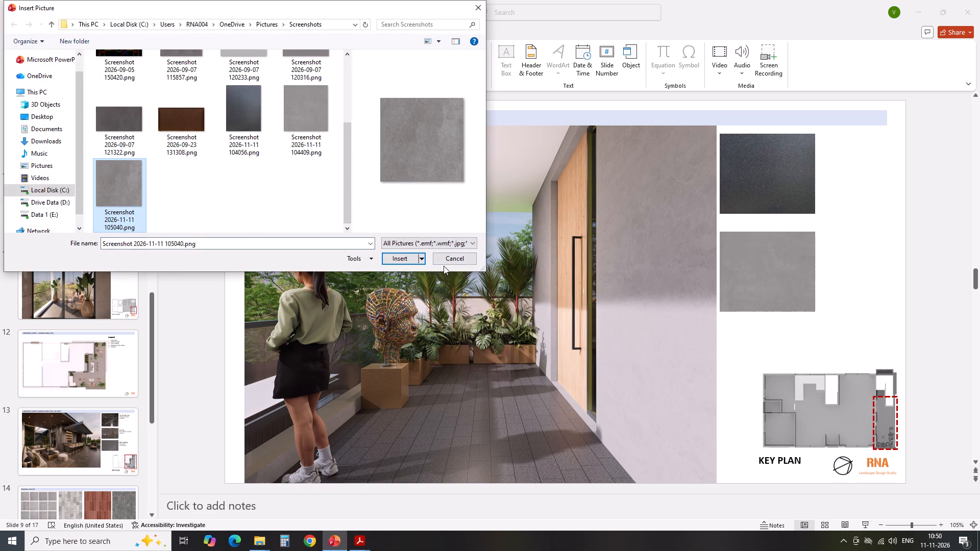
click(397, 258)
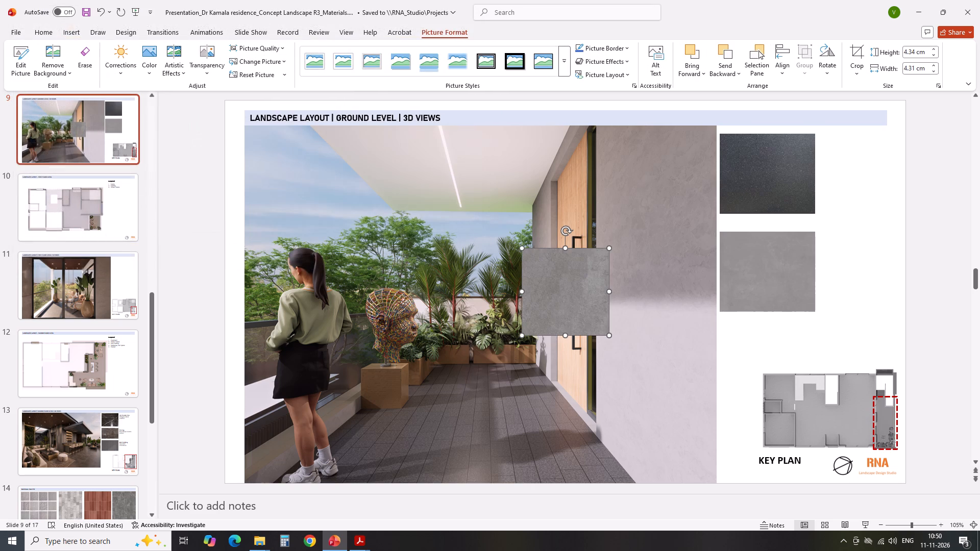
Move the Limos Grey swatch off the render to the slide's right edge, beside the lighter grey swatch and above the key plan.
drag(586, 302, 640, 424)
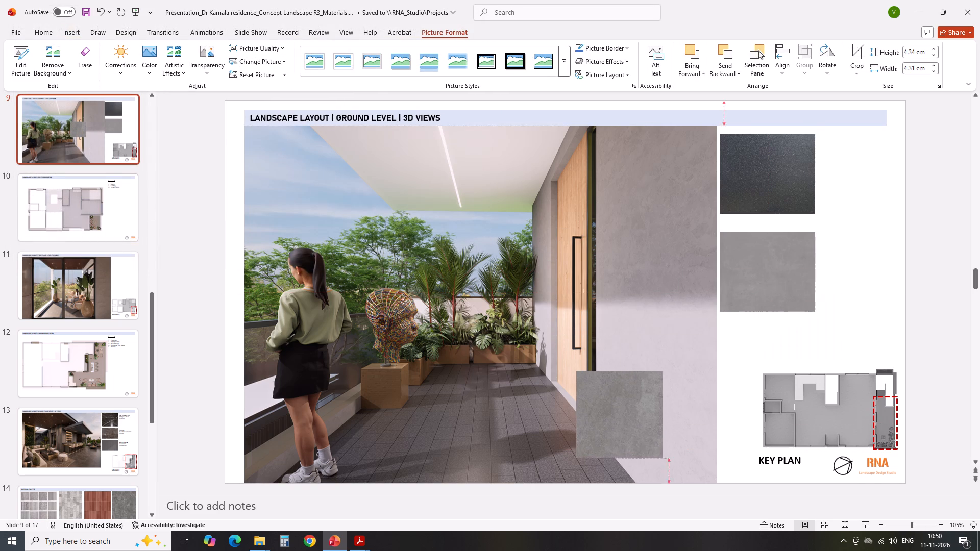
drag(640, 424, 874, 323)
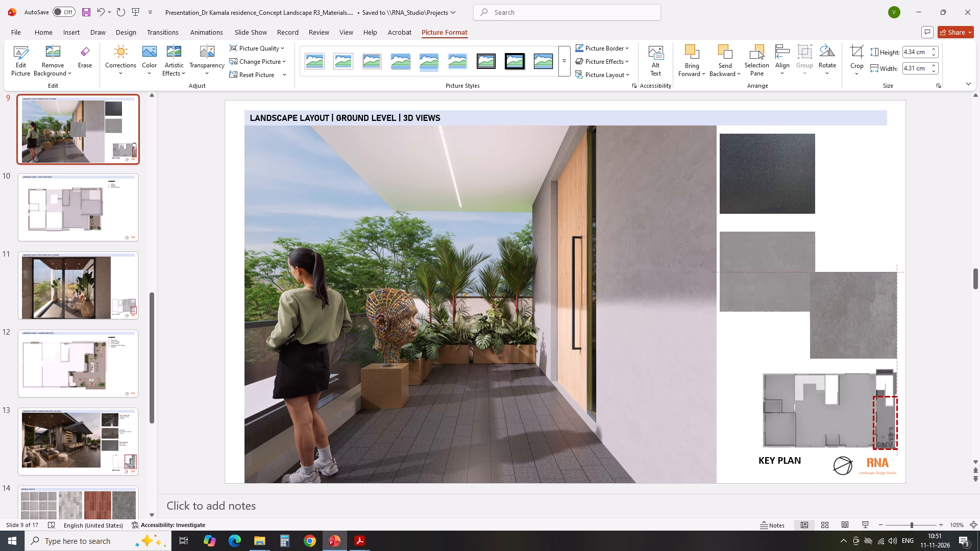
drag(874, 323, 887, 316)
click(957, 318)
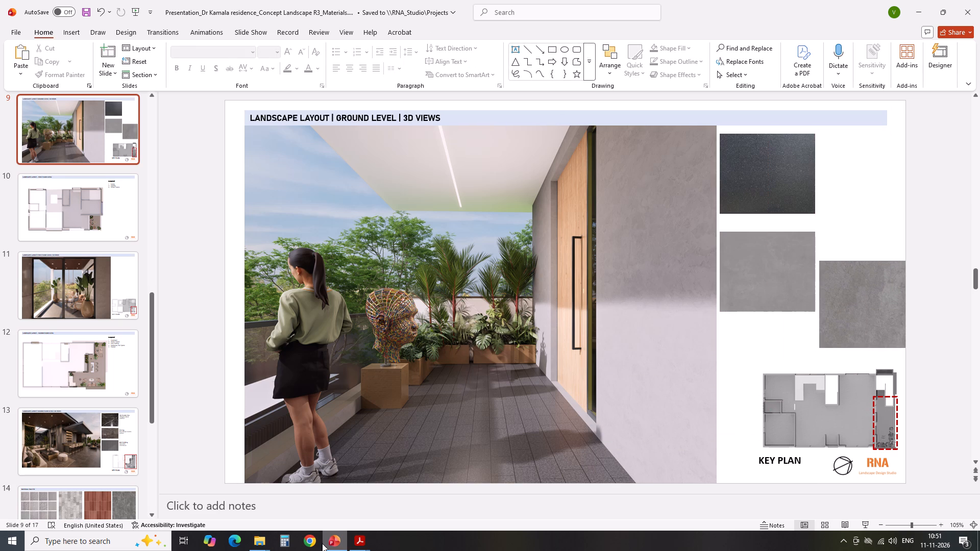
Switch to the Simpolo Rockdeck catalogue and examine its 20-colour overview and Clastic Series swatches, comparing them with the ground-level 3D view slide.
click(360, 542)
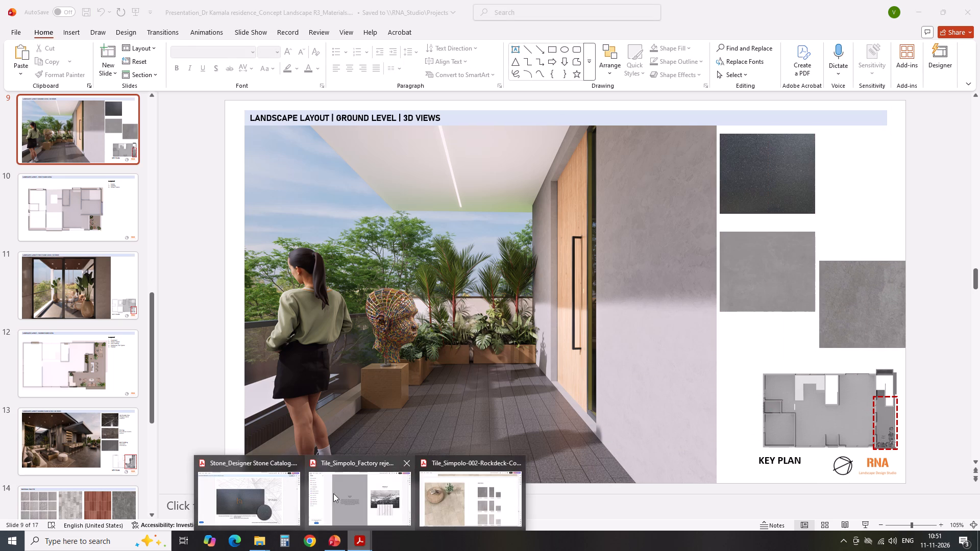
click(478, 491)
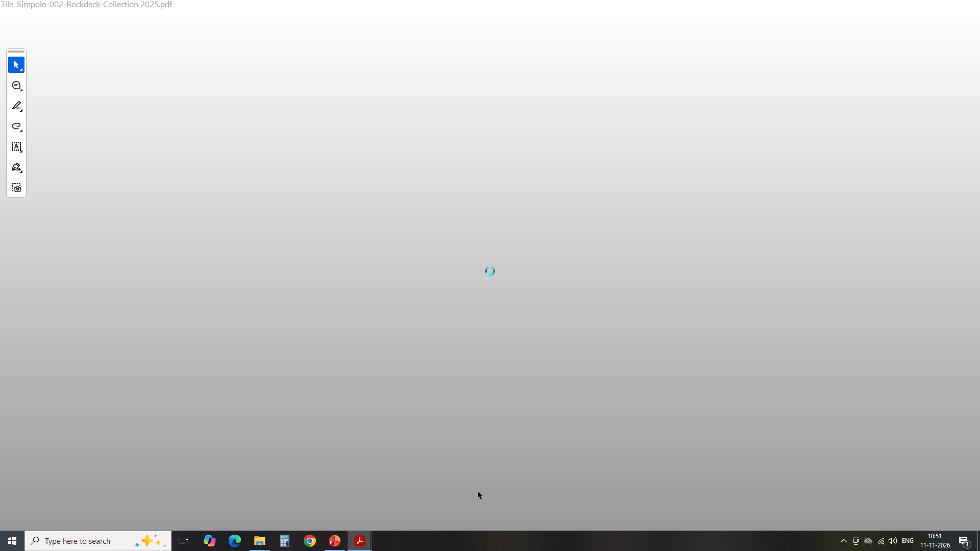
scroll(840, 327, up, 11)
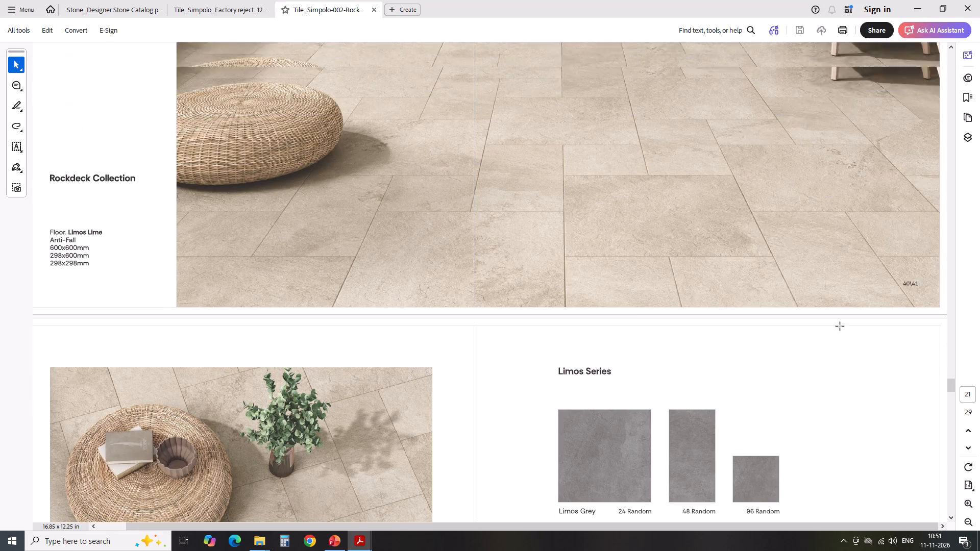
scroll(840, 327, up, 20)
scroll(840, 327, up, 17)
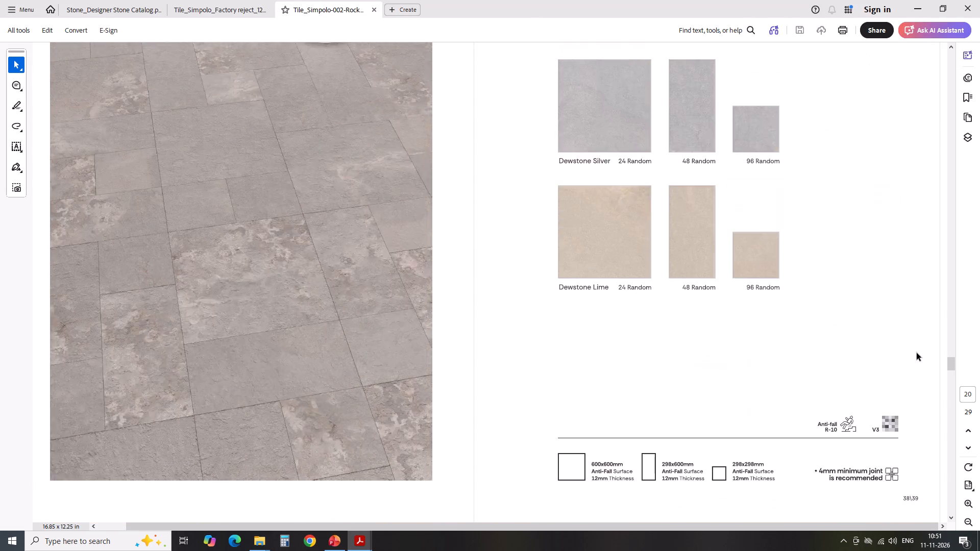
scroll(917, 353, up, 20)
scroll(917, 353, up, 17)
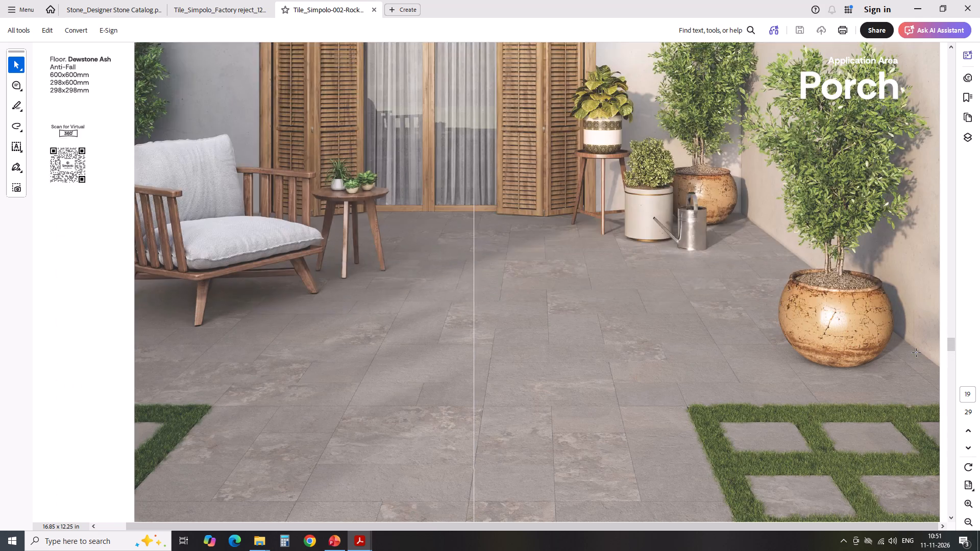
scroll(917, 353, up, 20)
scroll(917, 353, up, 17)
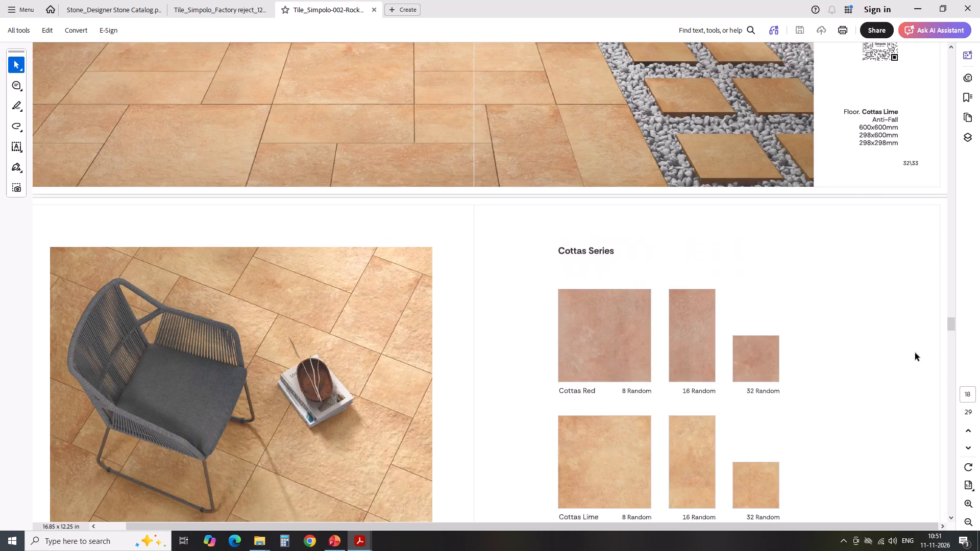
scroll(915, 353, up, 20)
scroll(915, 353, up, 17)
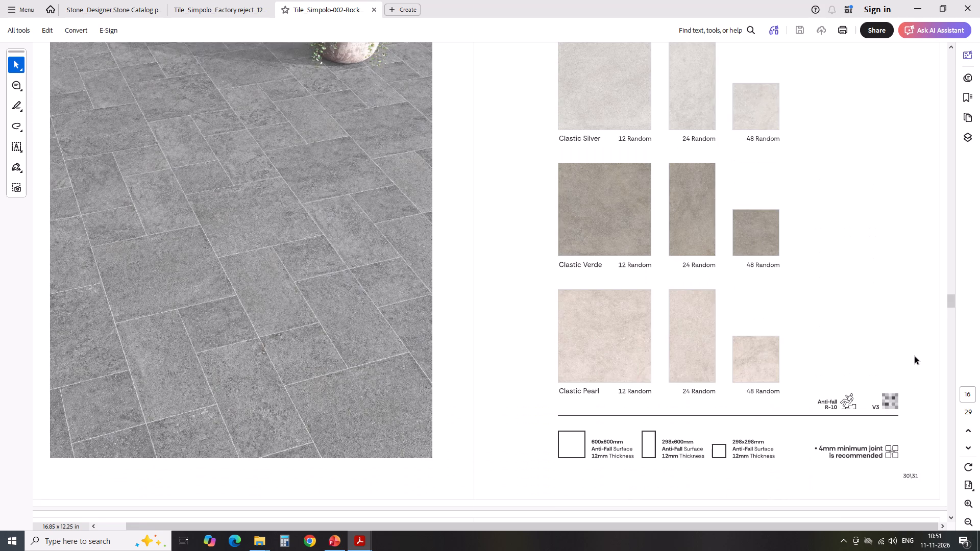
scroll(915, 357, up, 16)
scroll(913, 363, up, 13)
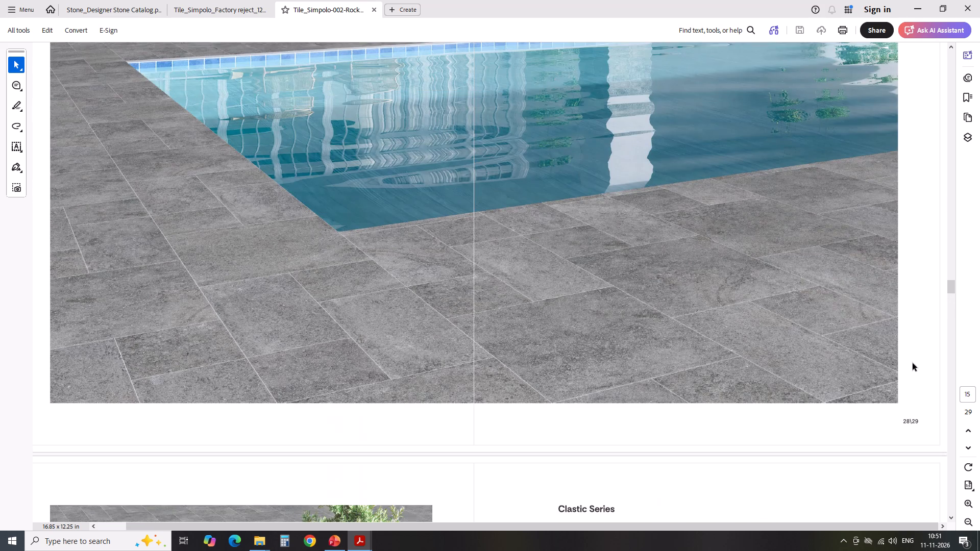
scroll(913, 363, up, 20)
scroll(913, 363, up, 13)
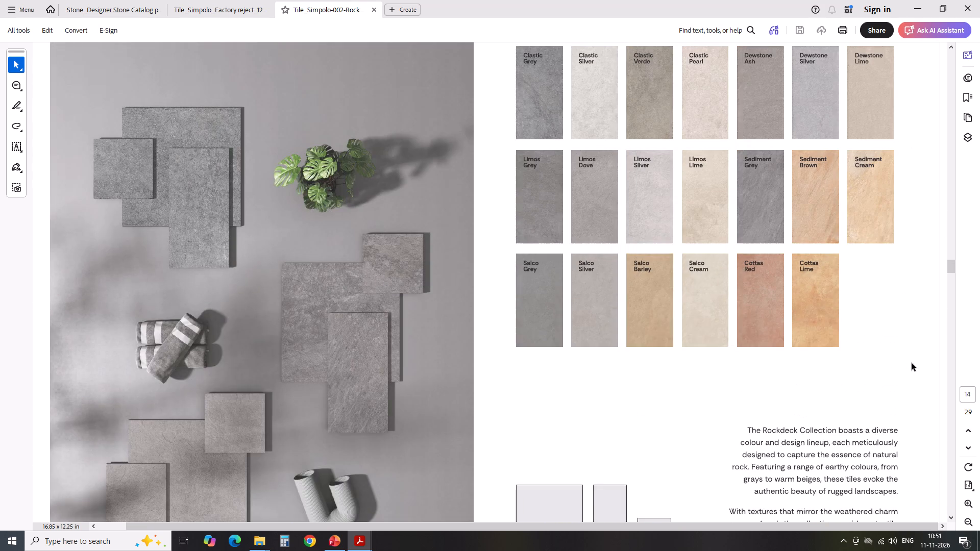
scroll(912, 363, up, 3)
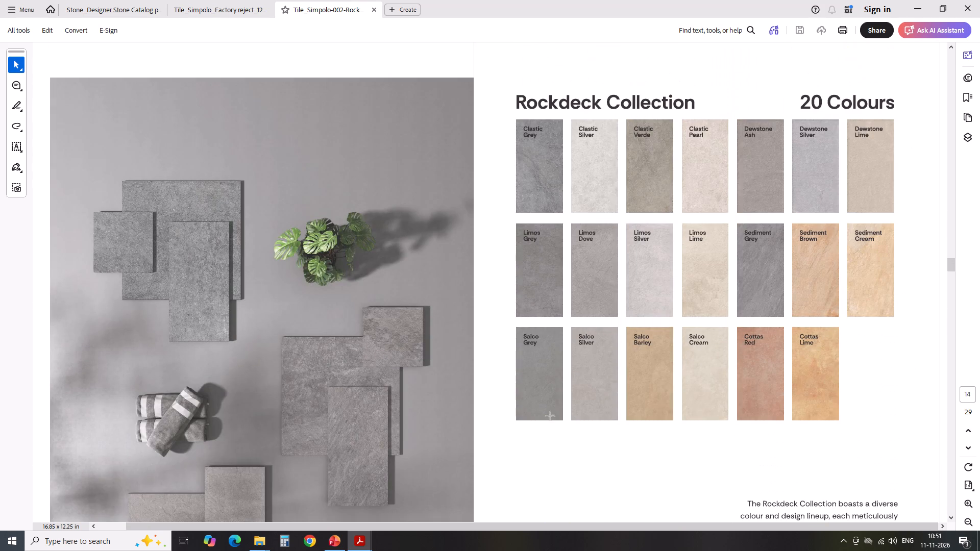
scroll(570, 353, down, 15)
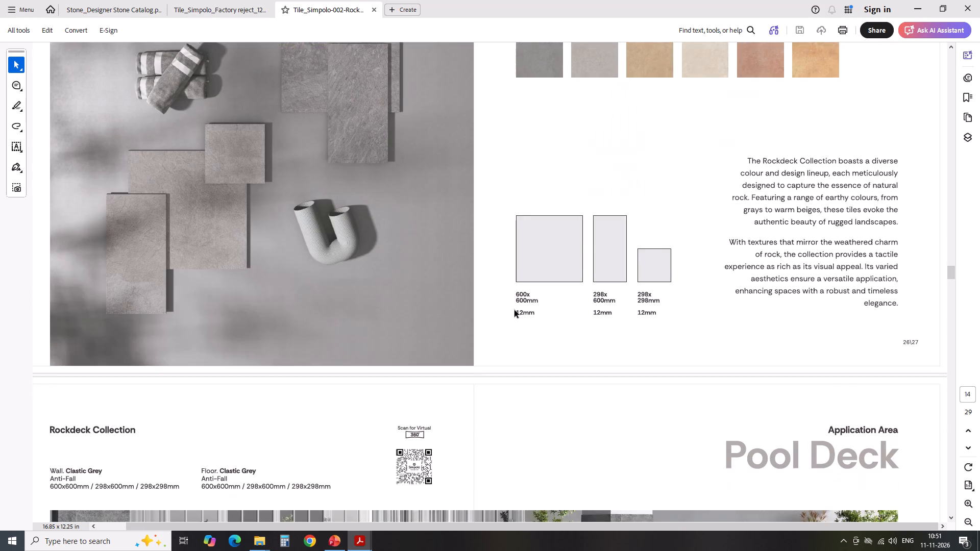
scroll(514, 310, down, 20)
scroll(514, 310, down, 13)
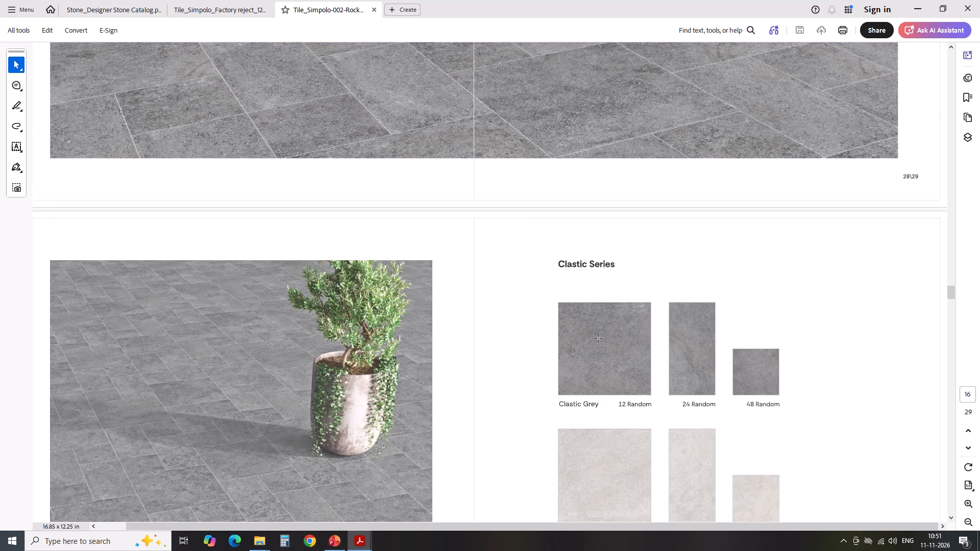
scroll(599, 339, down, 3)
scroll(689, 318, down, 2)
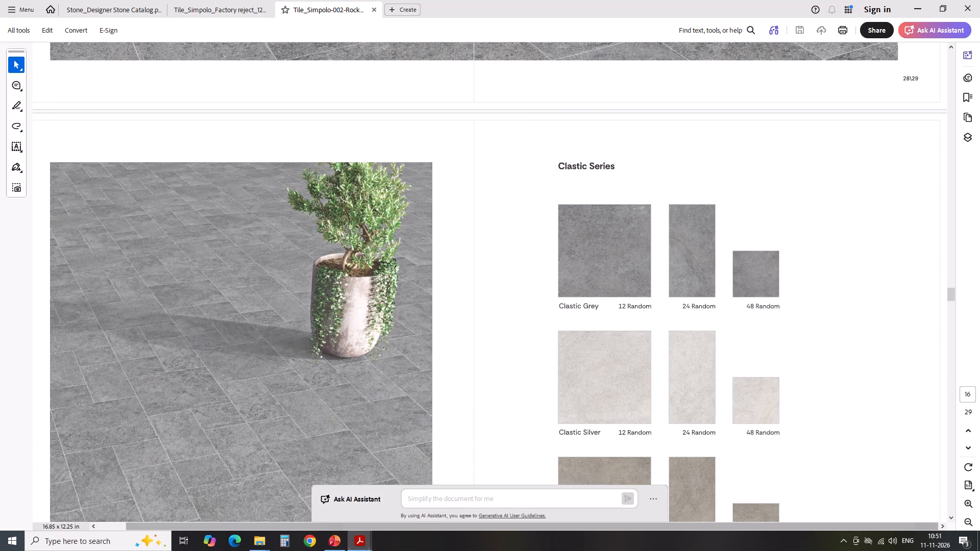
click(341, 541)
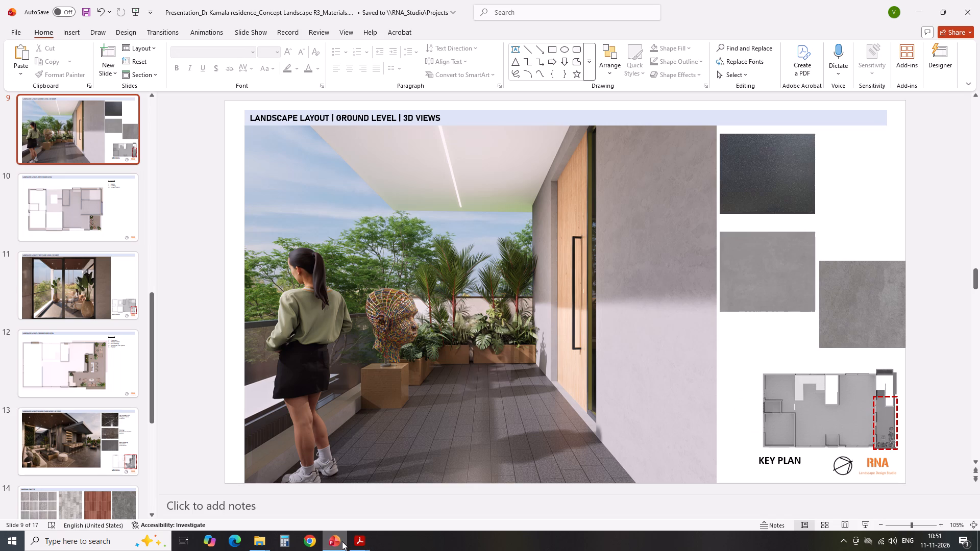
click(342, 541)
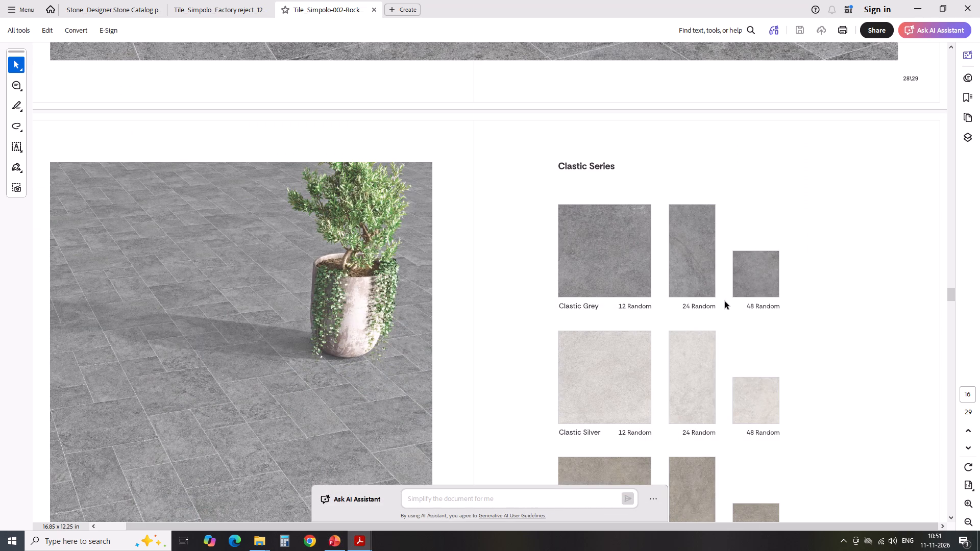
Capture a screenshot of the large square Clastic Grey swatch on the Clastic Series page.
scroll(699, 319, down, 3)
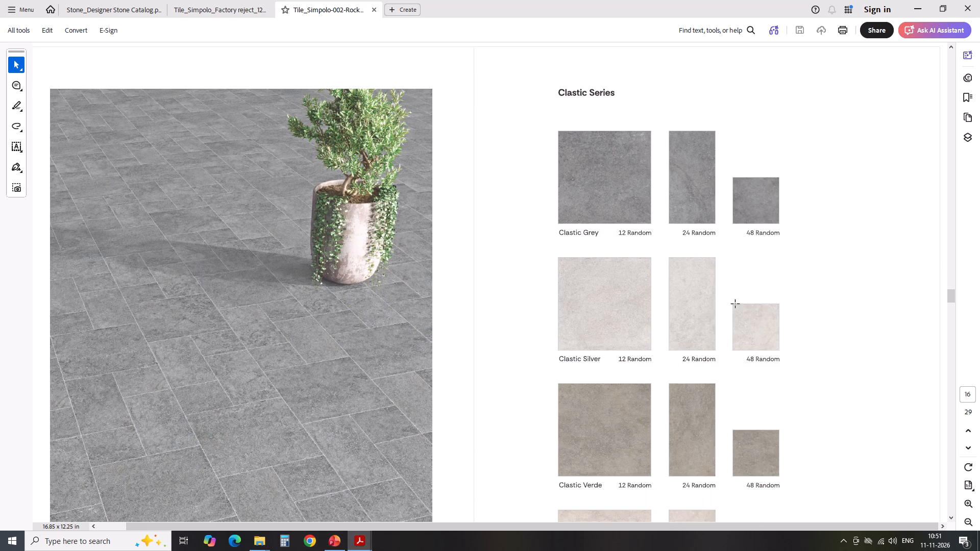
scroll(778, 292, up, 1)
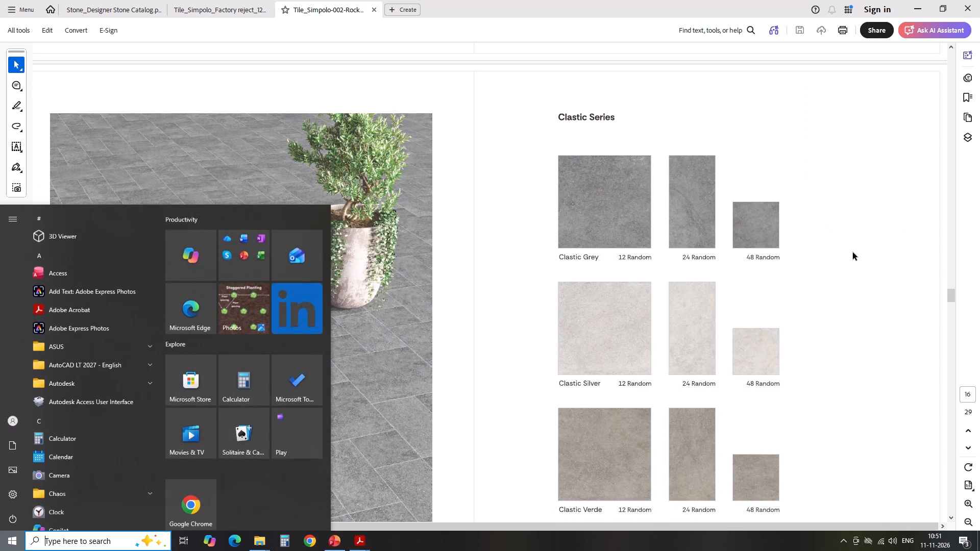
click(879, 296)
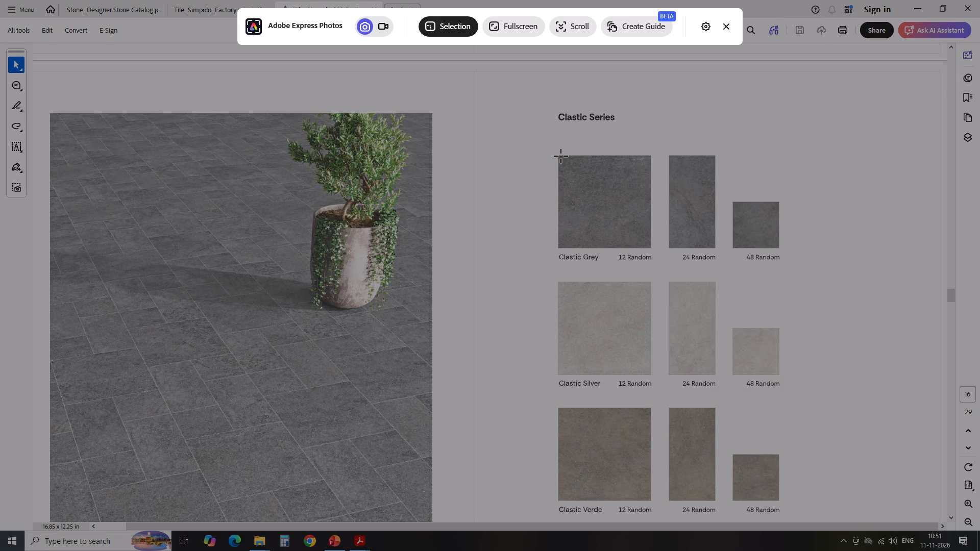
drag(560, 157, 649, 246)
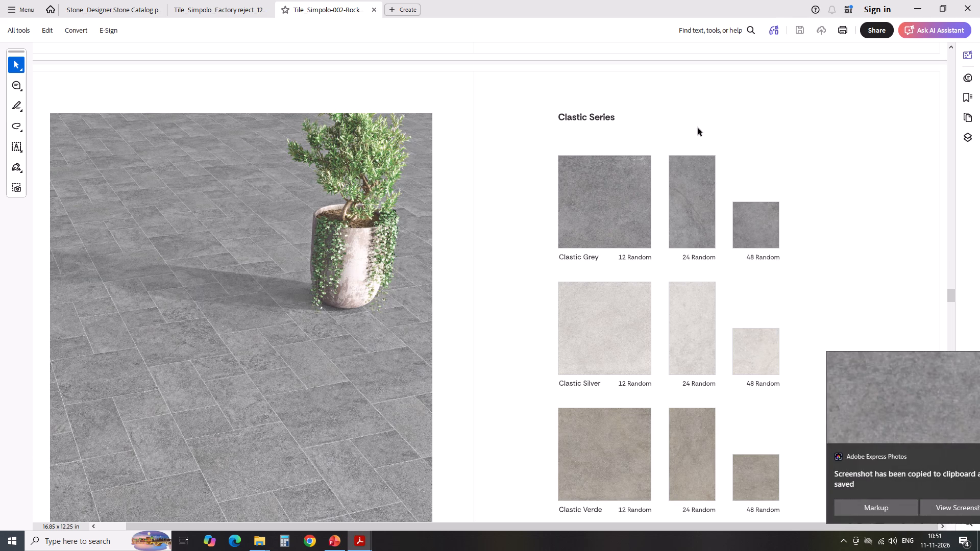
click(956, 456)
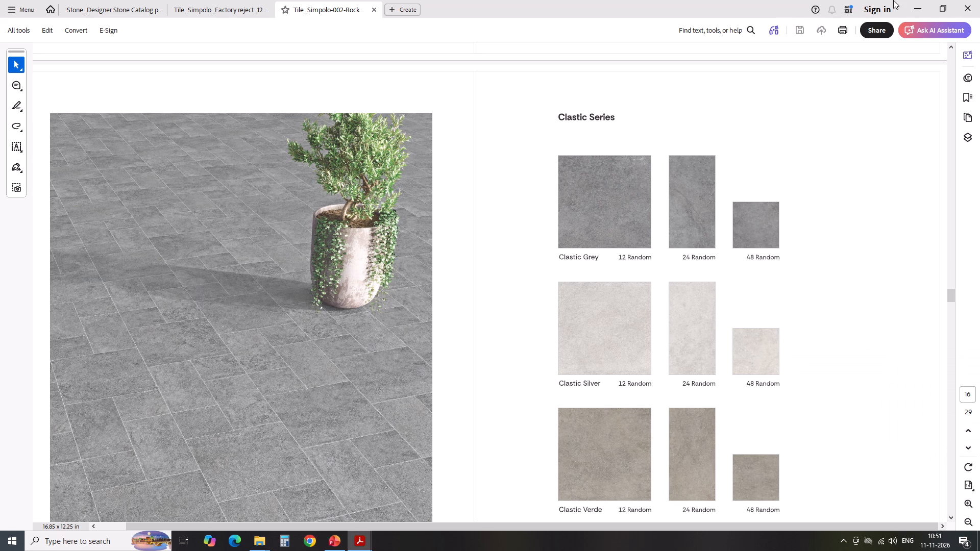
Return to PowerPoint and insert the captured Clastic Grey picture, Screenshot 2026-11-11 105152.png, on the ground-level 3D view slide.
click(915, 3)
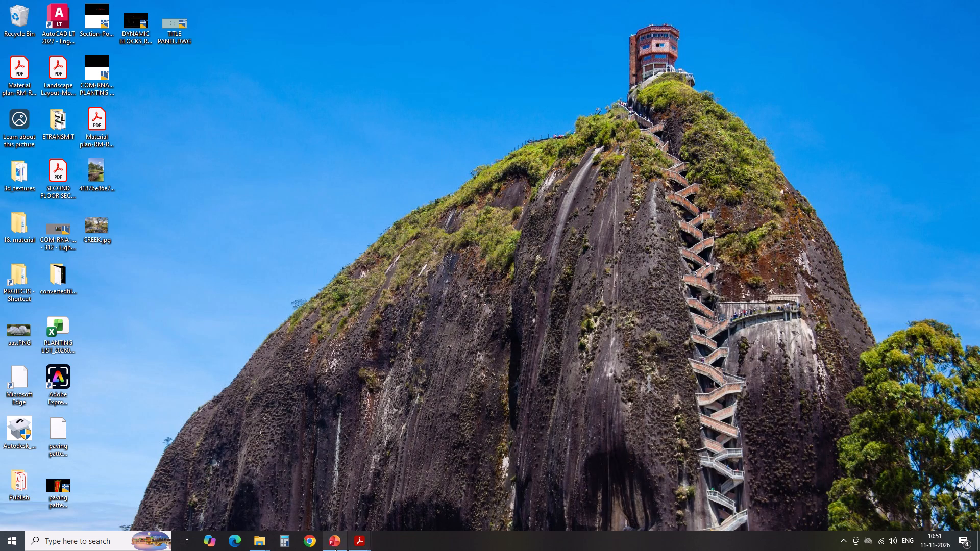
click(335, 549)
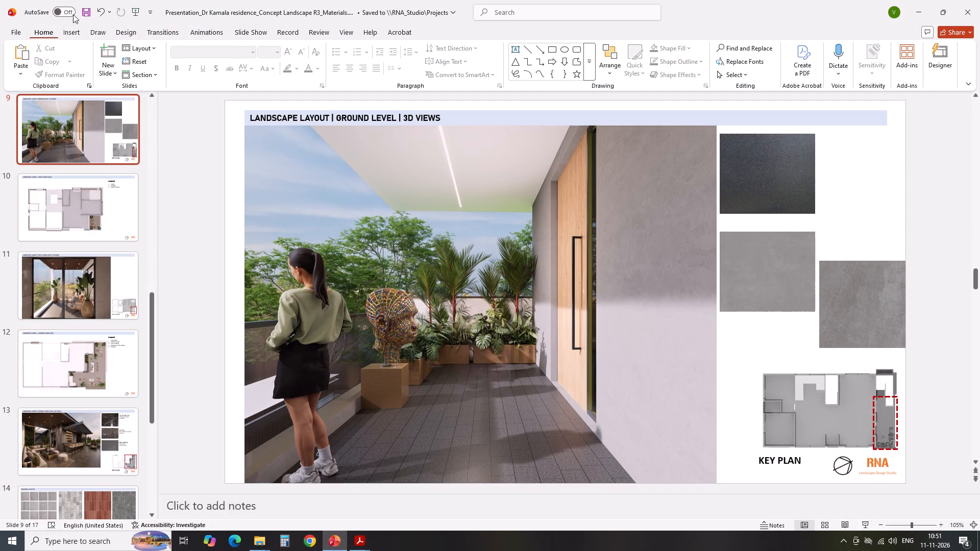
click(70, 31)
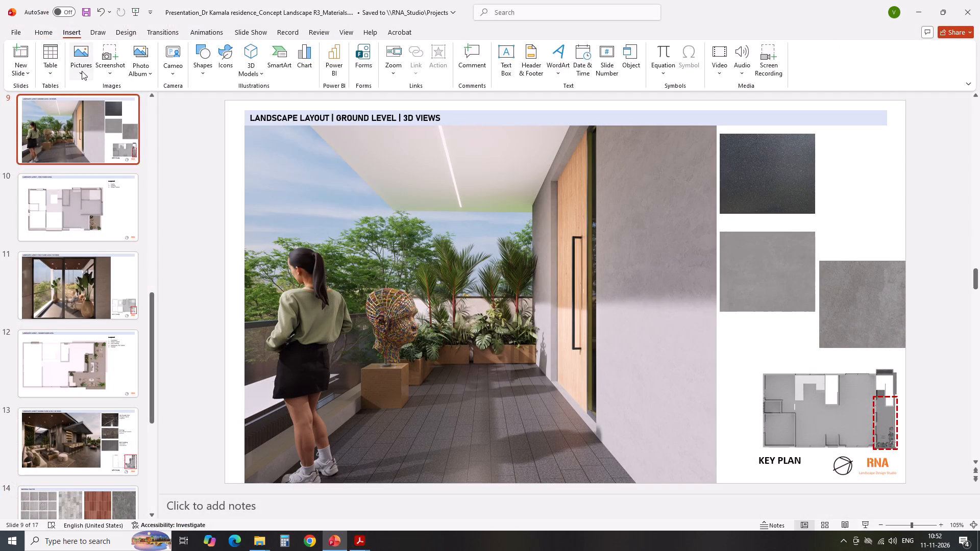
click(82, 71)
click(106, 103)
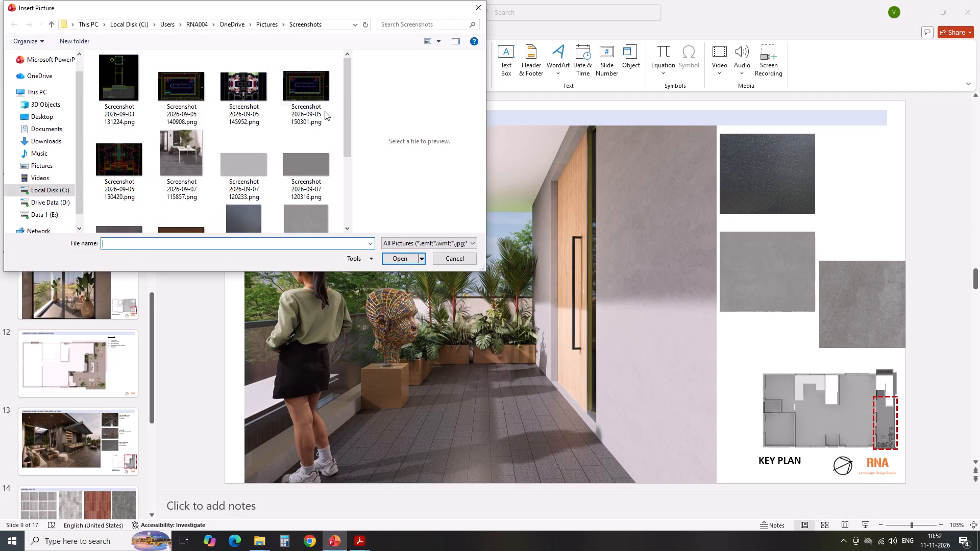
scroll(268, 155, down, 3)
click(167, 181)
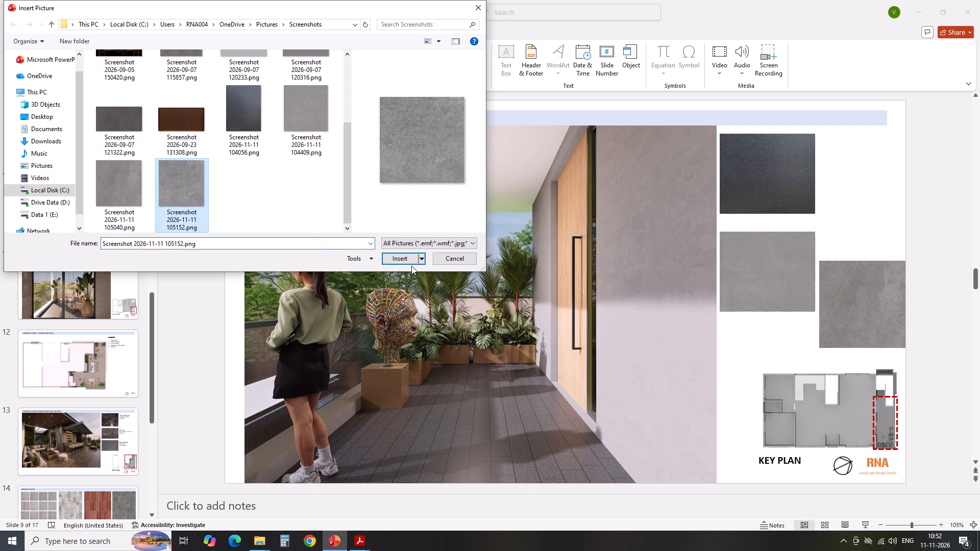
click(400, 257)
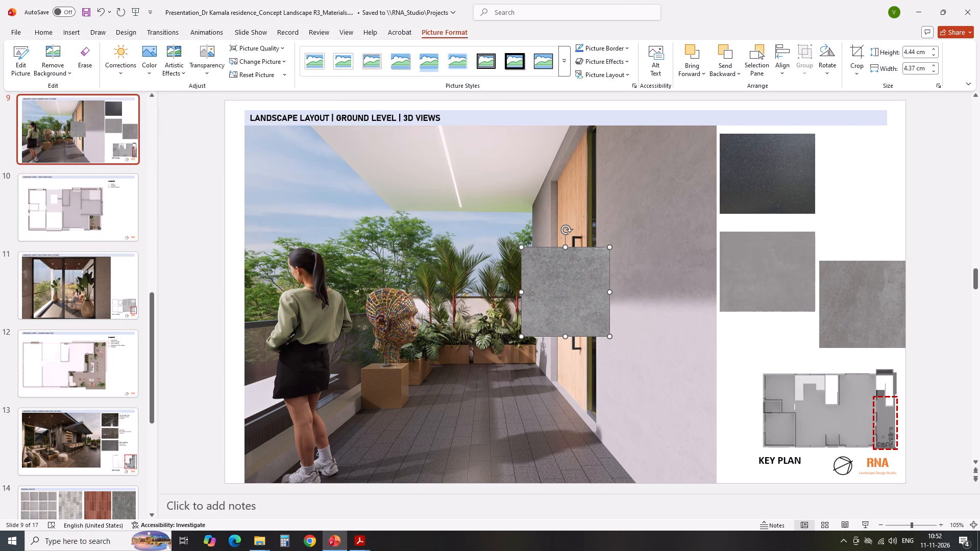
Move the Clastic Grey swatch off the render to the slide's right edge, beside the dark stone swatch.
drag(560, 294, 848, 233)
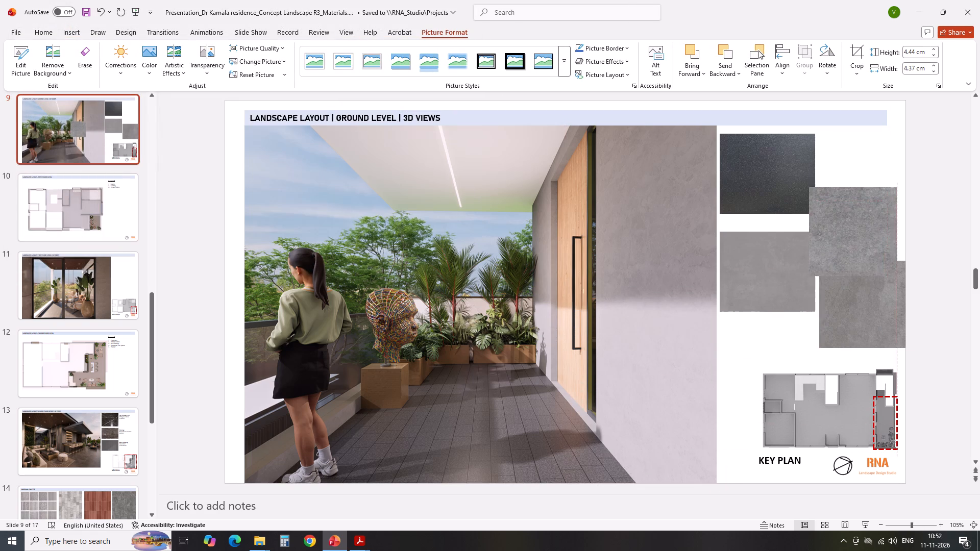
drag(848, 233, 867, 199)
Compare the Limos Grey swatch against the render's deck floor, and place it over the slide's right edge above the key plan.
click(868, 321)
drag(879, 315, 615, 436)
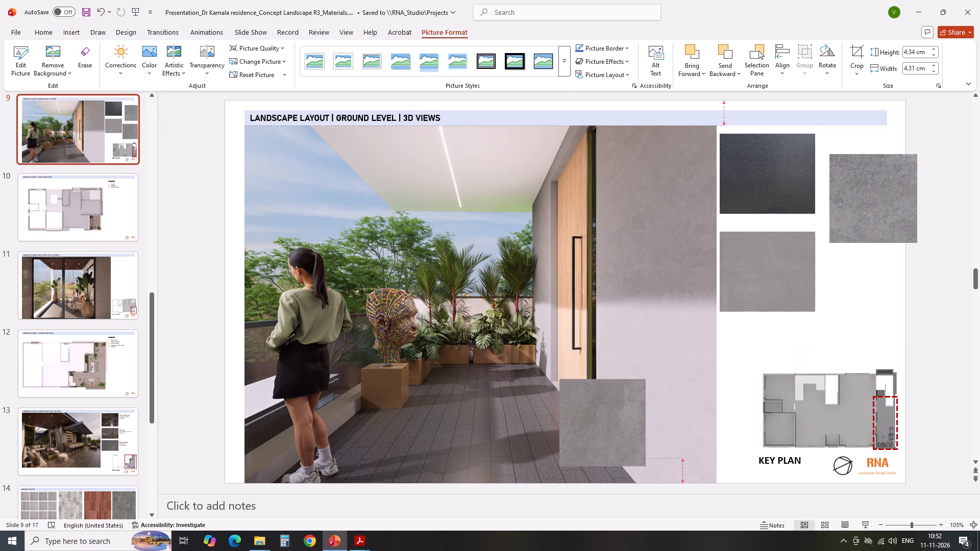
drag(615, 436, 557, 447)
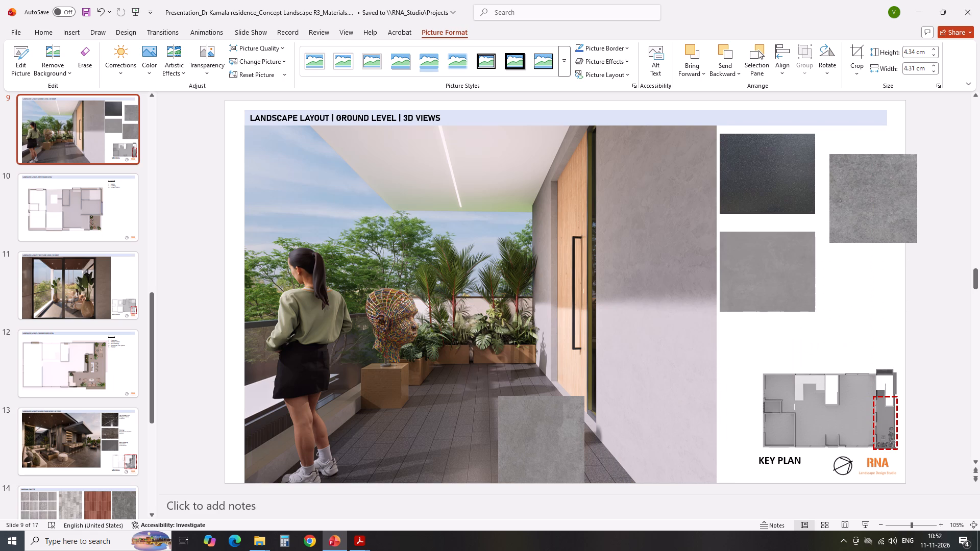
drag(557, 447, 546, 442)
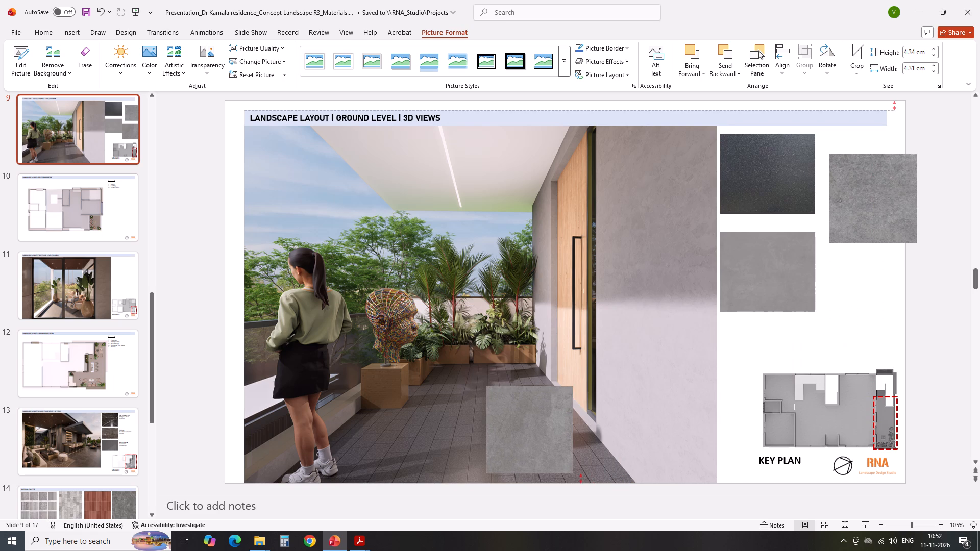
drag(546, 442, 911, 337)
Compare the lighter grey swatch against the render's wall, and place it beside the Limos Grey swatch above the key plan.
click(787, 279)
drag(781, 262, 779, 274)
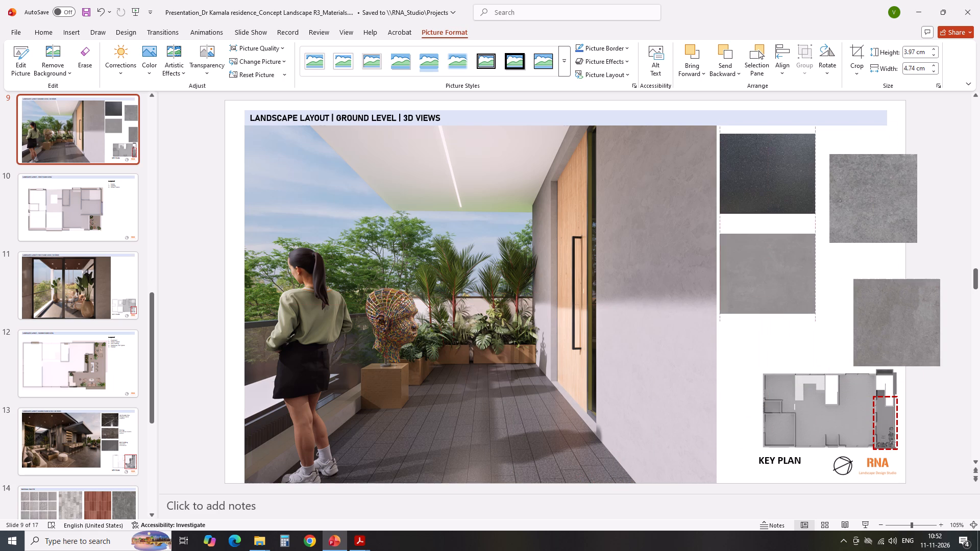
drag(779, 274, 661, 335)
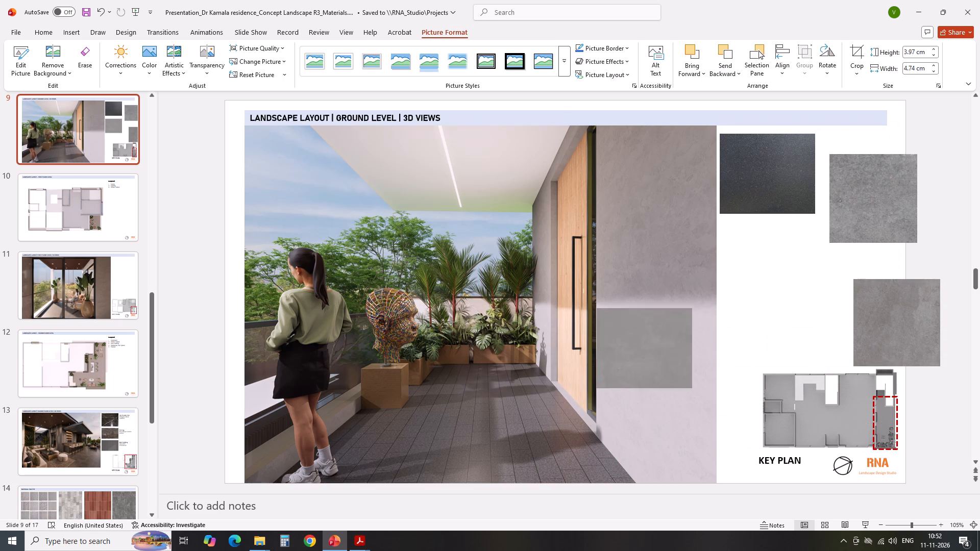
drag(661, 335, 801, 296)
Compare the dark stone swatch against the render's deck floor, and delete it from the slide.
click(783, 184)
drag(771, 180, 514, 408)
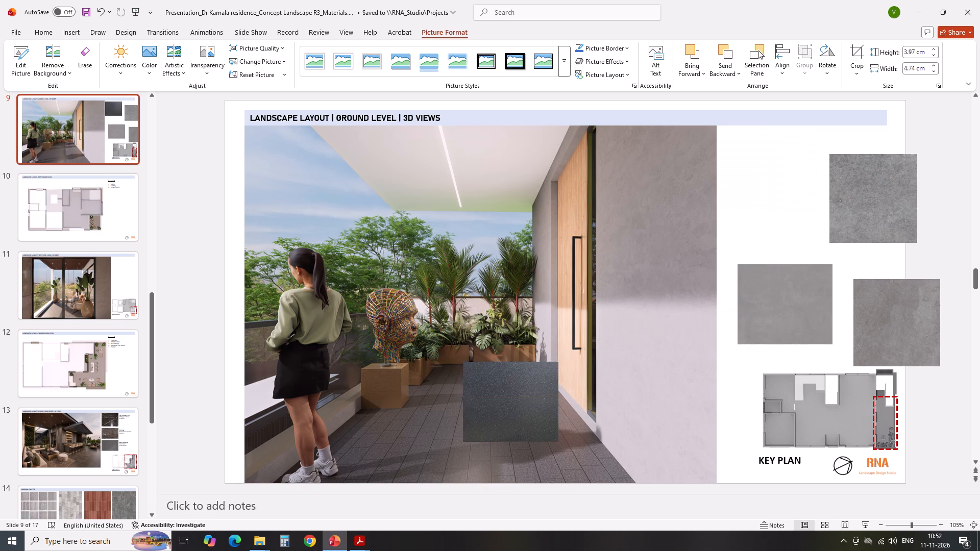
drag(514, 408, 504, 435)
drag(507, 423, 783, 190)
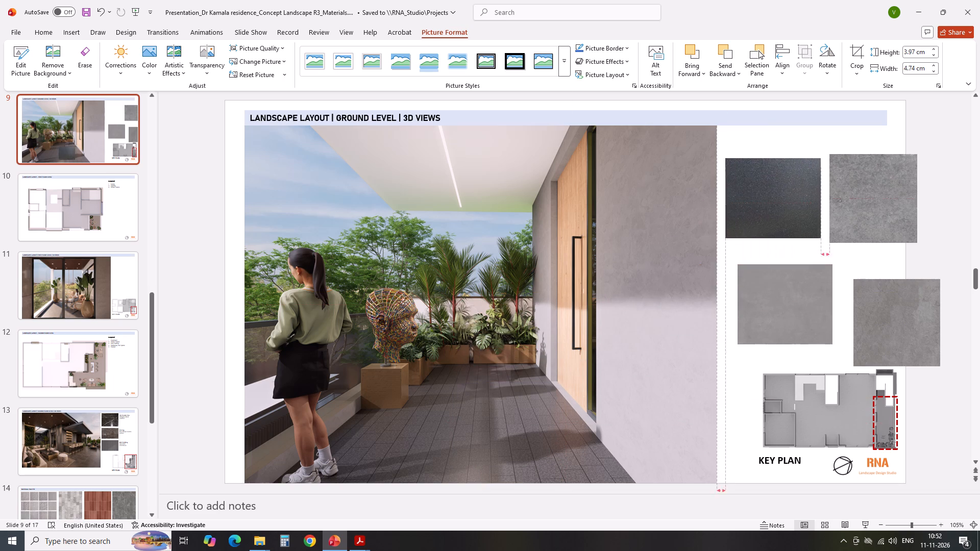
drag(783, 190, 783, 189)
key(Delete)
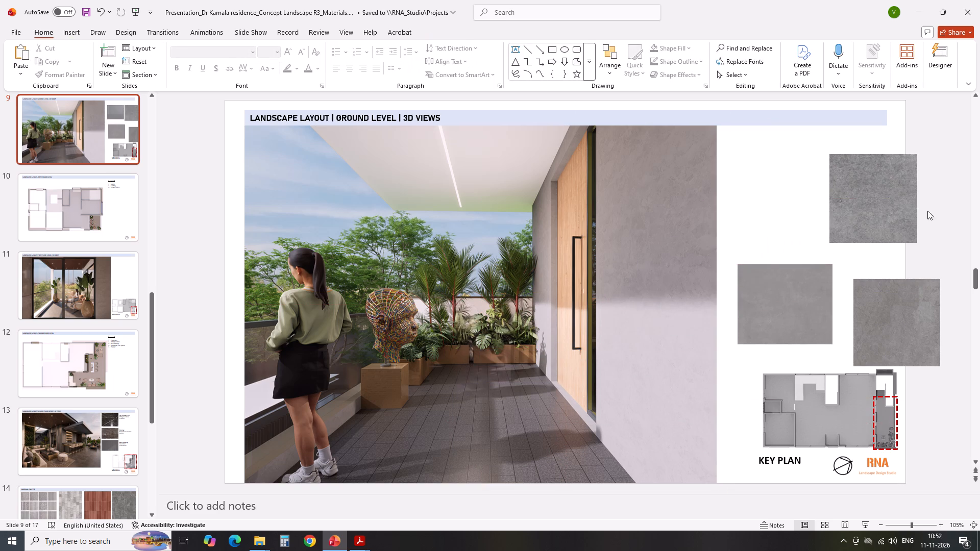
Compare the Clastic Grey swatch against the render's wall, and place it in the blank column above the lighter grey swatch.
click(854, 209)
drag(904, 203, 725, 274)
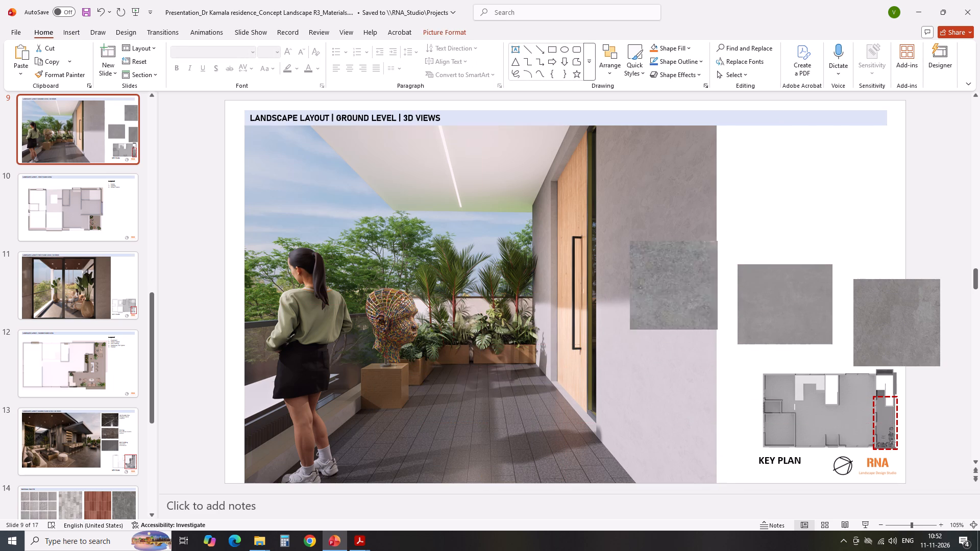
drag(725, 274, 813, 191)
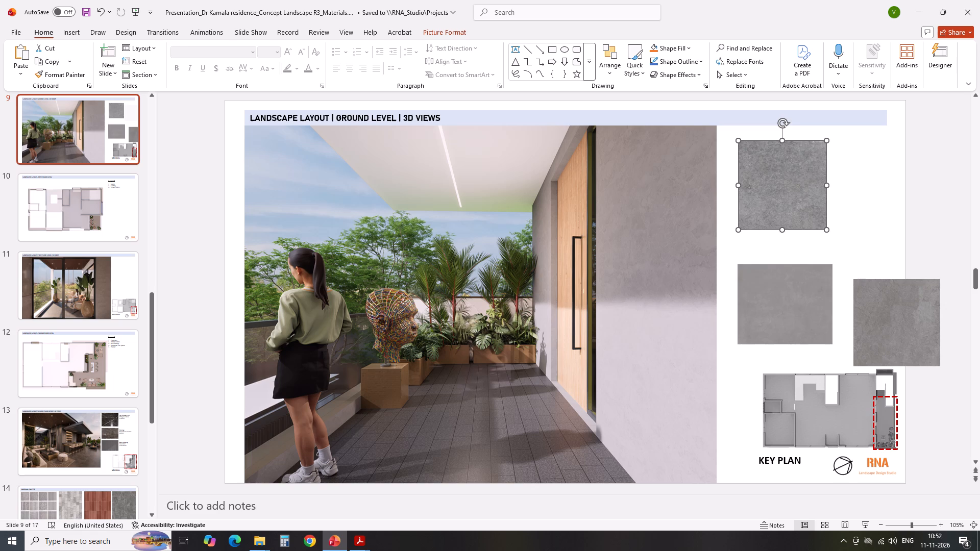
click(776, 307)
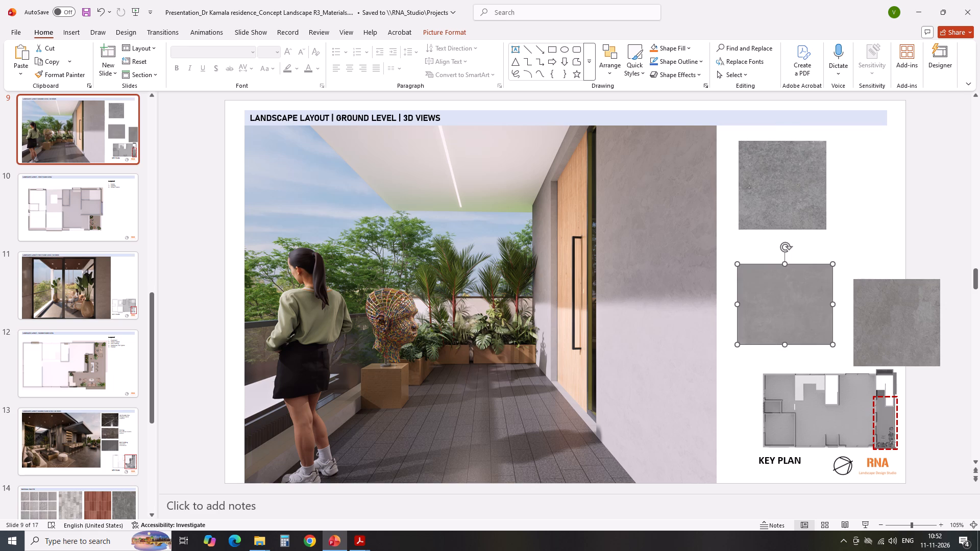
click(772, 225)
click(925, 203)
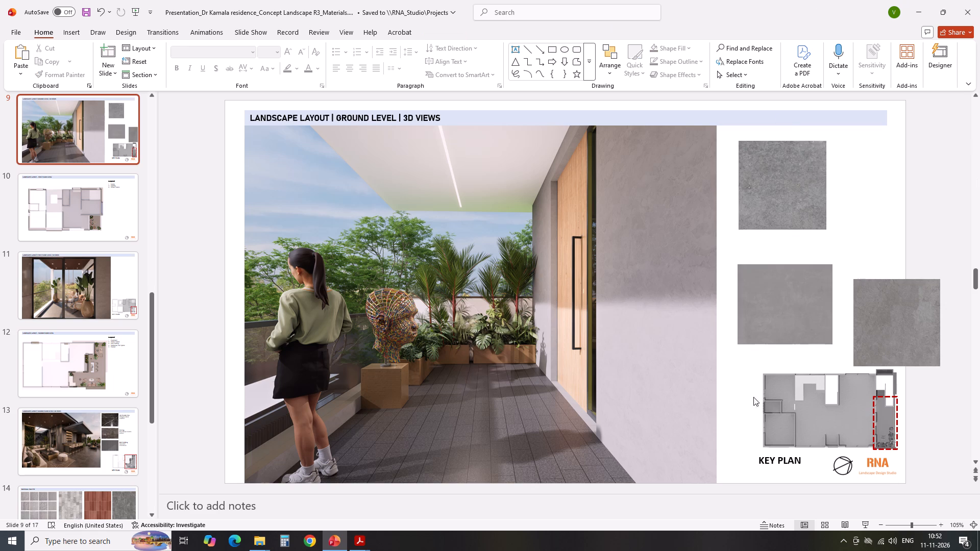
click(880, 308)
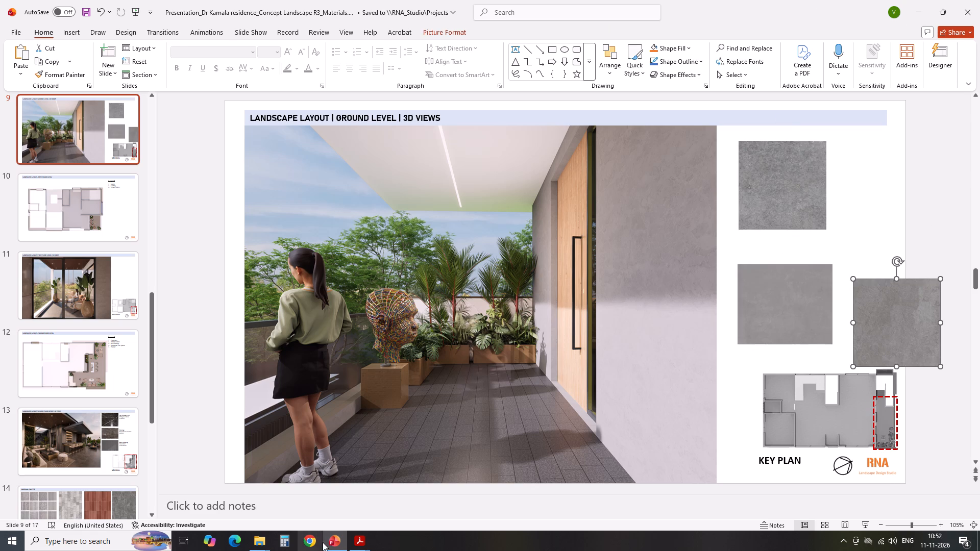
click(733, 446)
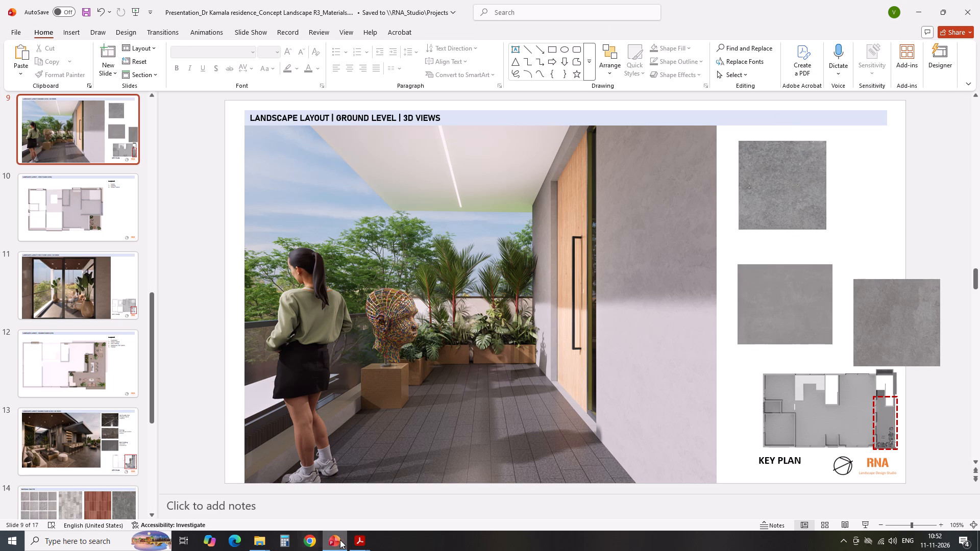
Compare the Clastic Series page of the Simpolo Rockdeck catalogue in Acrobat with the grey swatches on the PowerPoint slide.
click(358, 541)
click(487, 502)
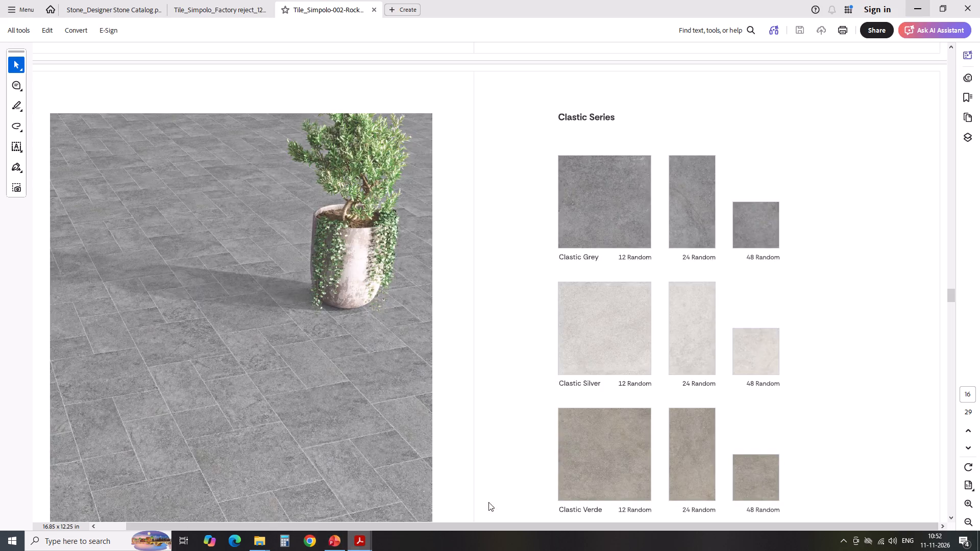
click(341, 540)
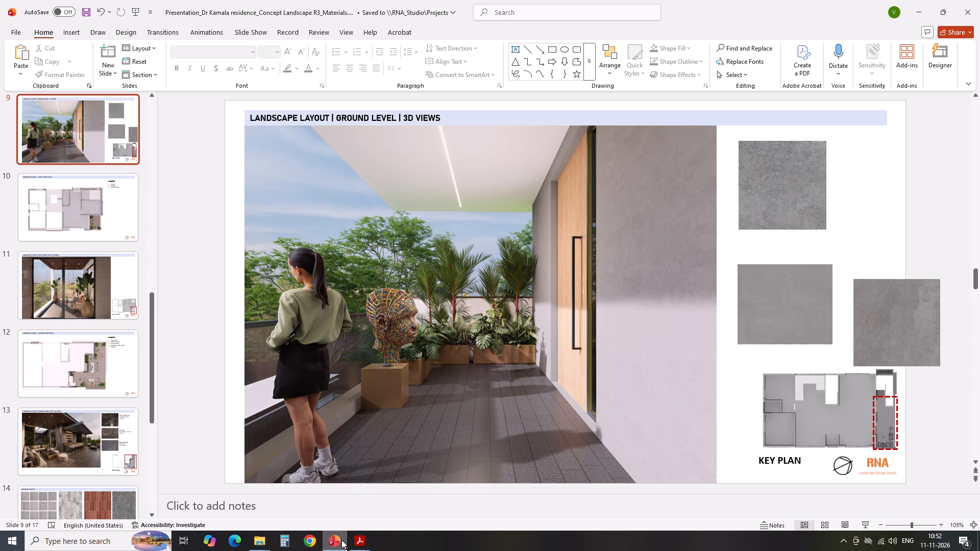
click(360, 542)
click(446, 501)
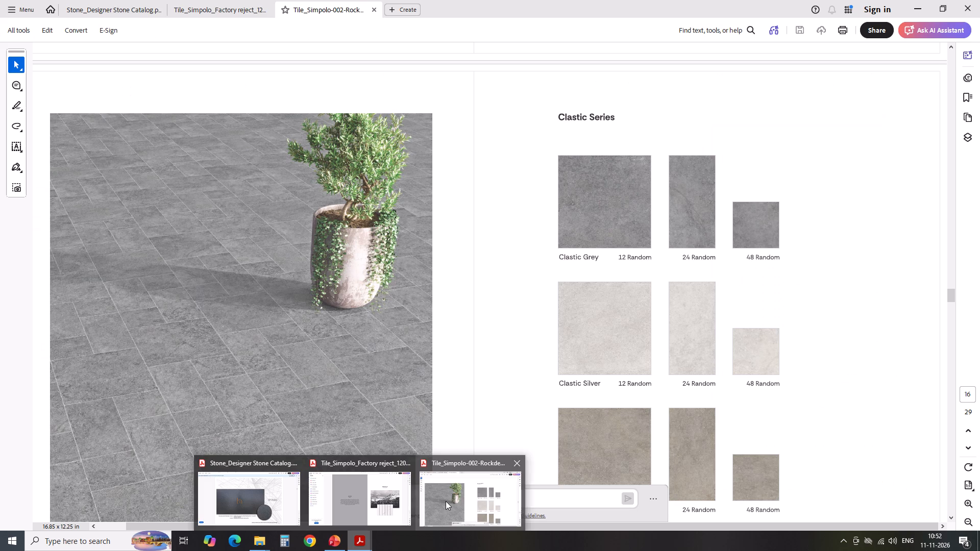
click(336, 548)
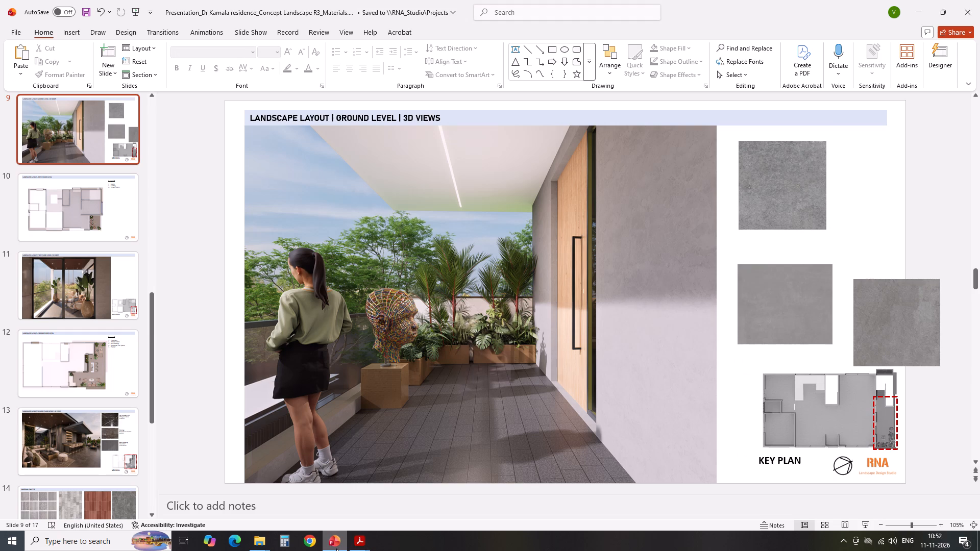
click(363, 548)
click(445, 504)
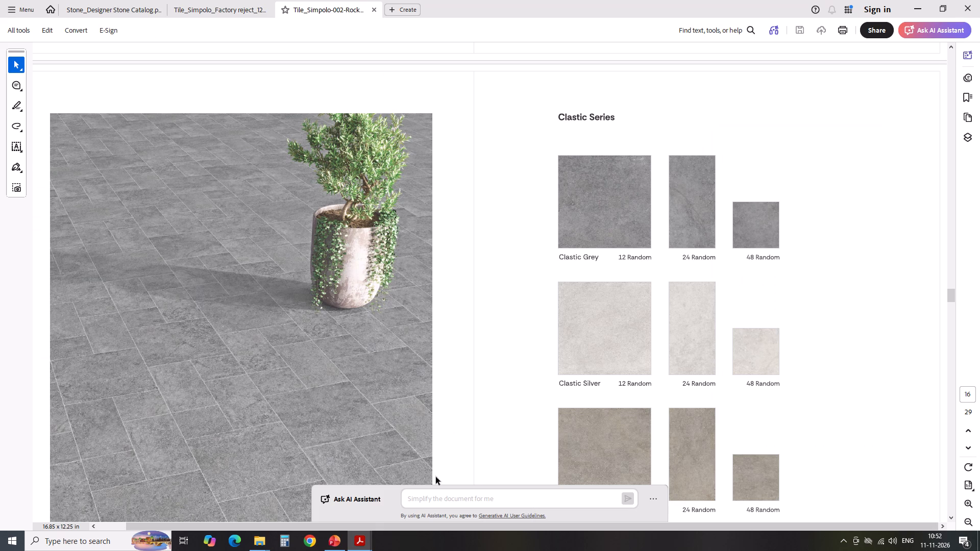
click(339, 485)
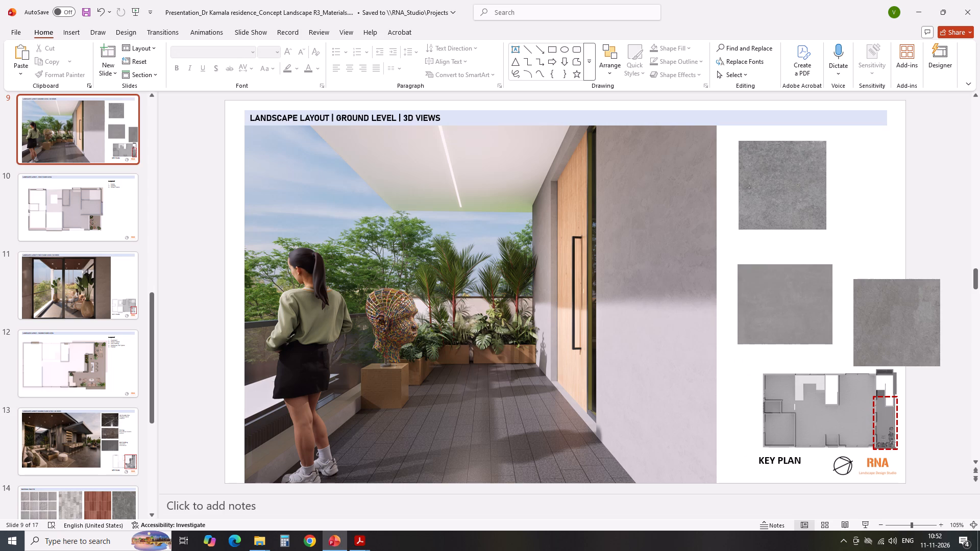
click(790, 203)
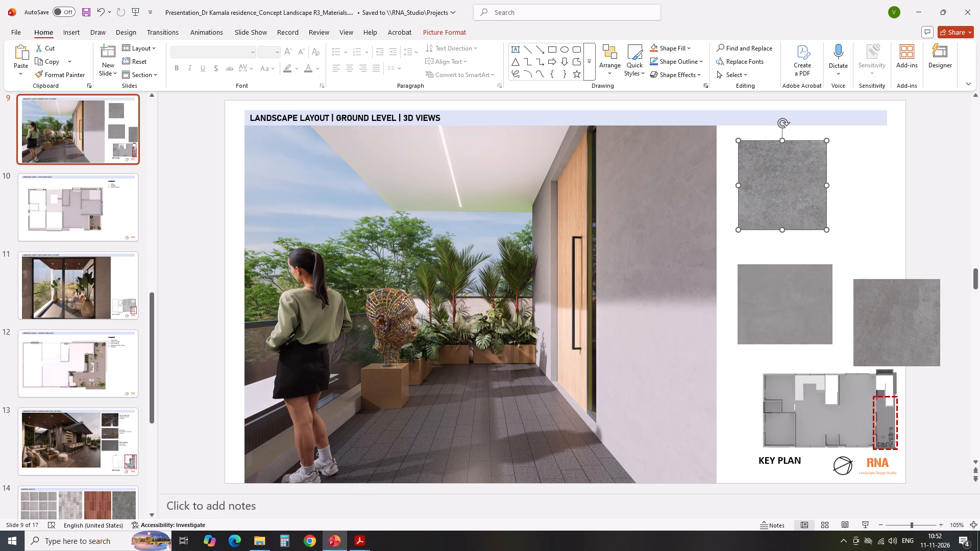
click(890, 231)
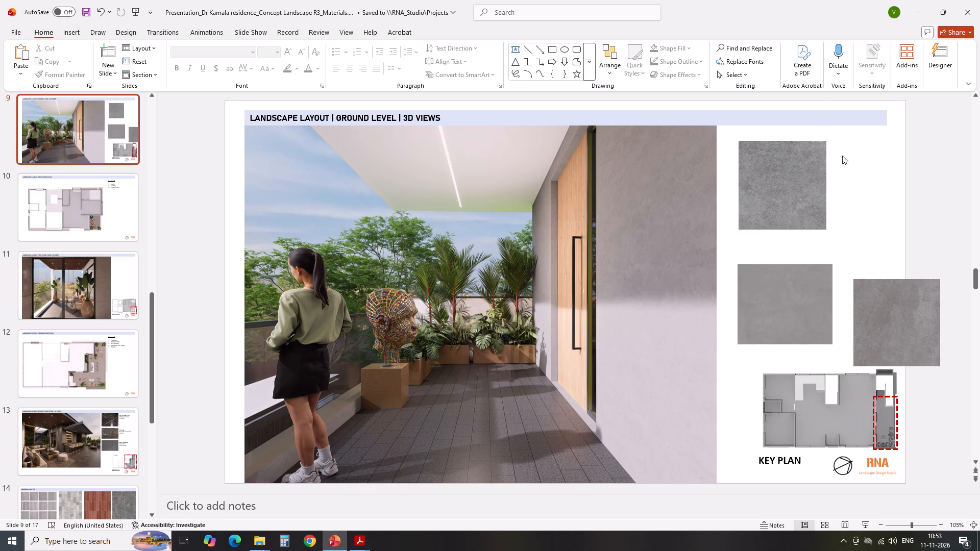
click(356, 545)
click(352, 496)
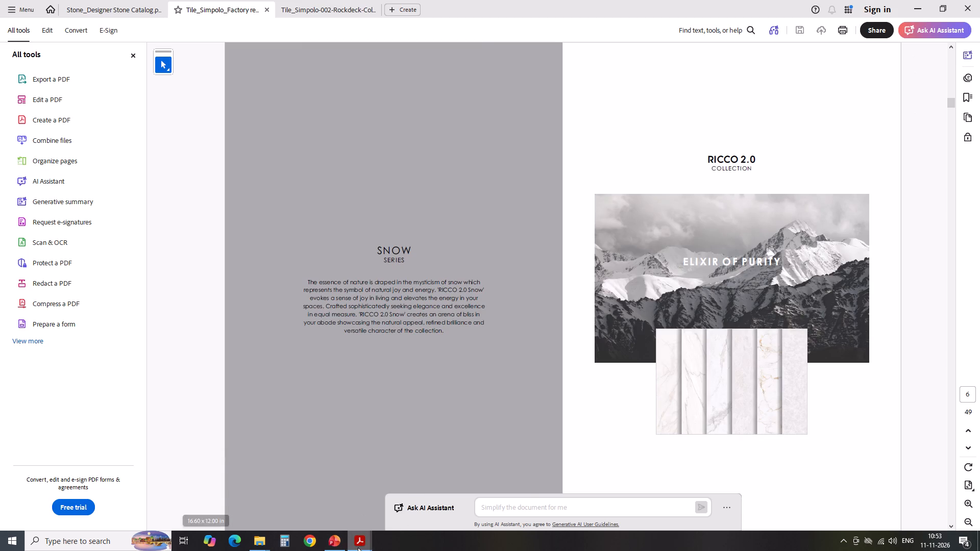
click(358, 547)
click(461, 490)
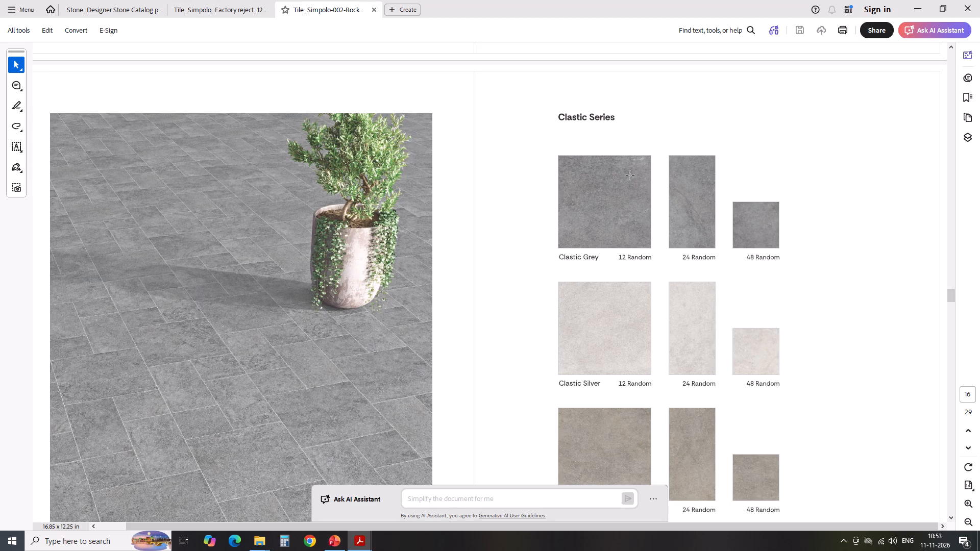
click(333, 544)
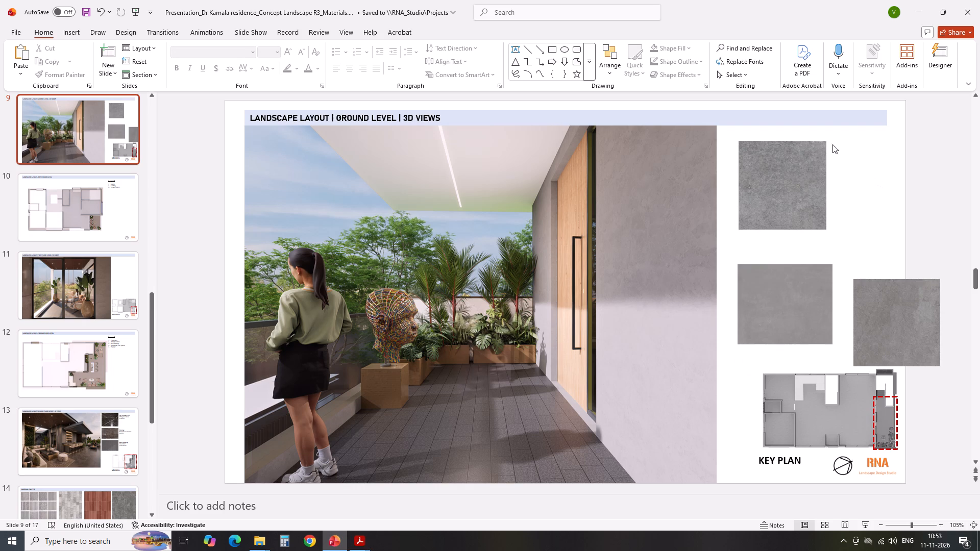
Move the Clastic Grey swatch to the top of the blank column, just below the title bar and close to the render's edge.
click(801, 190)
drag(800, 192, 780, 188)
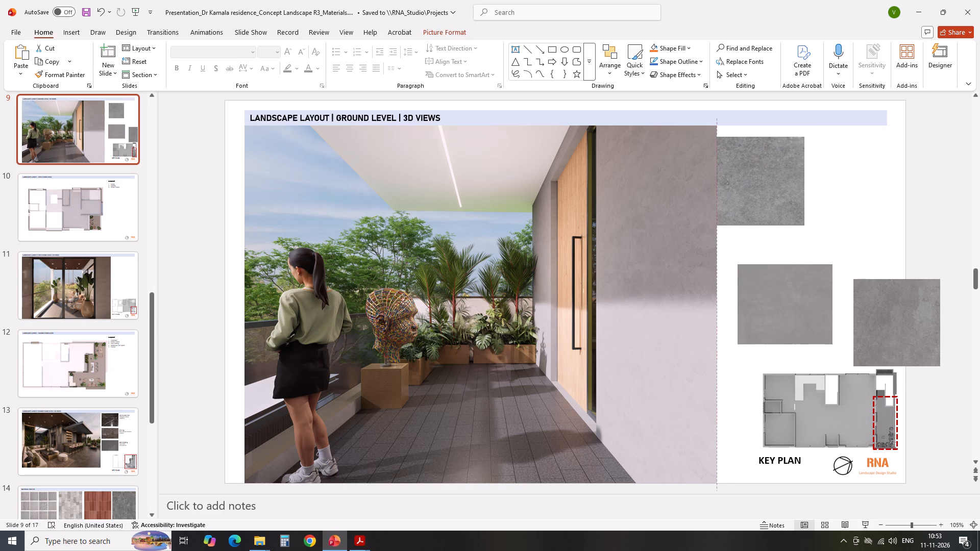
drag(780, 188, 782, 181)
click(850, 198)
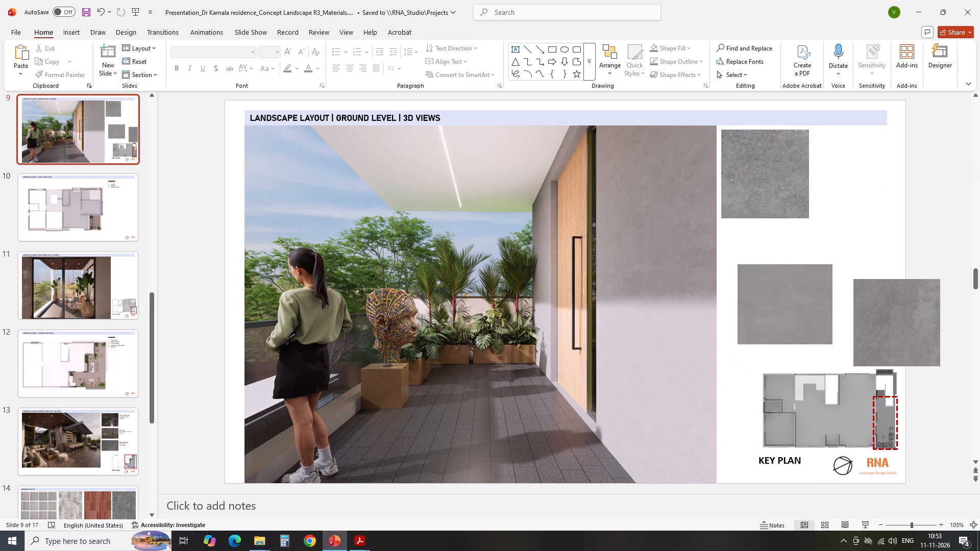
Check the swatch and label layout on slide 13, and return to slide 9.
click(85, 431)
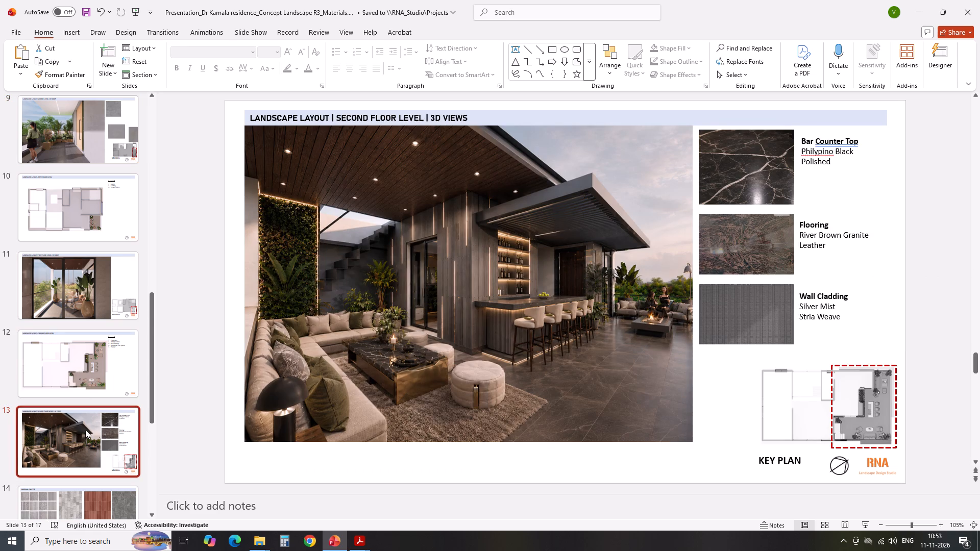
click(87, 146)
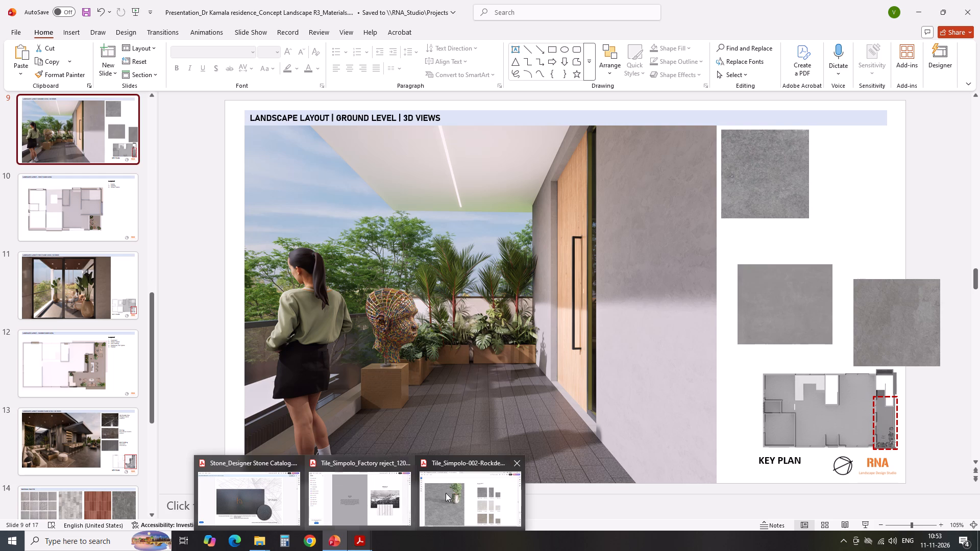
Switch to the Simpolo Rockdeck catalogue in Acrobat and examine the Clastic Series page down to its size and surface details.
click(468, 492)
click(891, 360)
scroll(790, 317, down, 2)
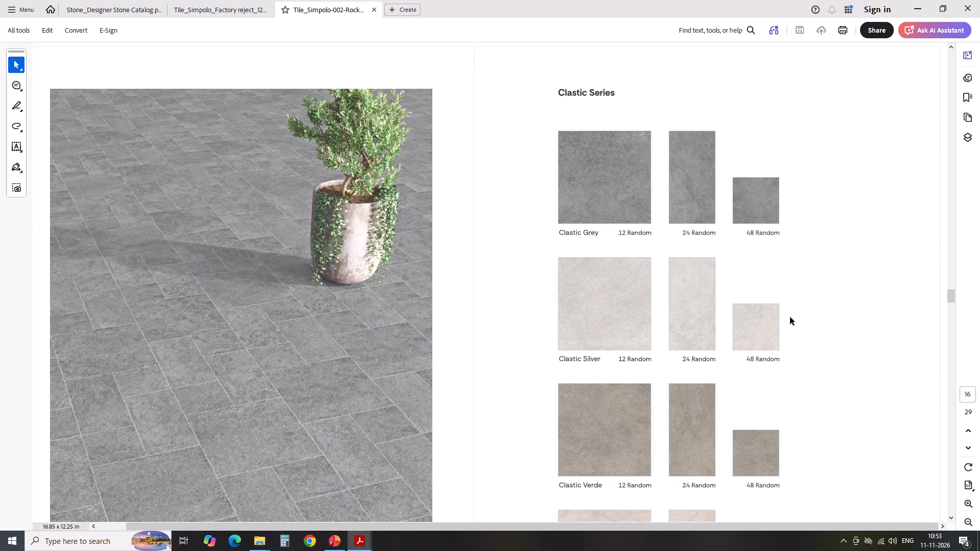
scroll(790, 317, down, 8)
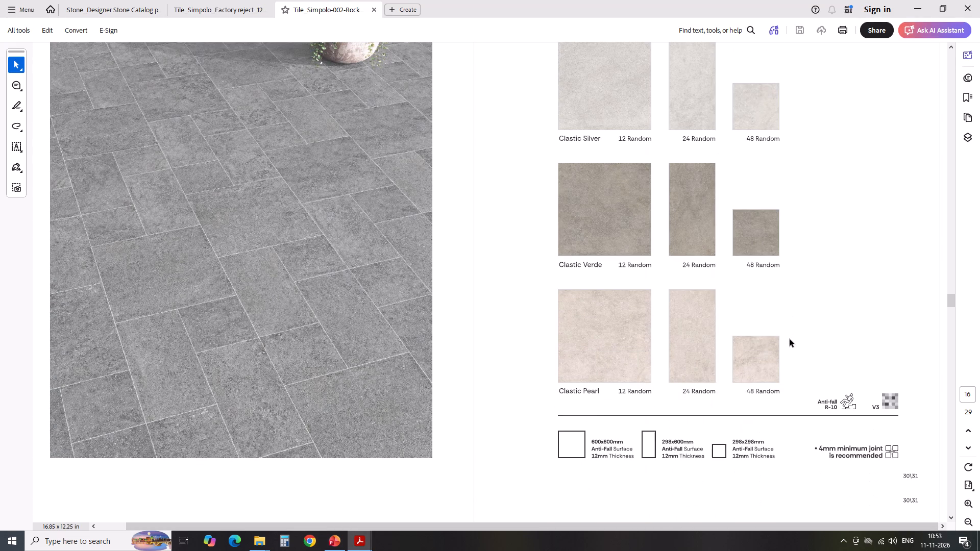
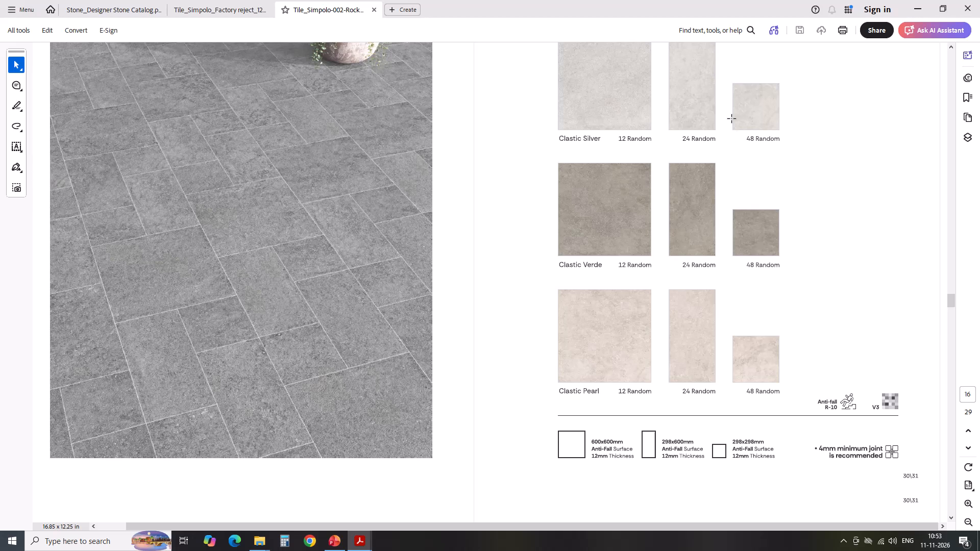
Review the Clastic Series swatches and the size, surface and thickness details at the foot of the catalogue page.
scroll(732, 119, up, 3)
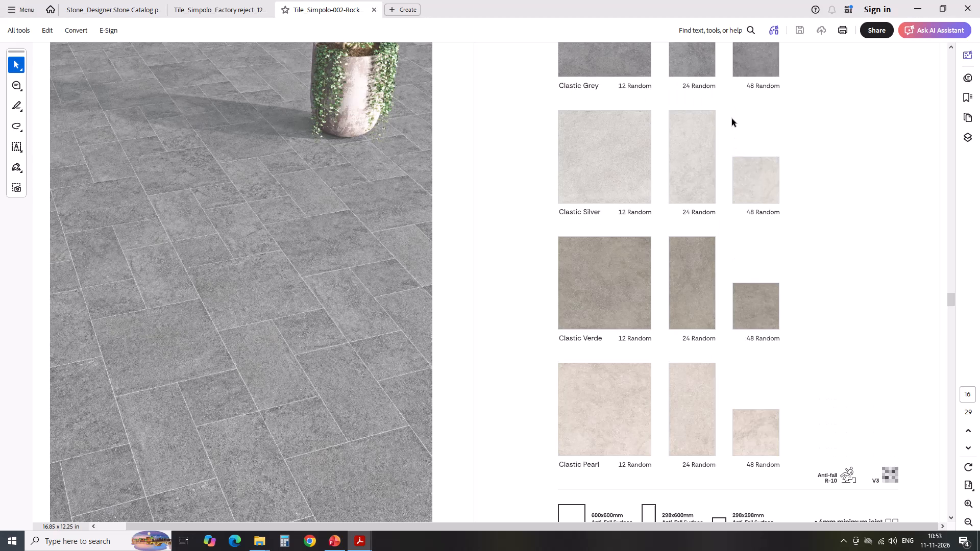
scroll(732, 119, down, 3)
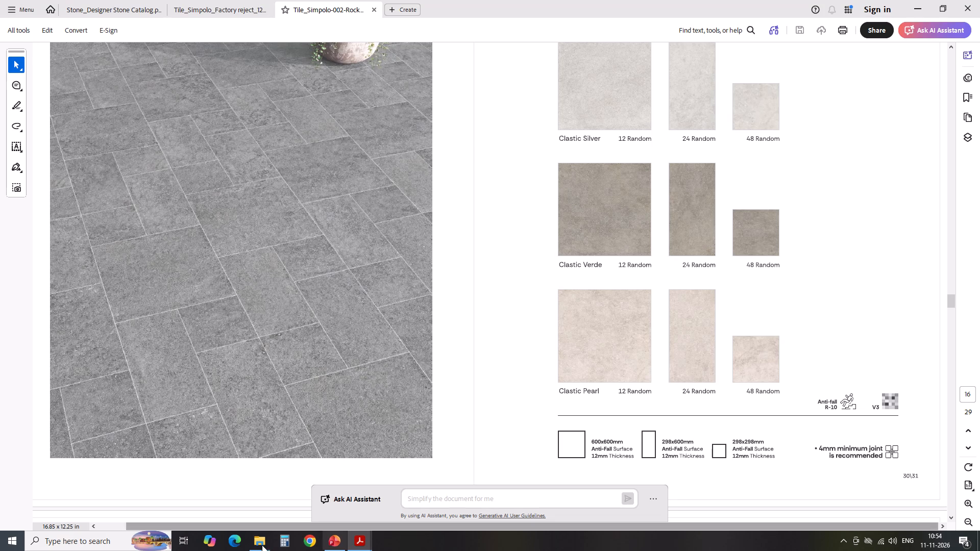
In PowerPoint, copy the Flooring label from slide 13 to slide 9 and place it beside the Clastic Grey swatch.
click(339, 543)
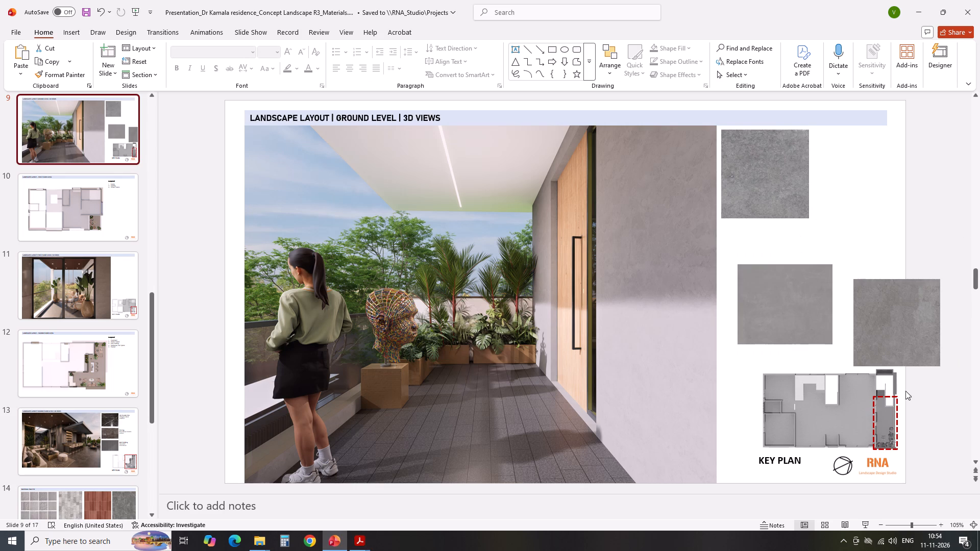
click(936, 258)
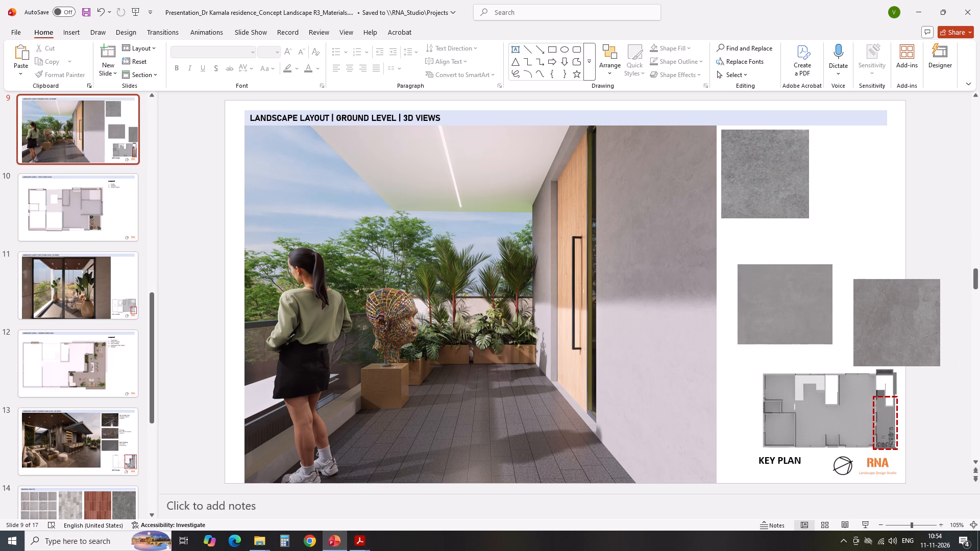
click(119, 442)
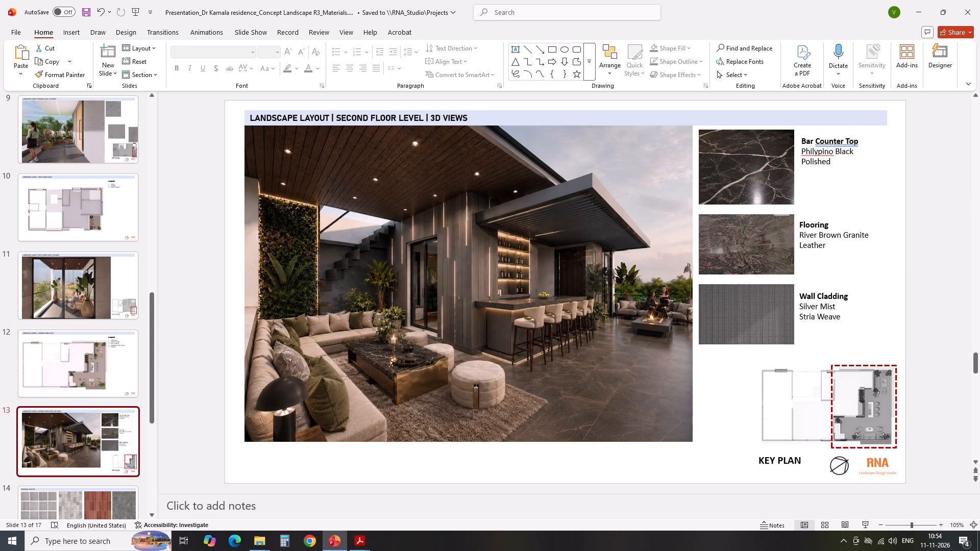
click(840, 158)
click(894, 205)
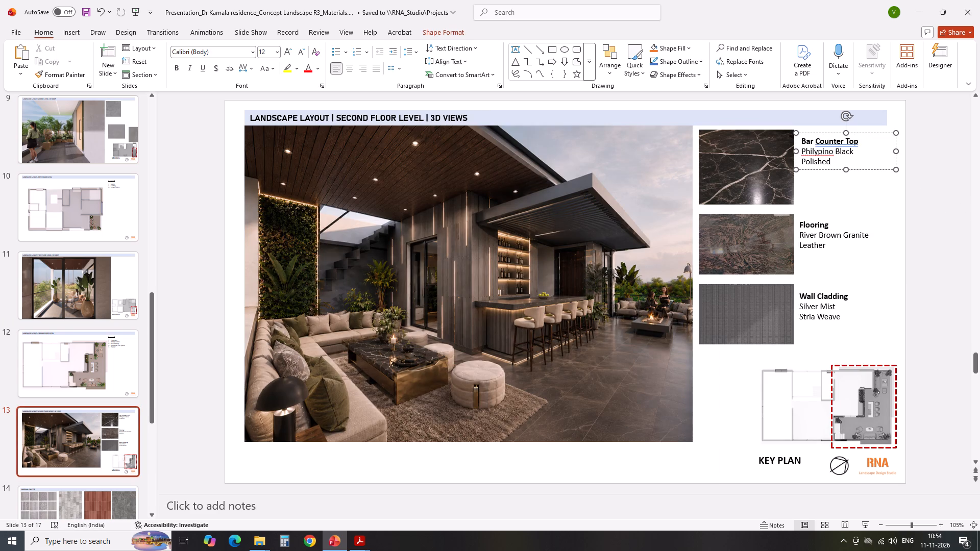
click(862, 158)
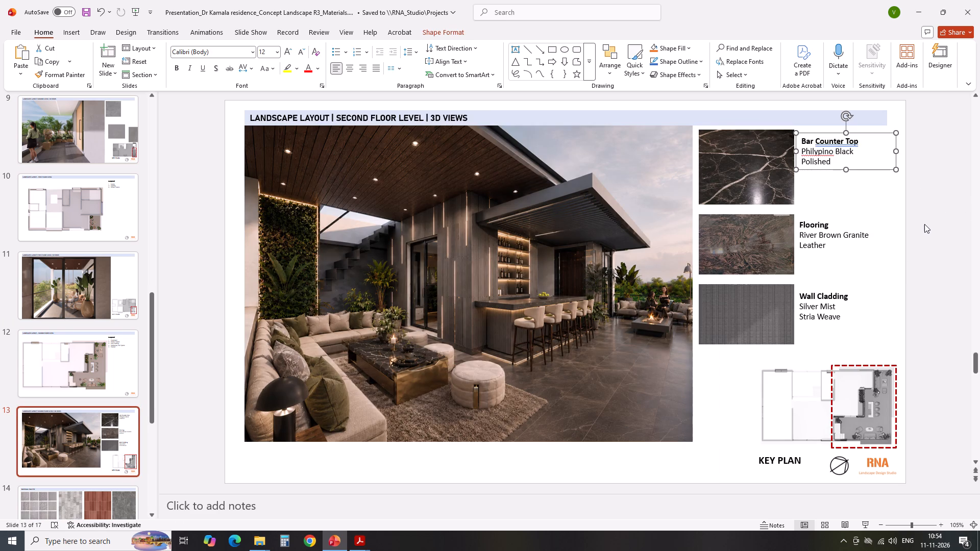
click(850, 239)
click(880, 275)
click(871, 241)
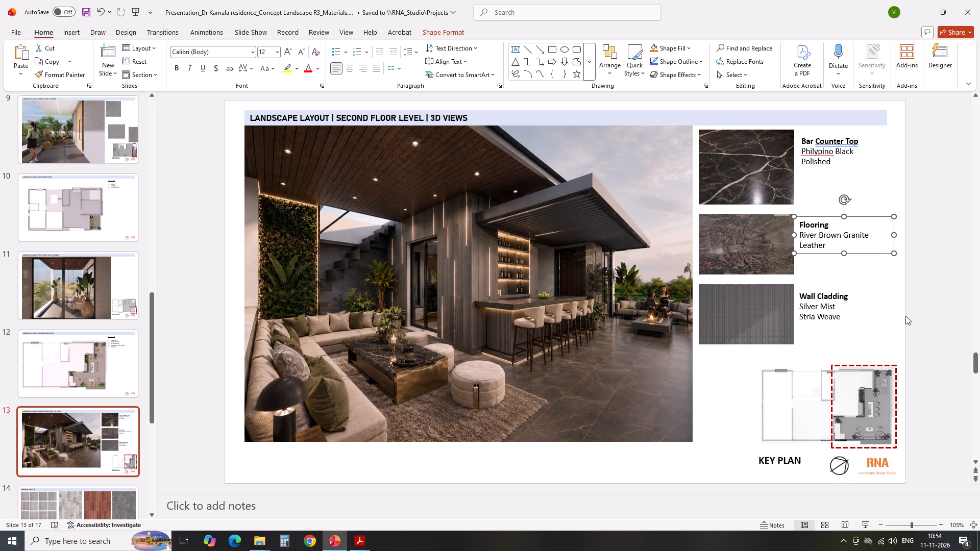
key(ctrl+c)
click(88, 145)
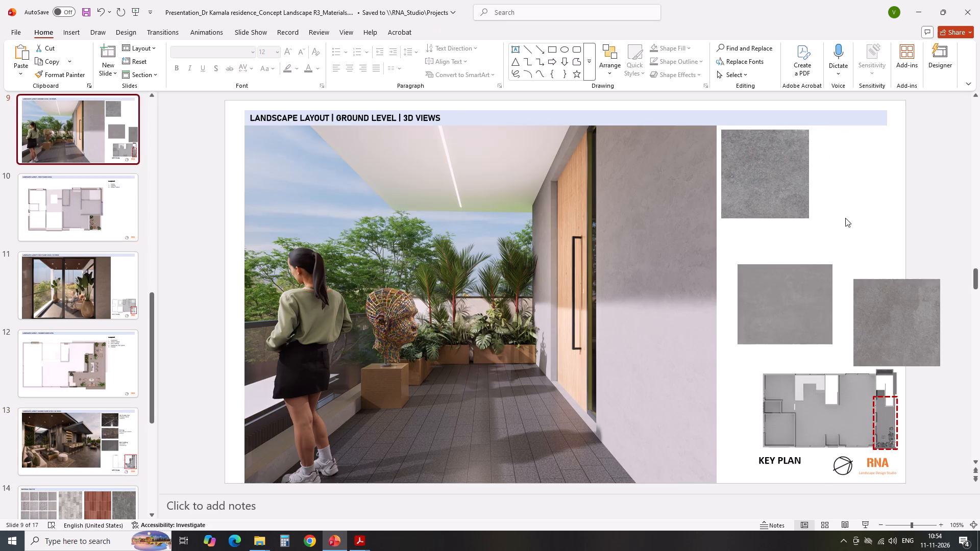
click(843, 201)
key(ctrl+v)
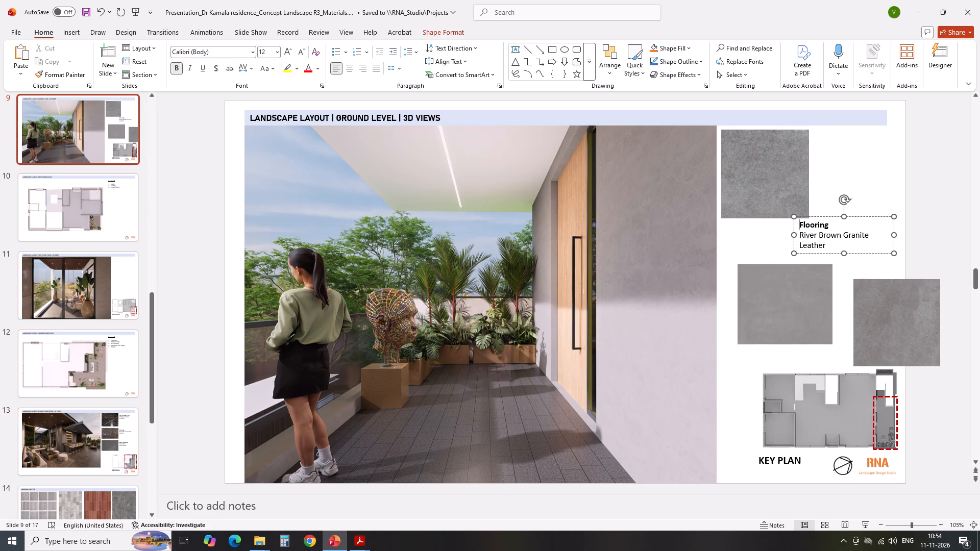
drag(870, 251, 884, 183)
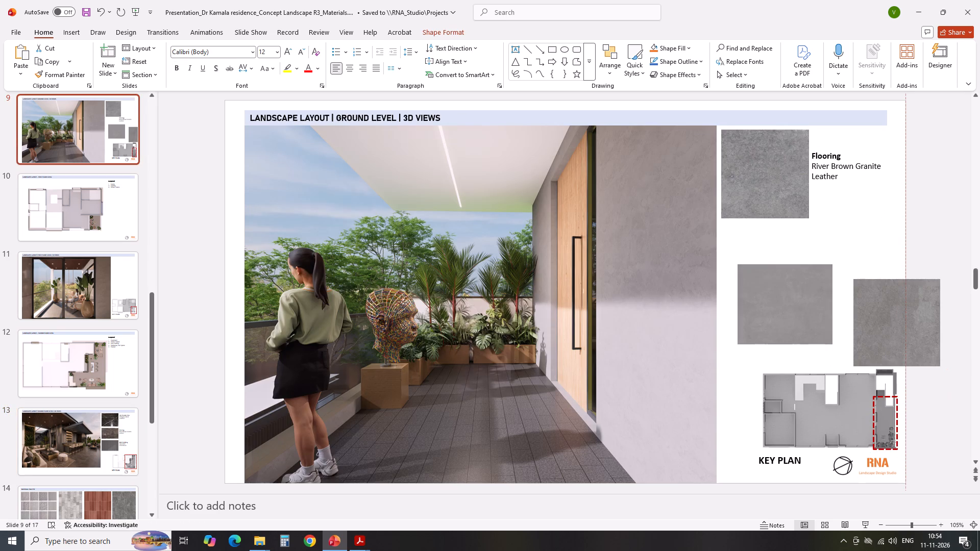
drag(884, 183, 886, 190)
Replace the material name under the Flooring heading on slide 9 with "Clastic Grey".
click(869, 176)
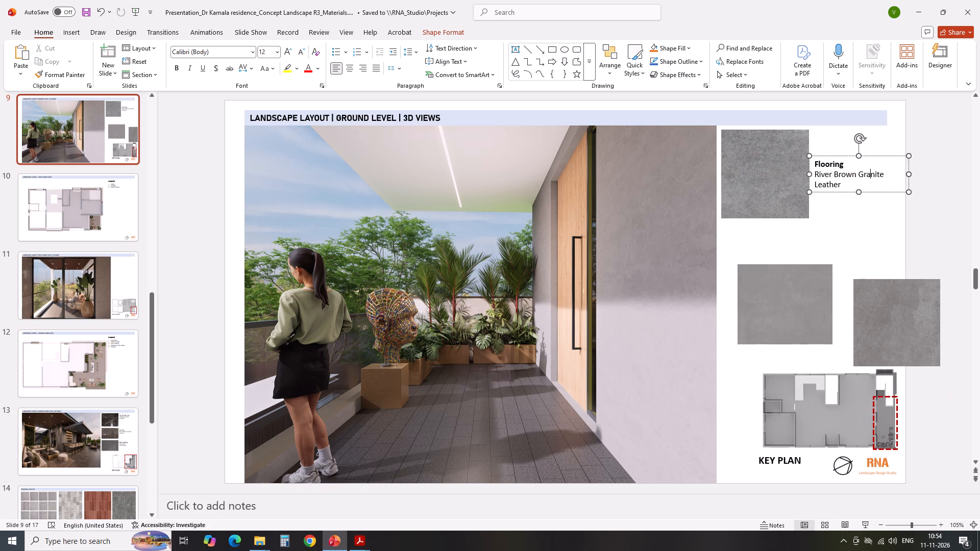
click(880, 173)
key(Right)
key(BackSpace)
key(BackSpace)
key(BackSpace)
key(BackSpace)
key(BackSpace)
key(BackSpace)
key(BackSpace)
key(BackSpace)
key(BackSpace)
key(BackSpace)
key(BackSpace)
key(BackSpace)
key(BackSpace)
key(BackSpace)
key(BackSpace)
key(BackSpace)
key(BackSpace)
key(BackSpace)
key(BackSpace)
text(cla)
key(BackSpace)
key(BackSpace)
key(c)
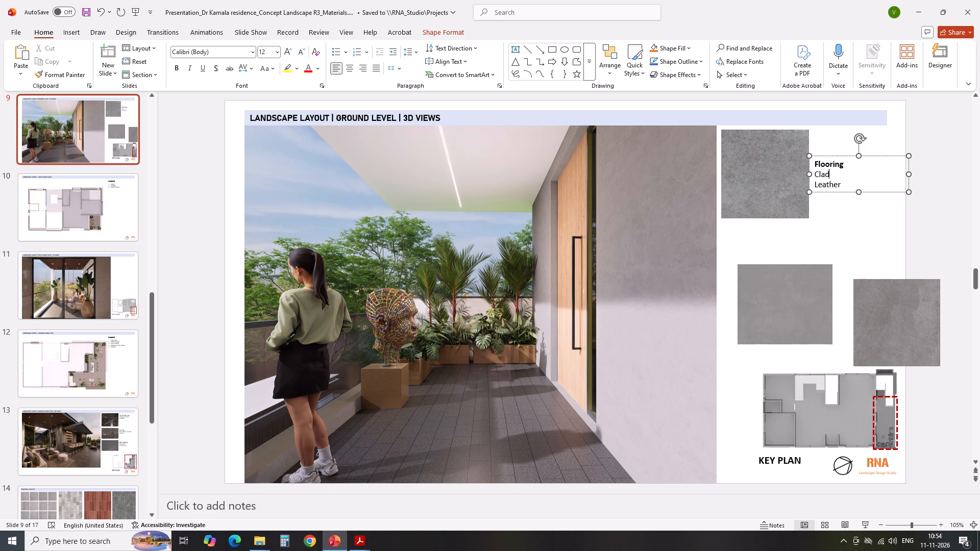
key(BackSpace)
text(stic)
key(space)
Replace the "Leather" finish line of the Clastic Grey label with "Anti-Fall Surface".
click(846, 185)
key(BackSpace)
key(BackSpace)
key(BackSpace)
key(BackSpace)
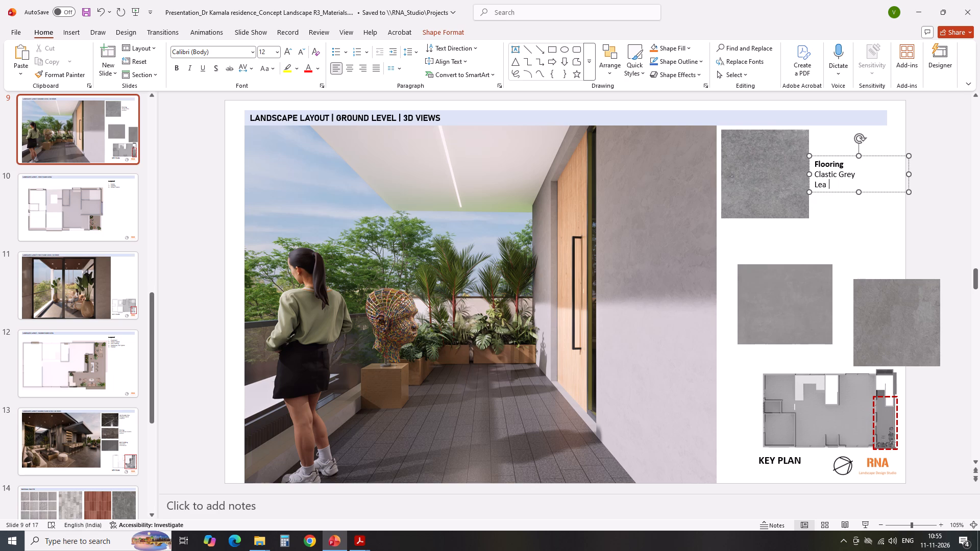
key(BackSpace)
key(BackSpace)
key(BackSpace)
key(a)
key(BackSpace)
text(nti-)
key(space)
Add the thickness line "12mm-Thk" at the end of the Clastic Grey flooring label.
key(Return)
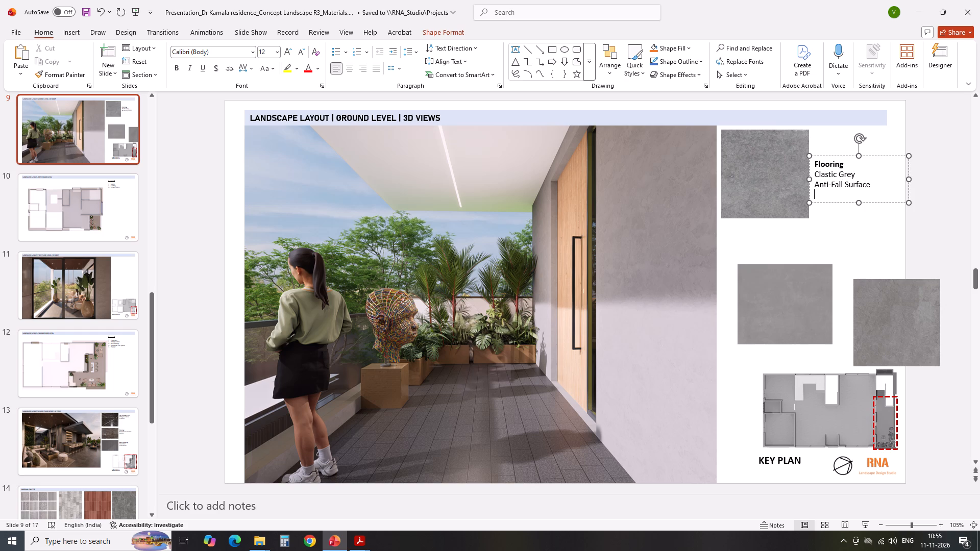
text(12)
text(mm)
key(minus)
click(874, 248)
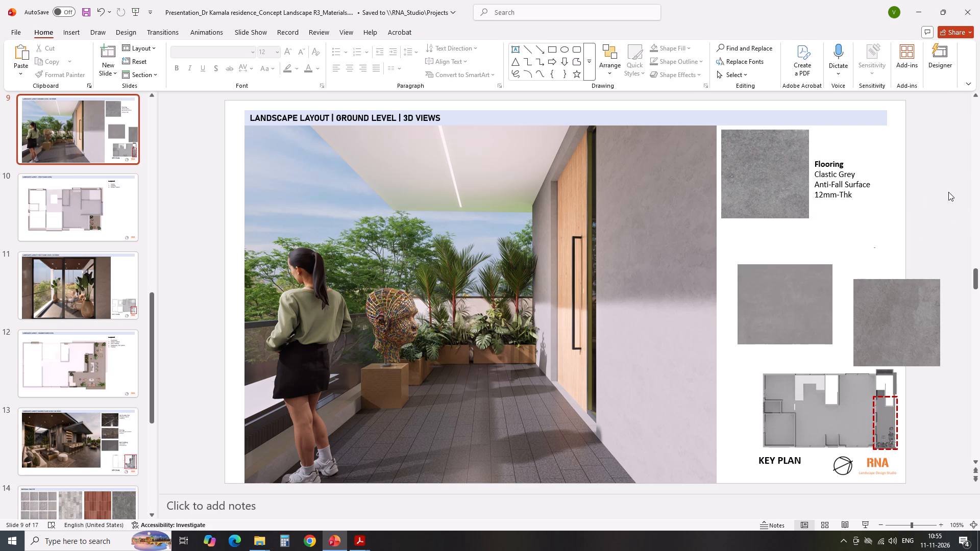
Switch to the Simpolo Rockdeck catalogue in Acrobat and review the Clastic Series, Pool Deck and Rockdeck Collection colour pages.
click(356, 543)
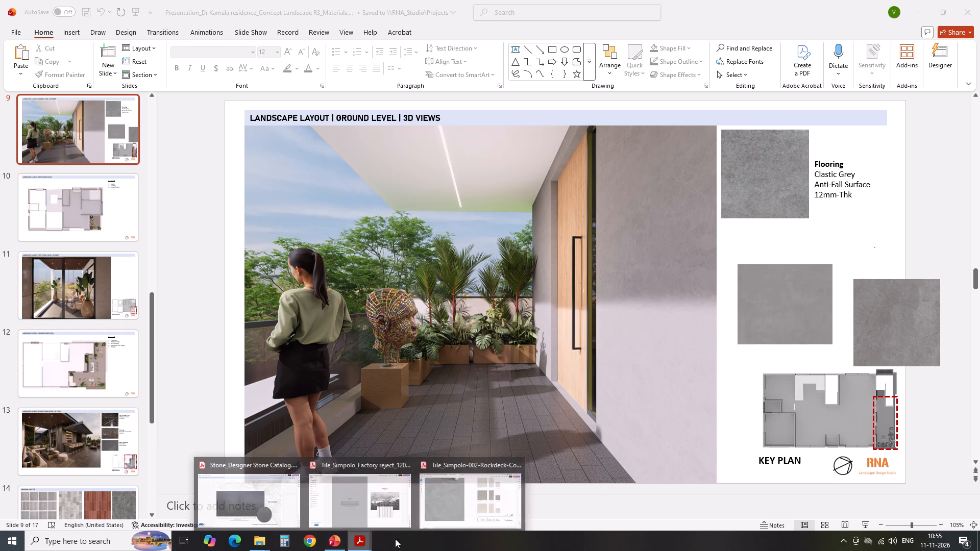
click(472, 515)
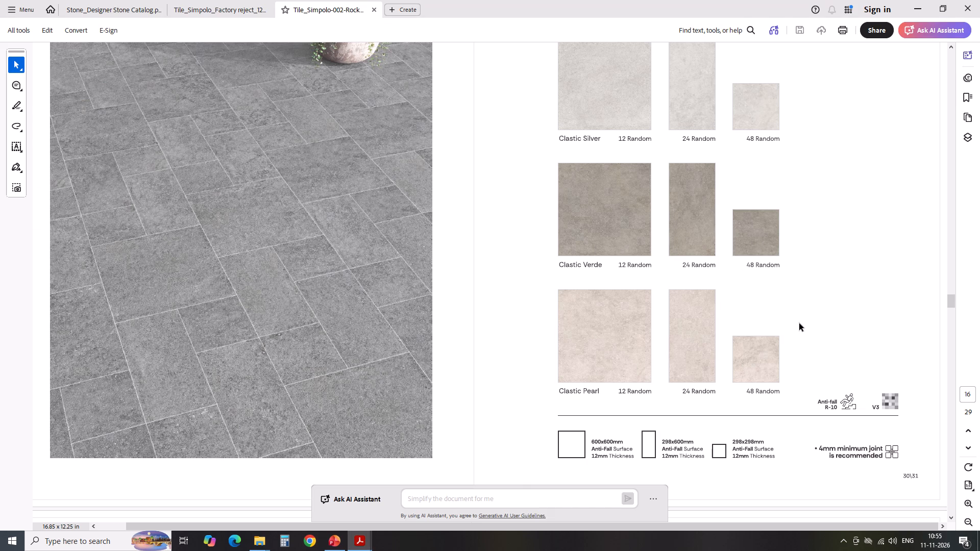
click(801, 323)
scroll(834, 303, up, 1)
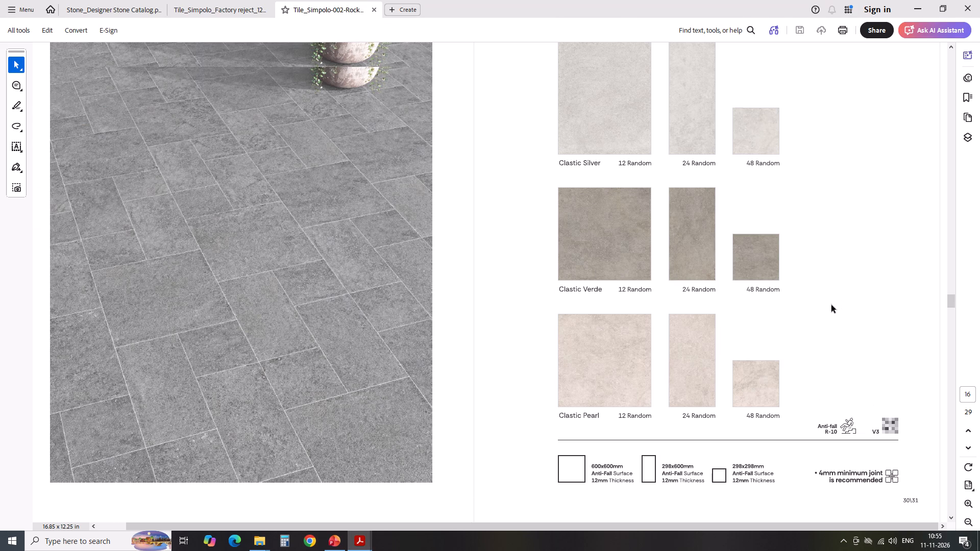
scroll(831, 305, up, 20)
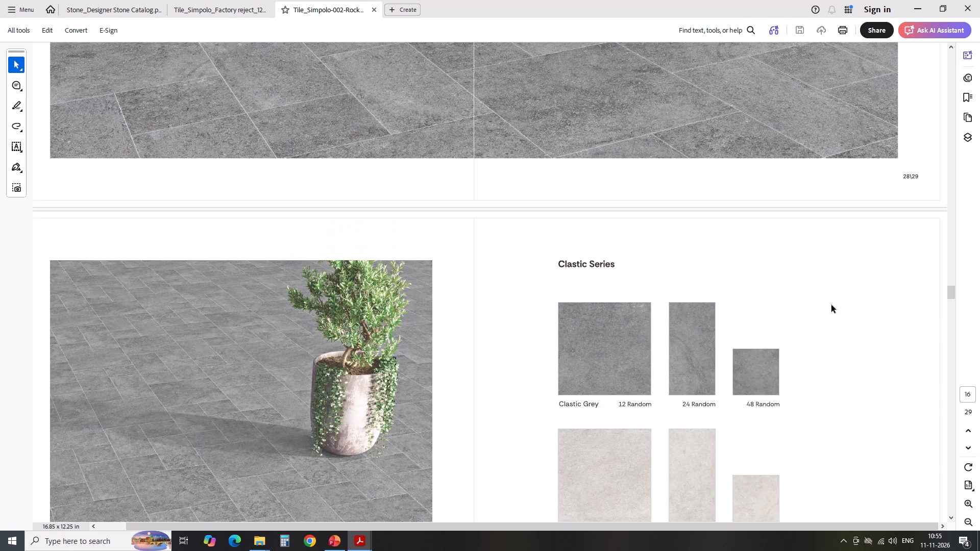
scroll(831, 305, up, 20)
scroll(831, 305, up, 1)
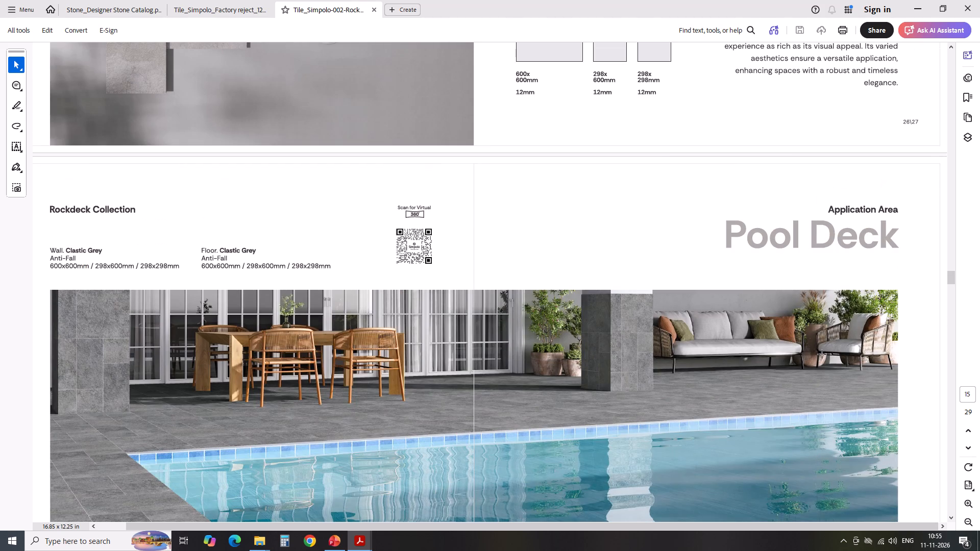
scroll(817, 349, up, 3)
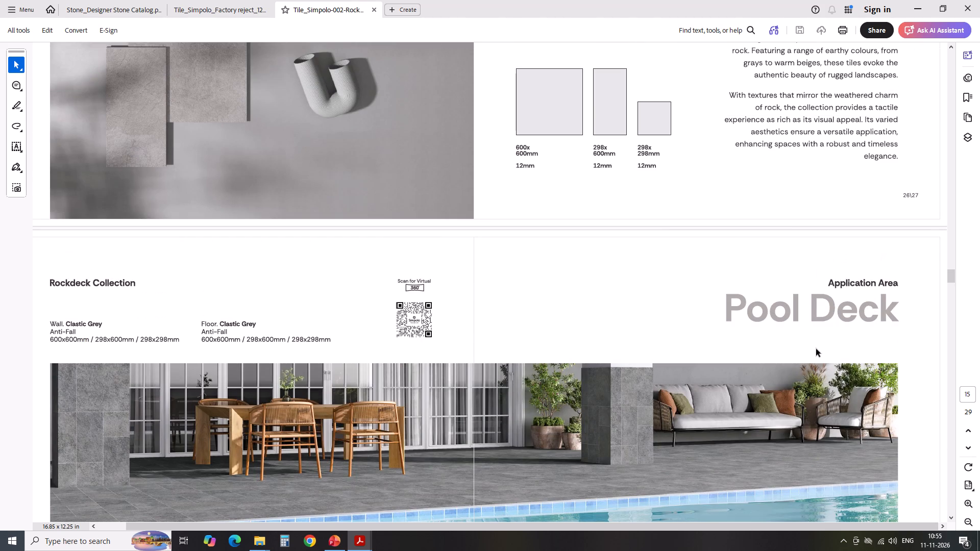
scroll(816, 349, up, 19)
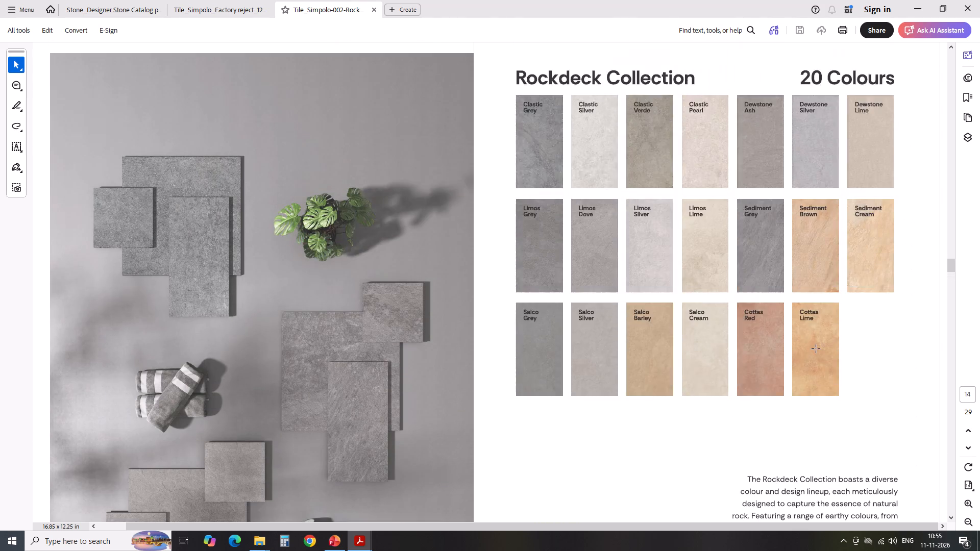
Look back through the Tiny Rock Collection pages, covering the Castle, Ashlar, Arde and Agra series and the collection's colour overview.
scroll(816, 349, up, 13)
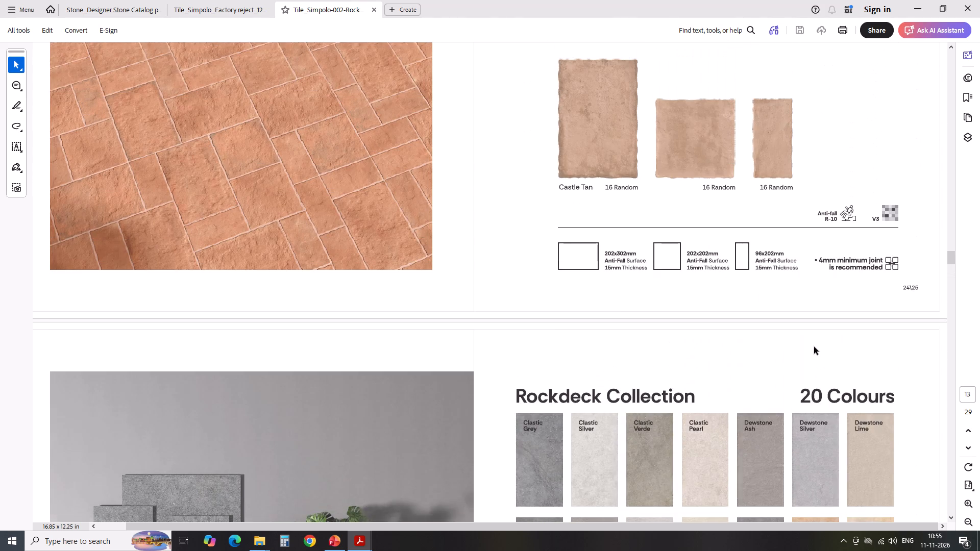
scroll(814, 345, up, 20)
scroll(814, 345, up, 3)
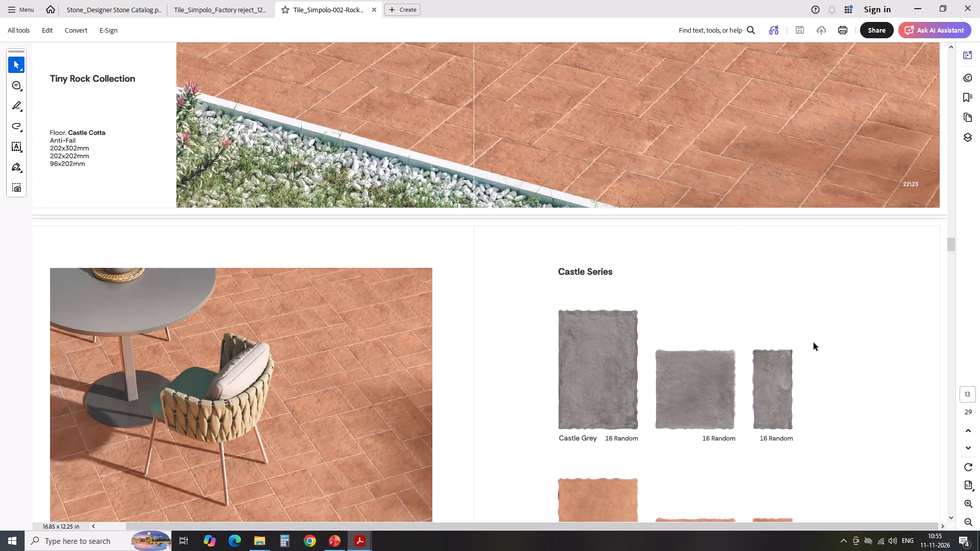
scroll(814, 343, up, 16)
scroll(814, 343, up, 11)
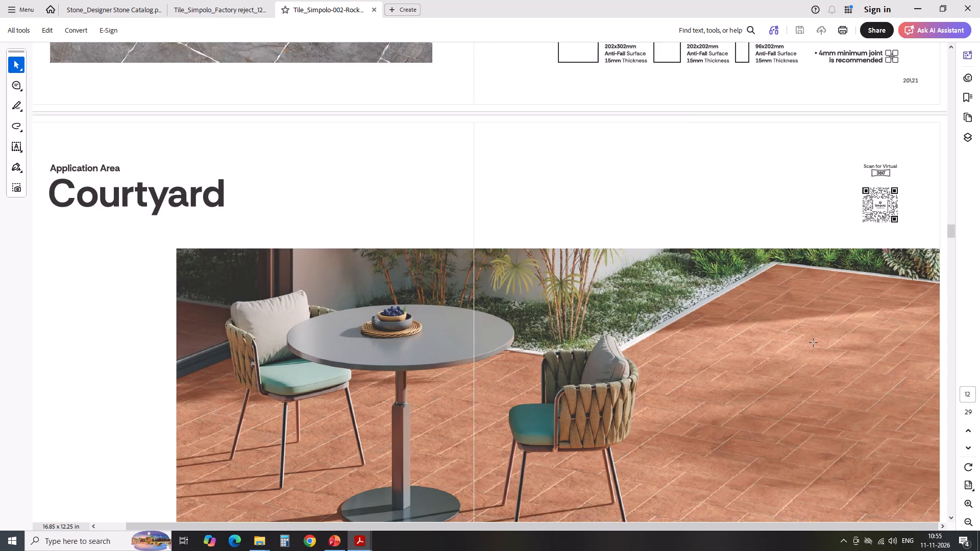
scroll(814, 343, up, 2)
scroll(814, 343, up, 20)
scroll(814, 343, up, 1)
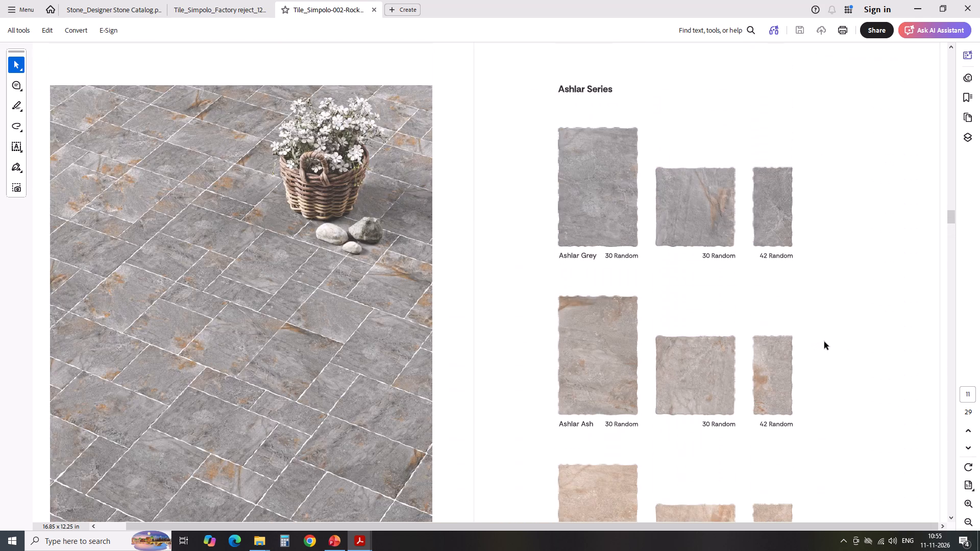
scroll(824, 342, up, 18)
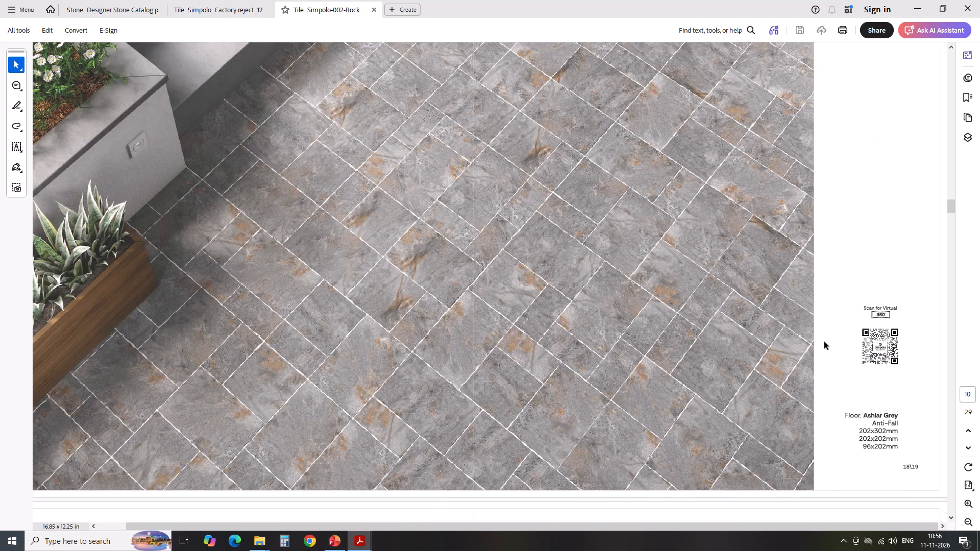
scroll(824, 342, up, 16)
scroll(829, 342, up, 9)
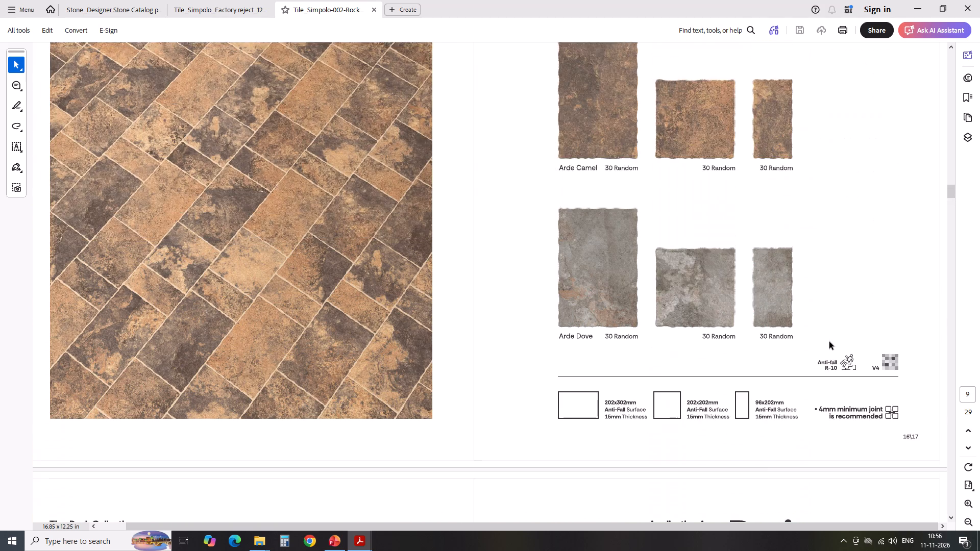
scroll(829, 342, up, 20)
scroll(829, 342, up, 5)
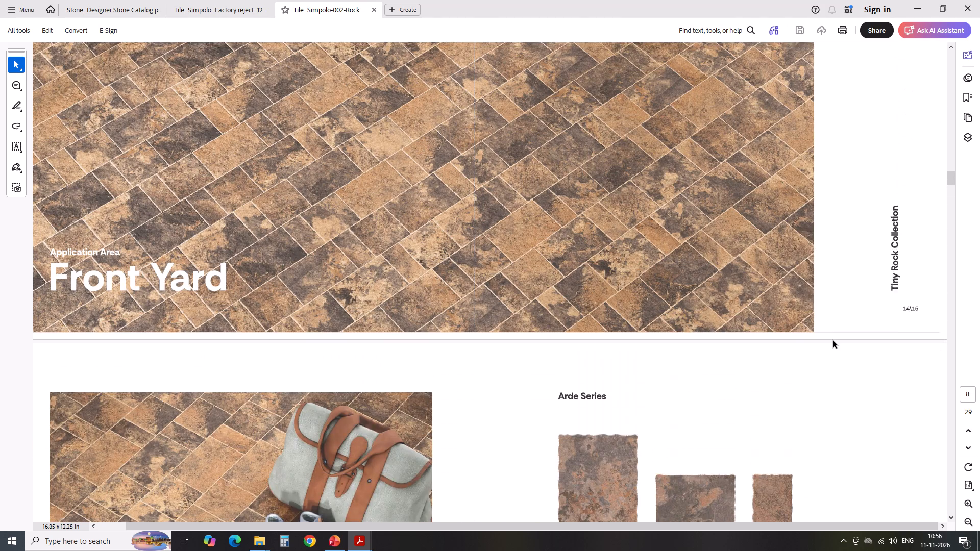
scroll(833, 341, up, 19)
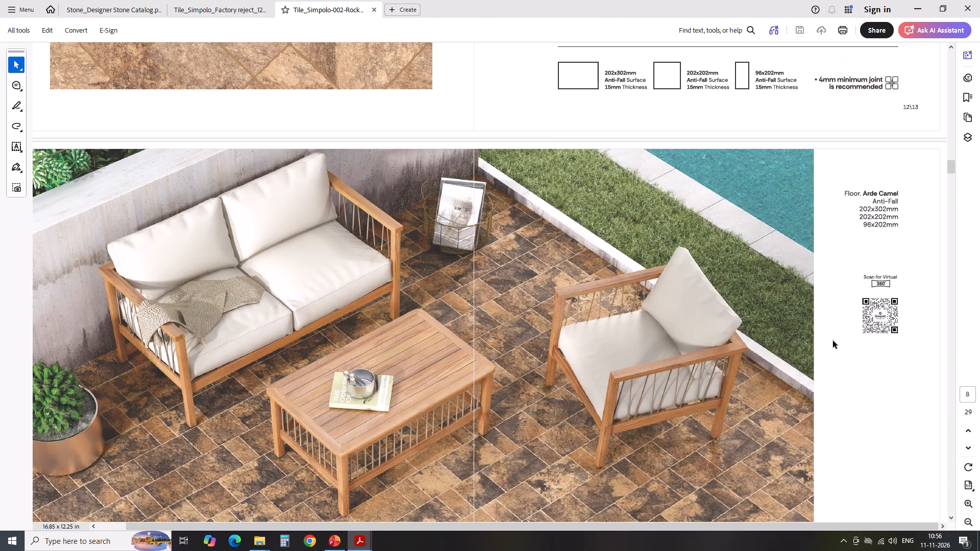
scroll(833, 341, up, 18)
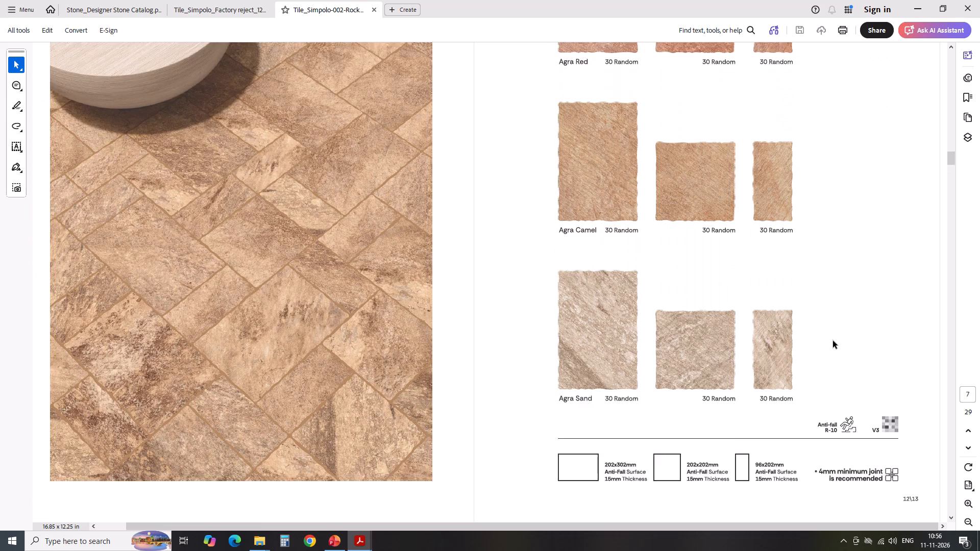
scroll(833, 341, up, 20)
scroll(833, 341, up, 5)
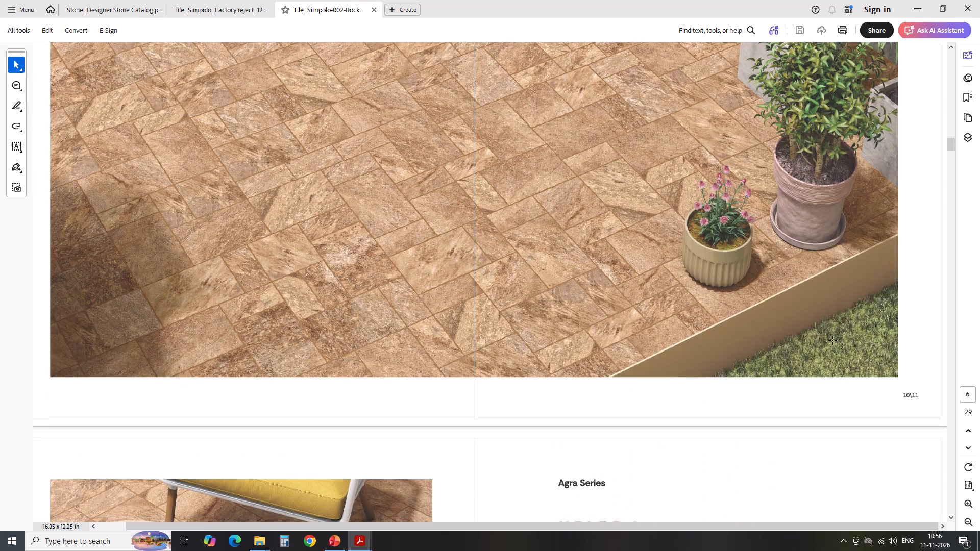
scroll(833, 341, up, 20)
scroll(833, 341, up, 4)
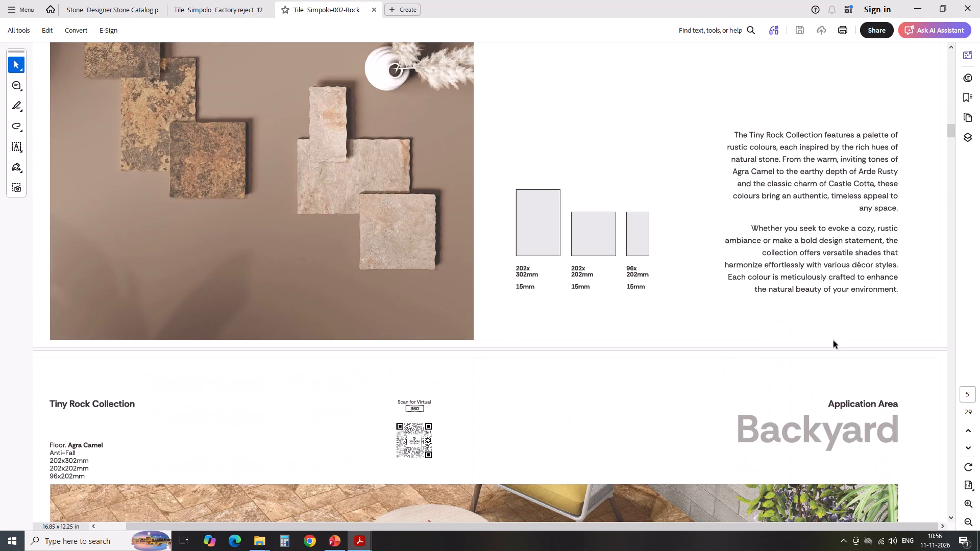
scroll(834, 341, down, 3)
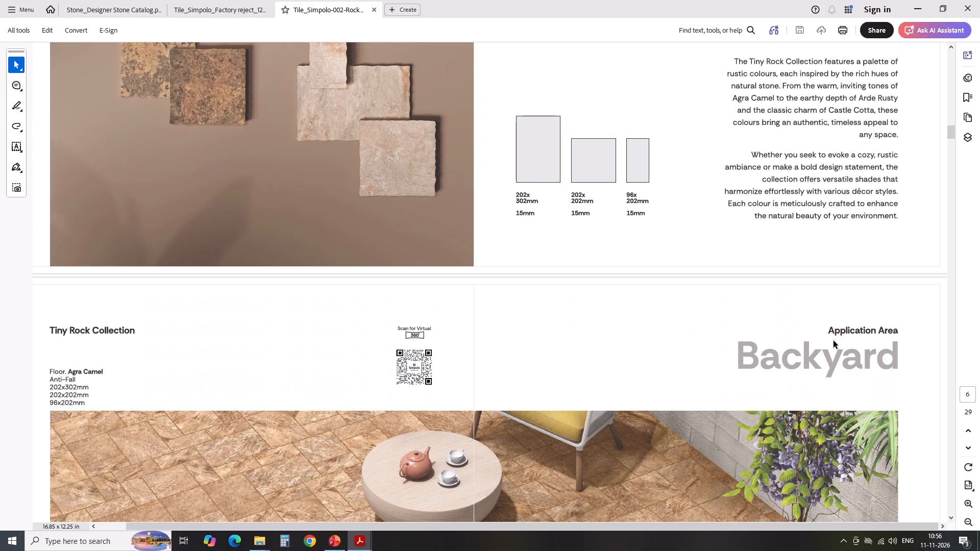
scroll(834, 341, up, 1)
scroll(834, 341, up, 20)
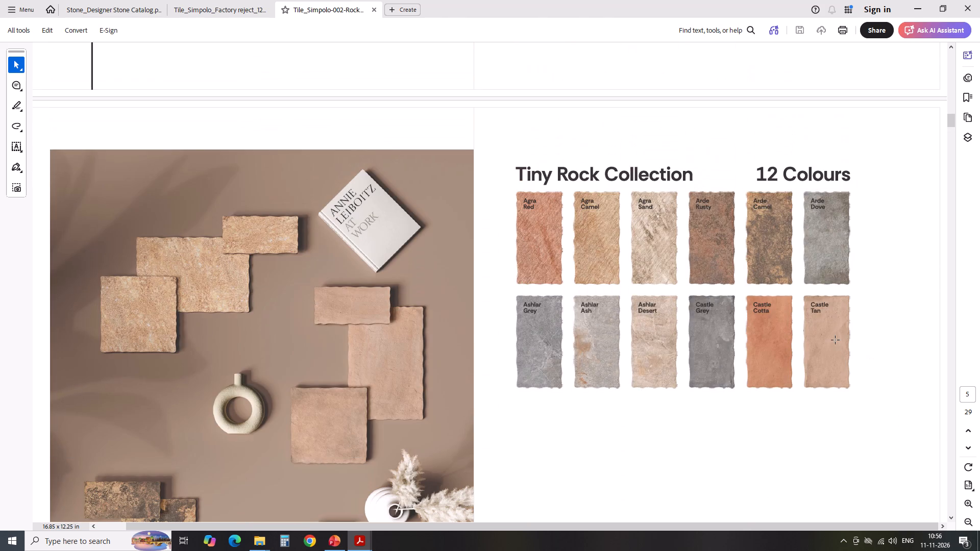
scroll(836, 340, up, 3)
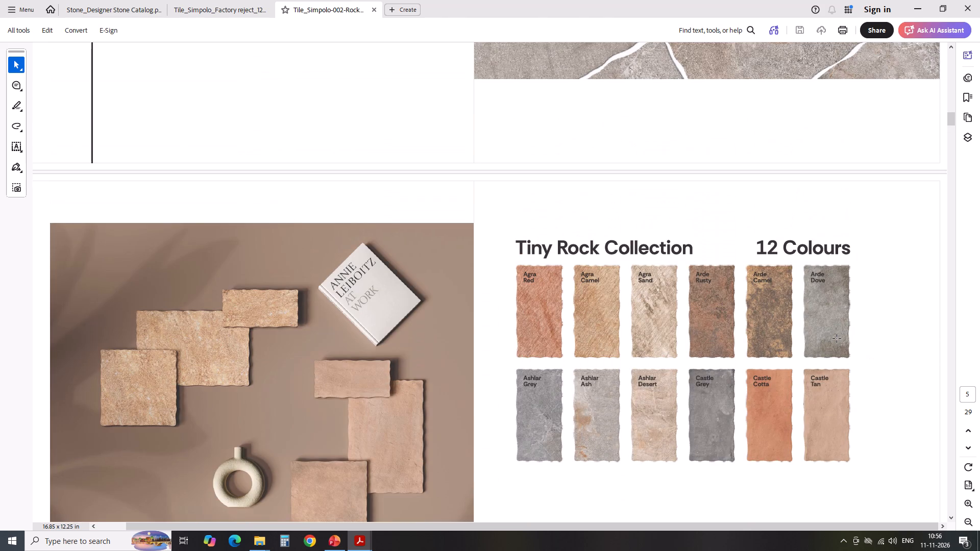
Read the catalogue's Anti-Fall Surface description, its technical features and the Rockdeck Collection introduction.
scroll(837, 339, up, 11)
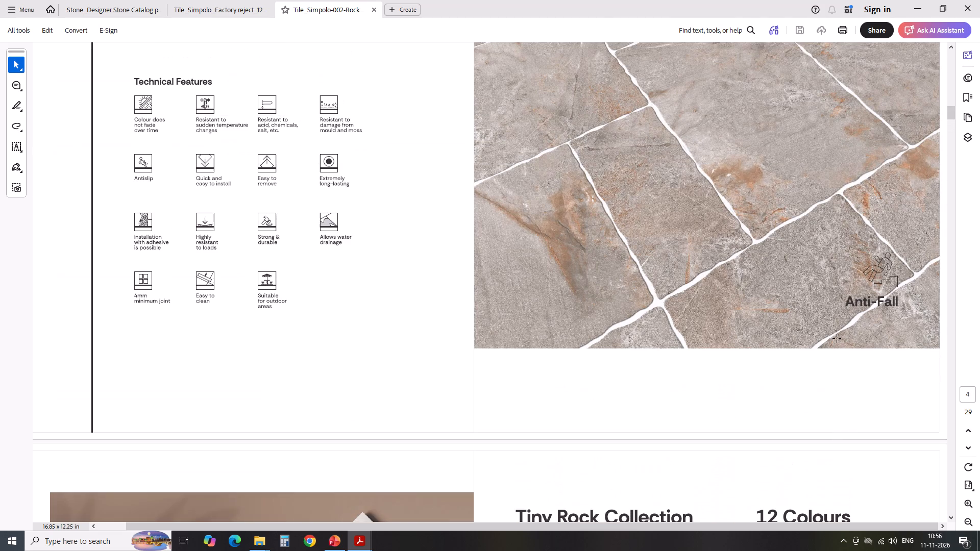
scroll(837, 339, up, 18)
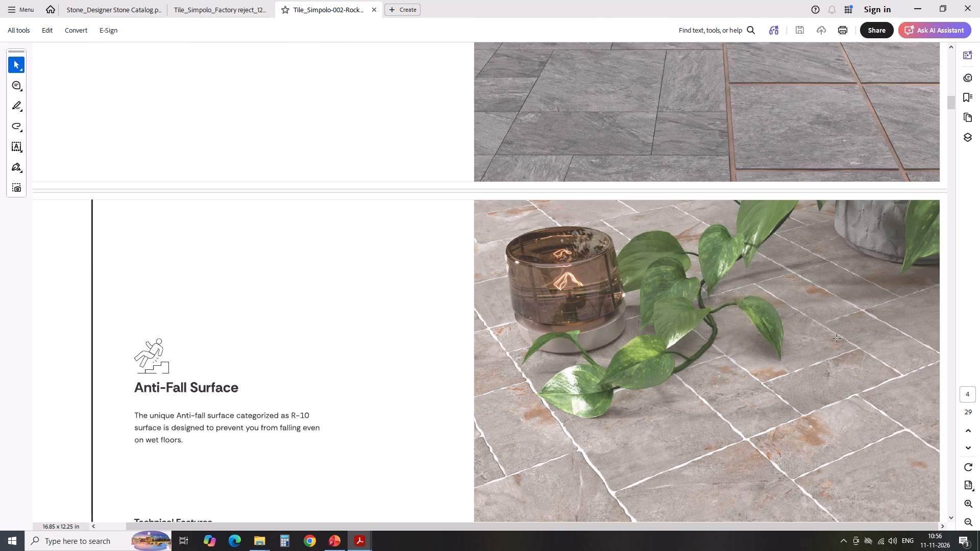
scroll(837, 339, down, 8)
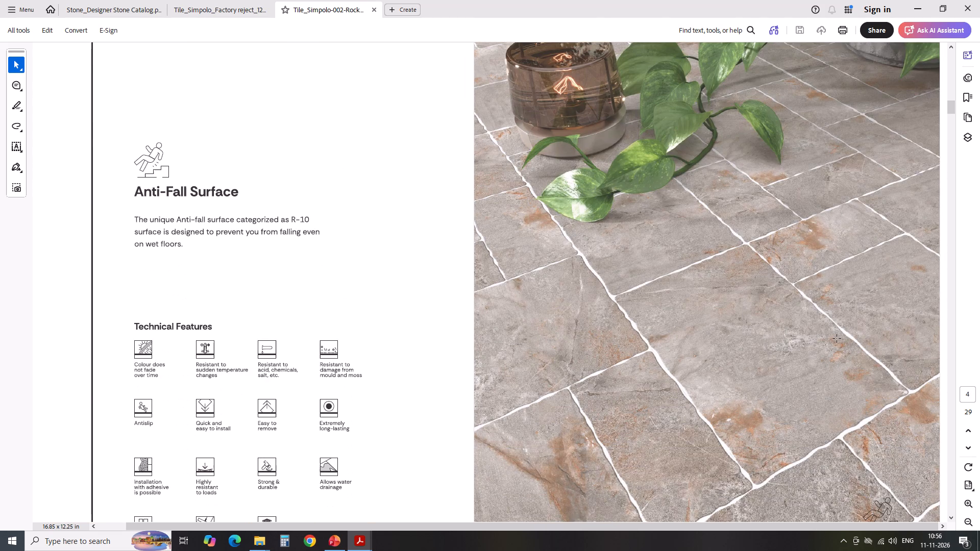
scroll(837, 339, down, 1)
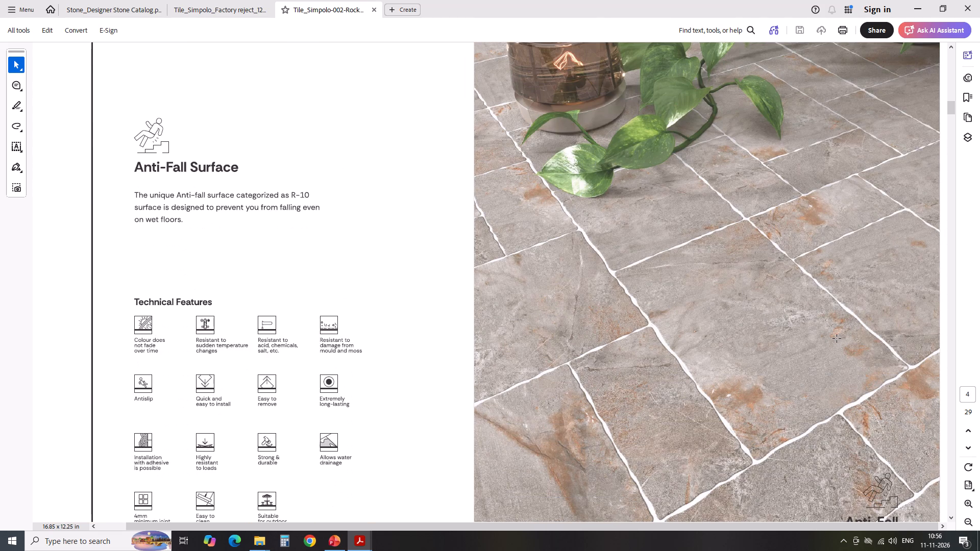
scroll(837, 339, down, 1)
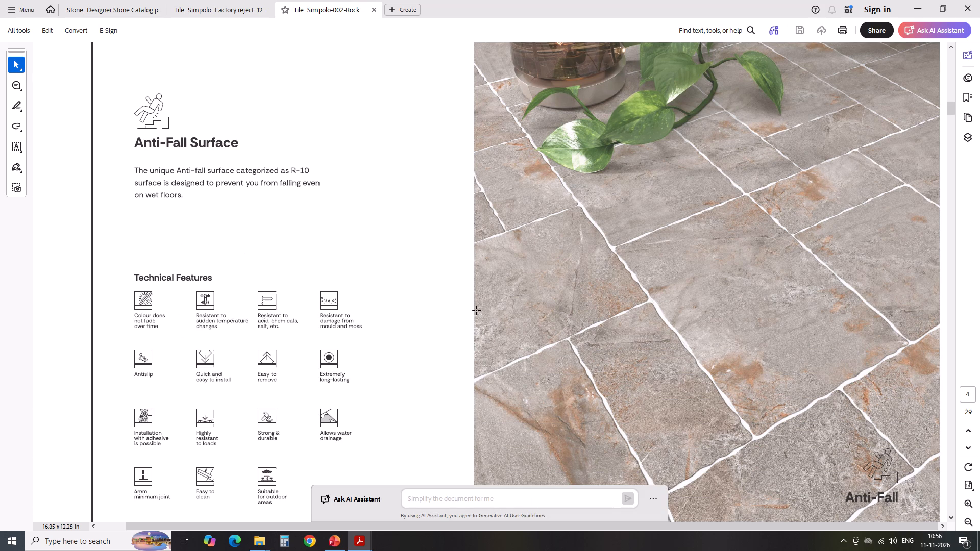
scroll(453, 268, up, 17)
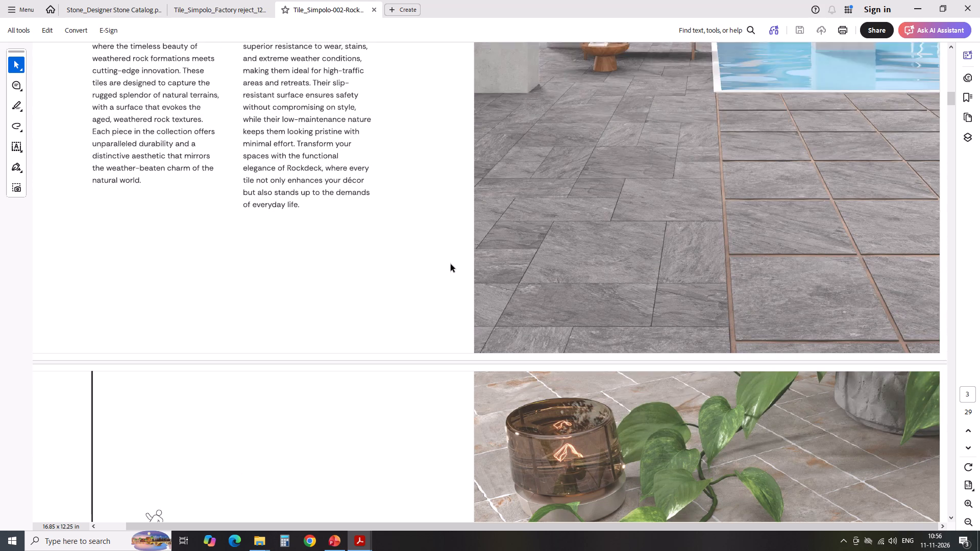
scroll(451, 264, up, 11)
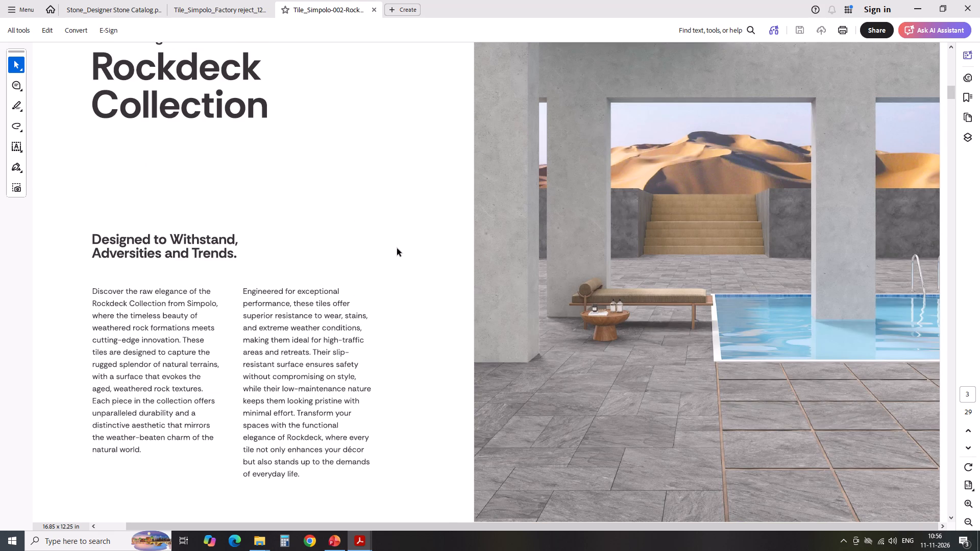
scroll(398, 243, up, 4)
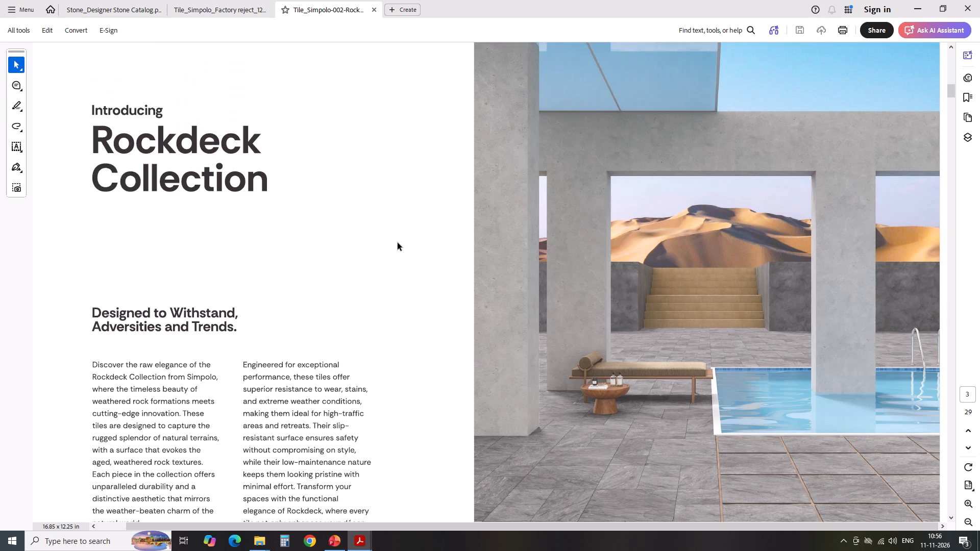
Look back to the Rockdeck catalogue's cover page and check the tile sizes and thicknesses listed there.
scroll(398, 243, up, 20)
scroll(398, 243, up, 4)
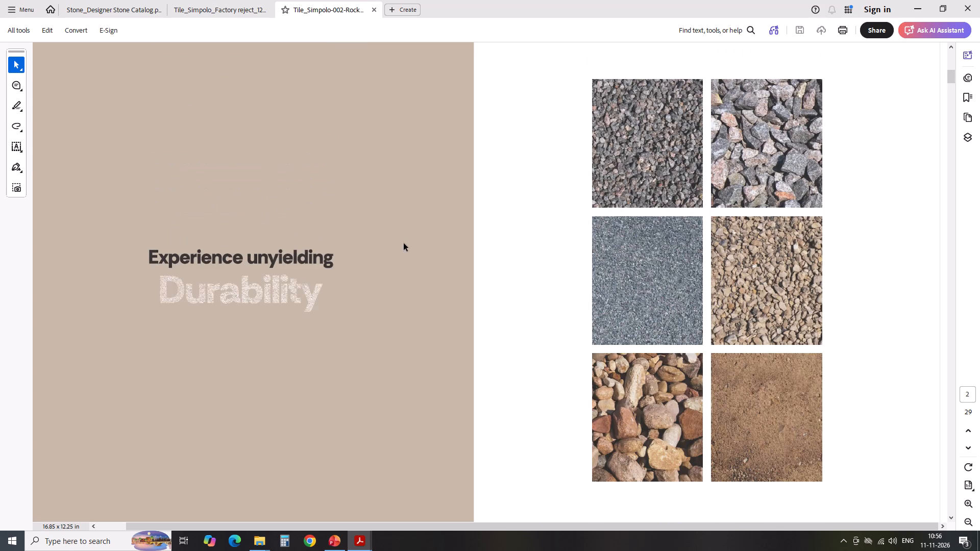
scroll(404, 243, up, 14)
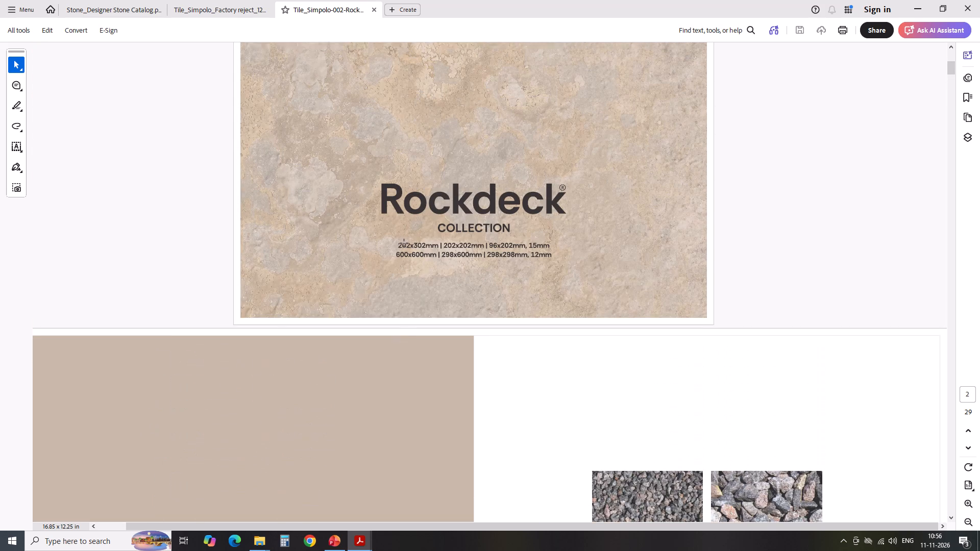
scroll(404, 243, up, 4)
scroll(778, 313, up, 7)
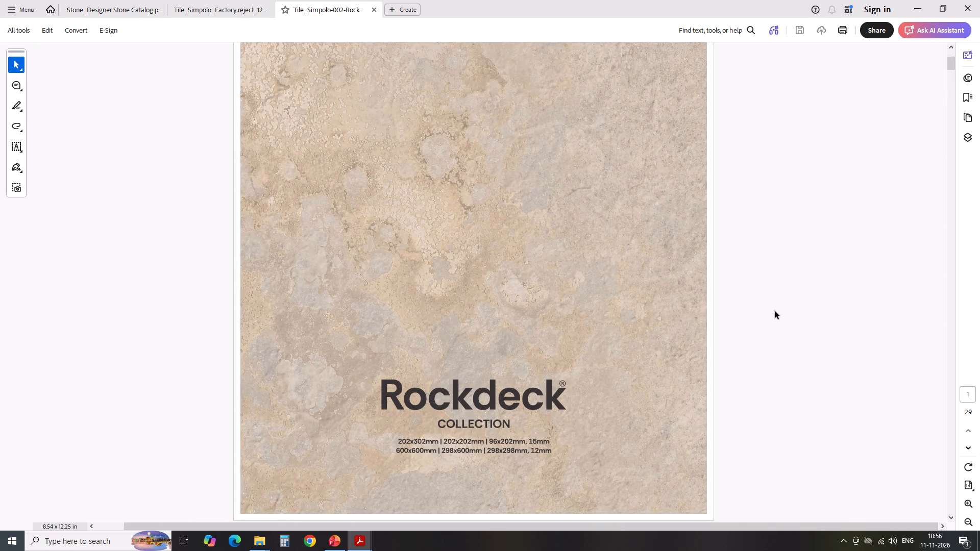
scroll(775, 311, up, 12)
scroll(775, 311, down, 13)
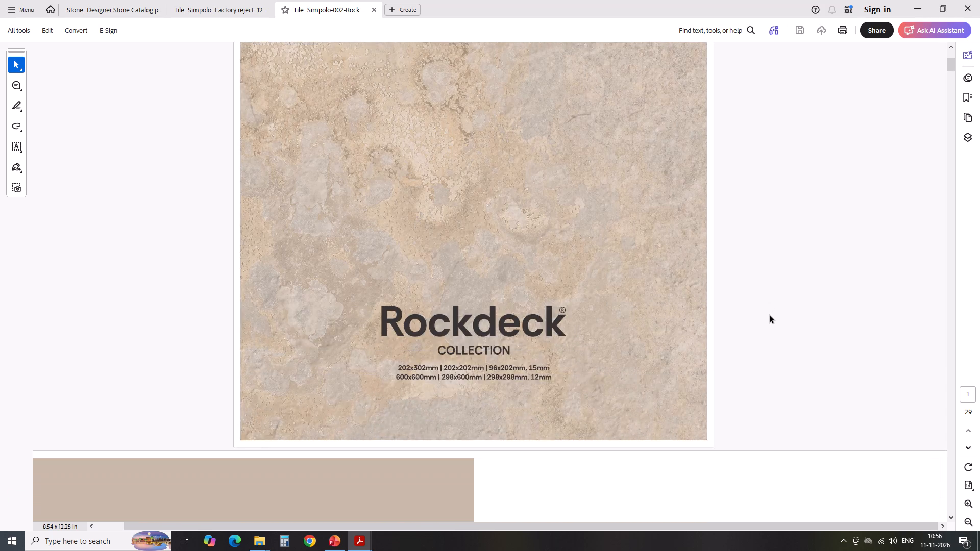
Look through the catalogue's introduction, Anti-Fall Surface and Tiny Rock Collection pages, covering the Agra and Arde series.
scroll(770, 316, down, 20)
scroll(770, 316, down, 20)
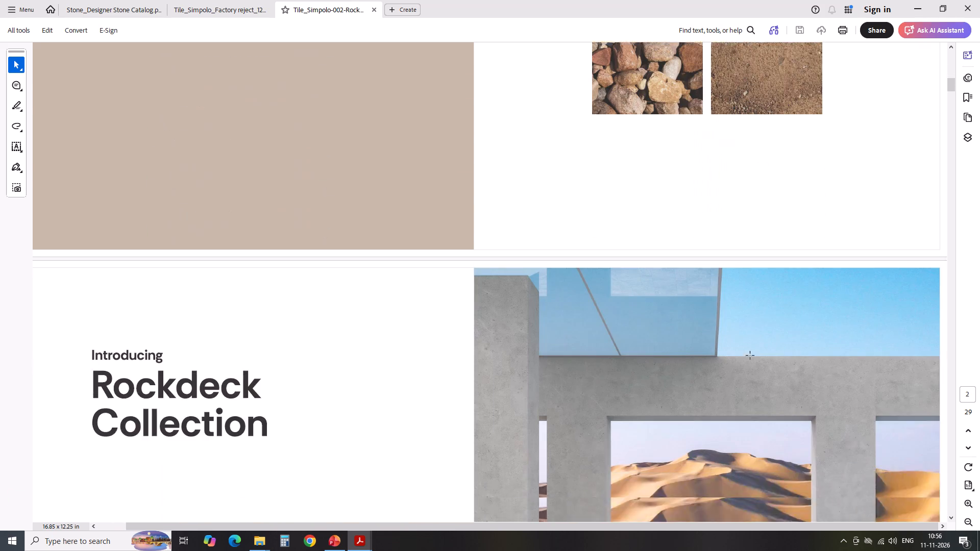
scroll(750, 356, down, 17)
scroll(737, 372, down, 7)
scroll(776, 393, down, 11)
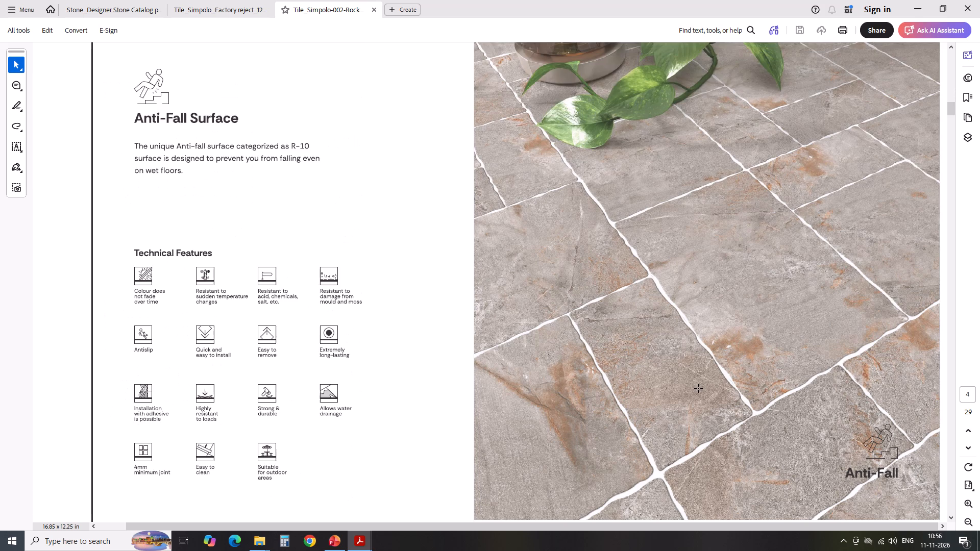
scroll(699, 389, down, 20)
scroll(699, 389, down, 18)
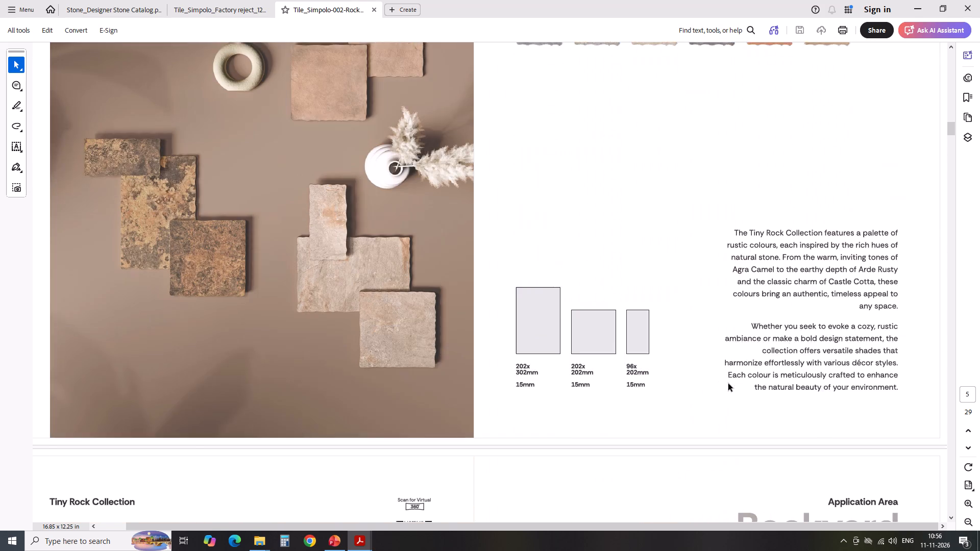
scroll(724, 385, down, 13)
scroll(720, 385, down, 19)
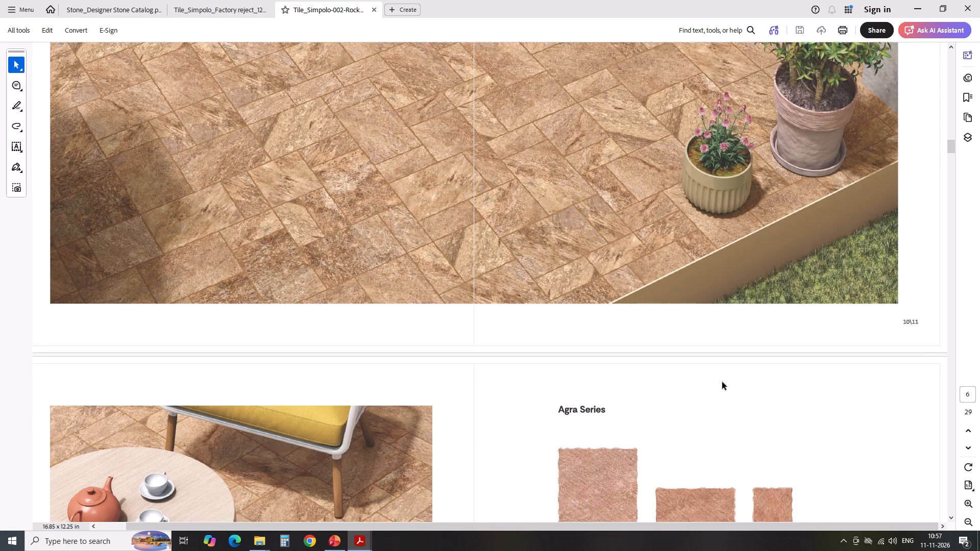
scroll(722, 382, down, 20)
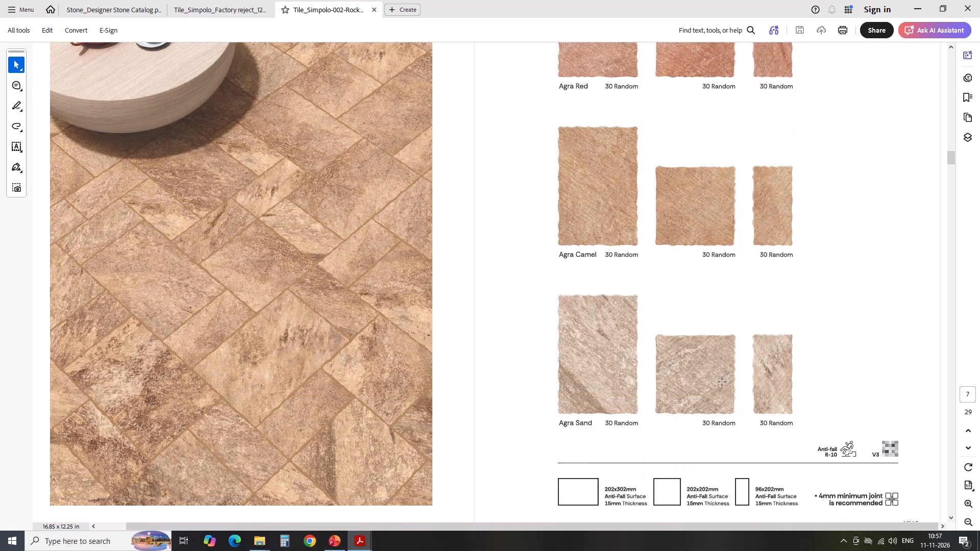
scroll(722, 382, down, 20)
scroll(722, 382, down, 15)
scroll(724, 385, up, 1)
scroll(723, 389, down, 6)
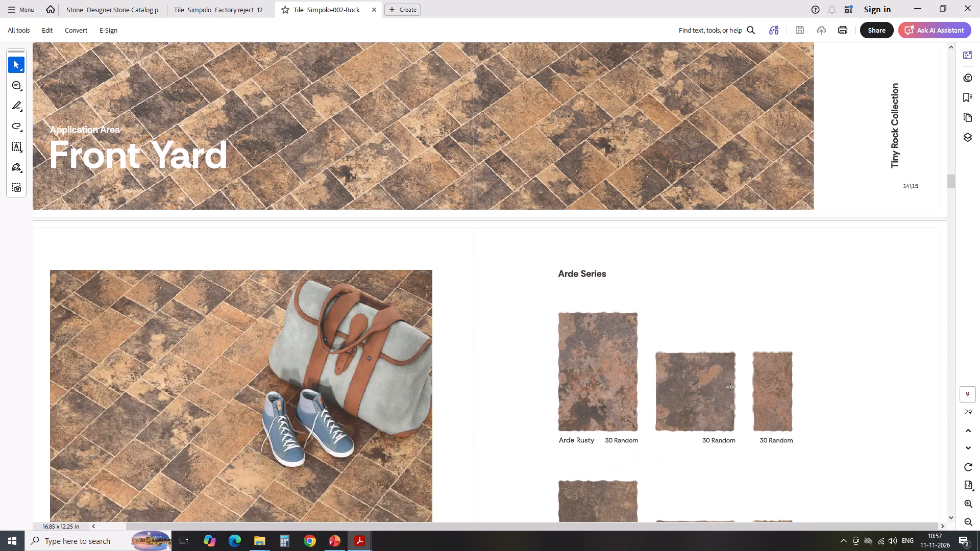
scroll(731, 387, down, 16)
scroll(721, 386, down, 14)
scroll(722, 385, down, 14)
Examine the Patio and Courtyard application pages with the Ashlar and Castle series swatches, sizes and thicknesses.
scroll(722, 383, down, 7)
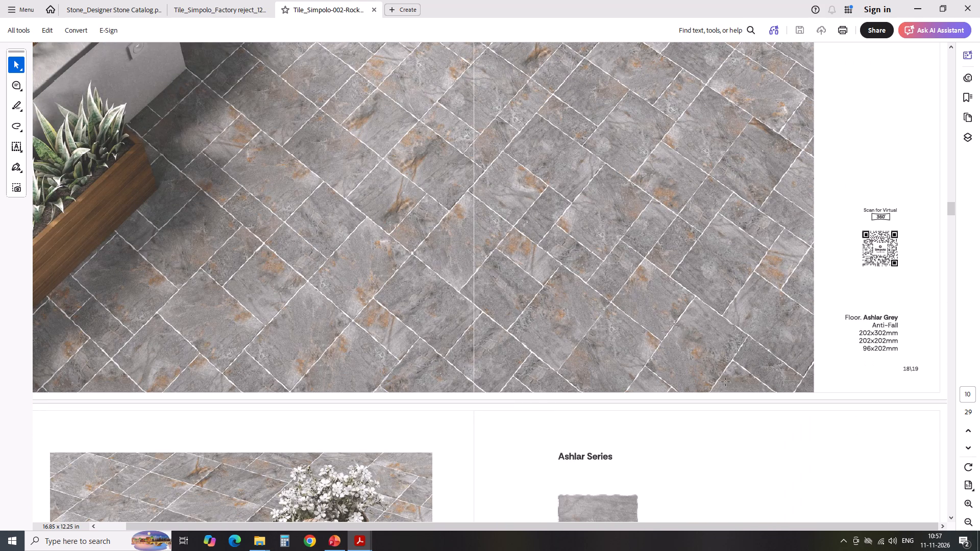
scroll(729, 381, up, 16)
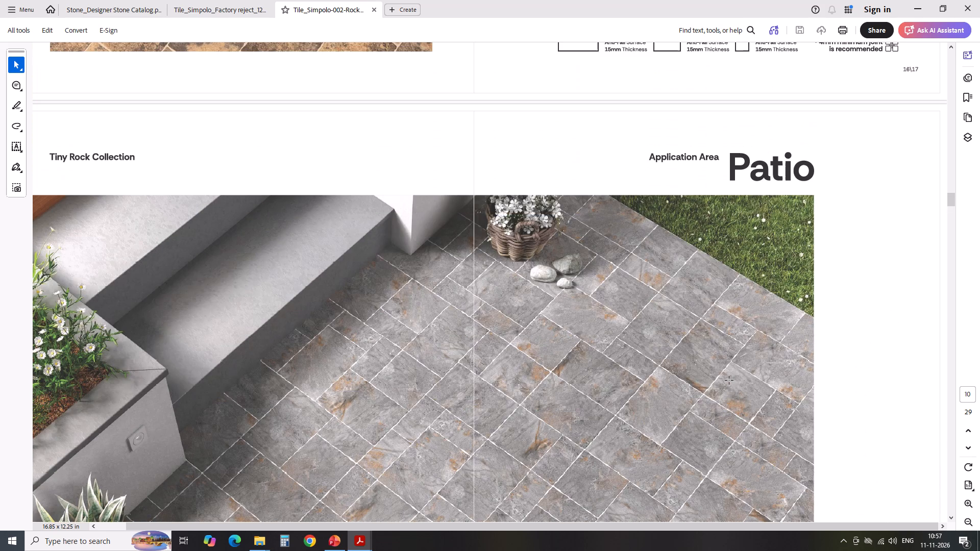
scroll(729, 381, down, 8)
scroll(729, 381, up, 1)
scroll(729, 381, down, 20)
scroll(730, 379, down, 18)
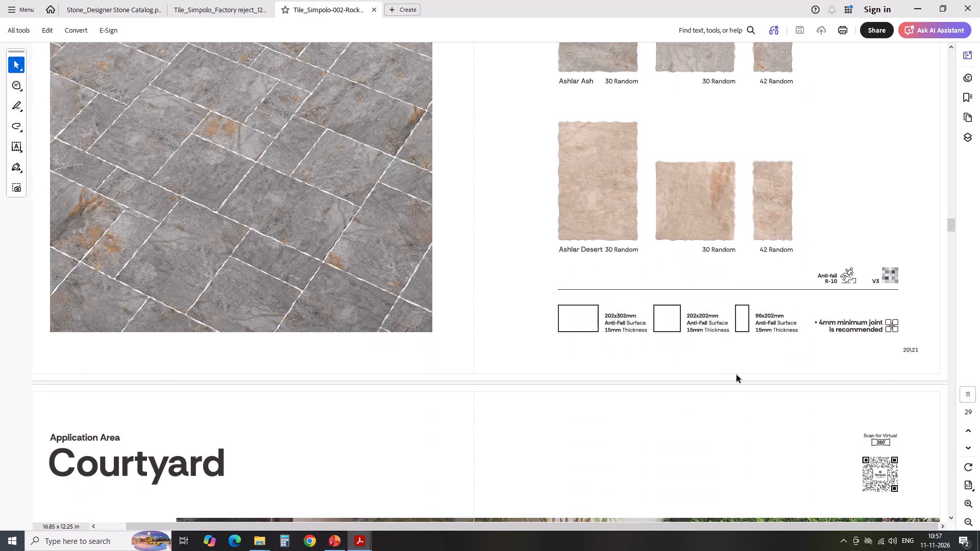
scroll(737, 375, down, 3)
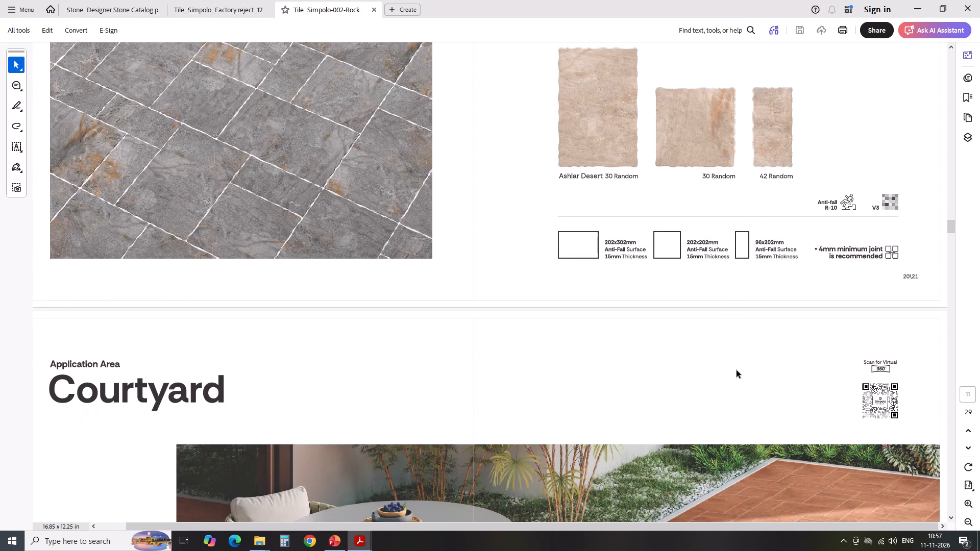
scroll(737, 370, down, 12)
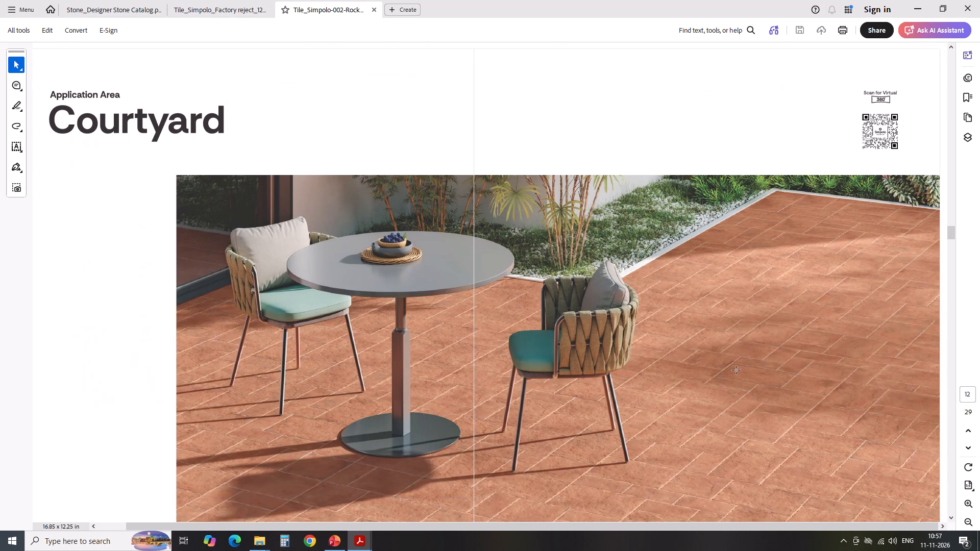
scroll(736, 367, down, 20)
scroll(736, 367, down, 15)
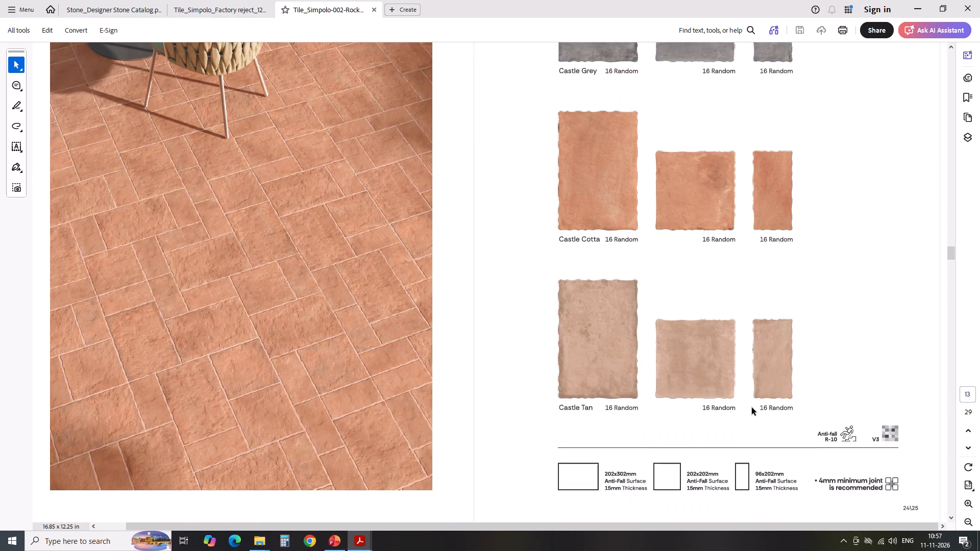
Review the Rockdeck Collection colour overview, tile sizes and Pool Deck page, up to the Clastic Series swatches.
scroll(752, 407, down, 16)
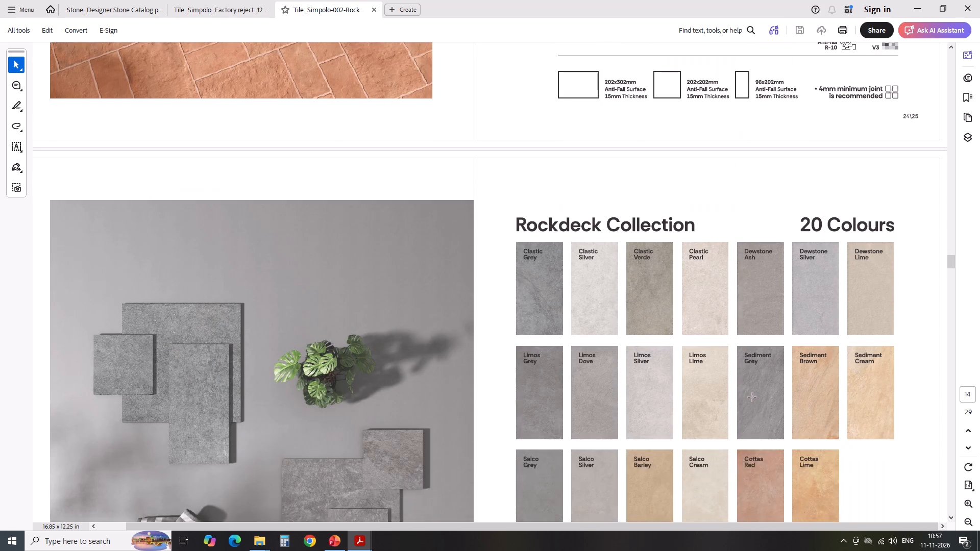
scroll(752, 396, down, 17)
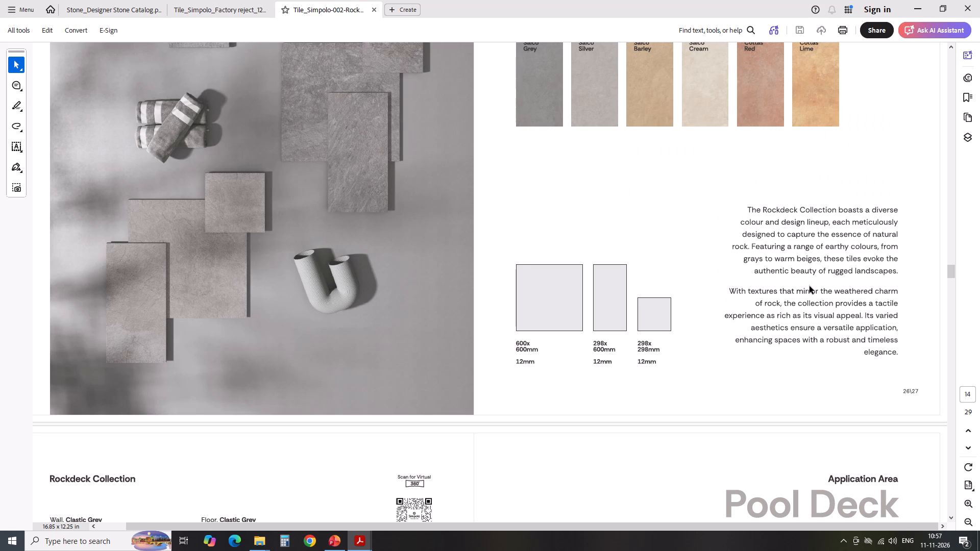
scroll(807, 284, down, 20)
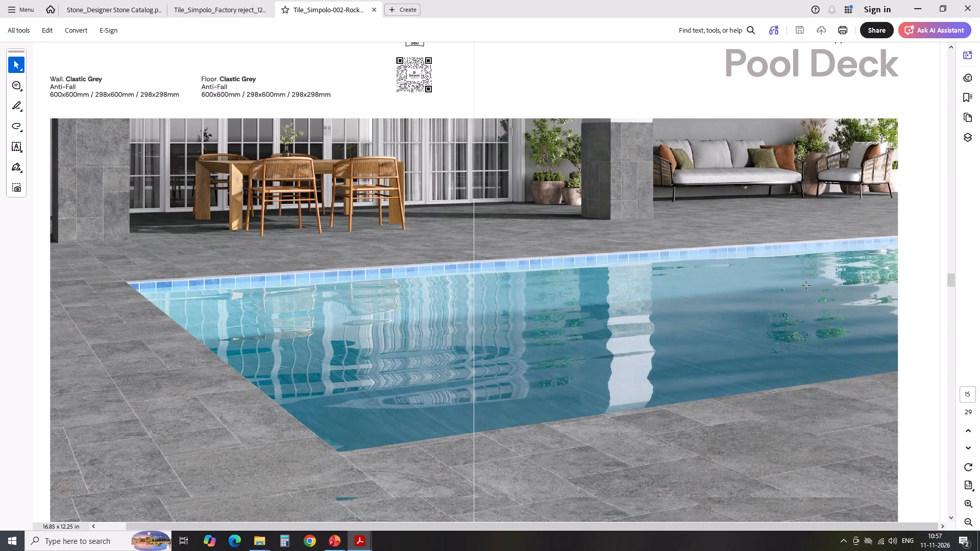
scroll(806, 286, down, 2)
scroll(796, 299, down, 20)
scroll(796, 299, down, 4)
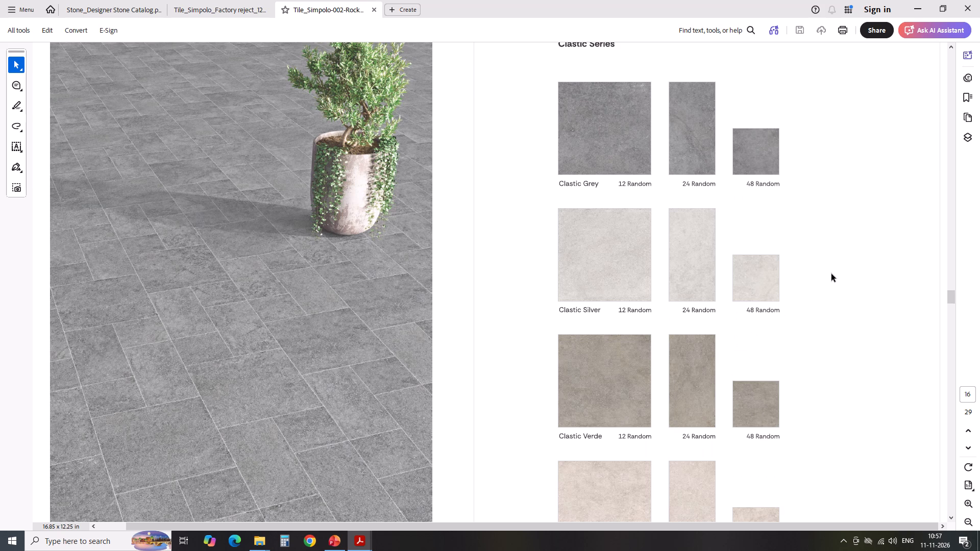
Compare the Pool Deck page's Clastic Grey wall and floor details with the Clastic Series swatches and specifications.
scroll(838, 267, up, 2)
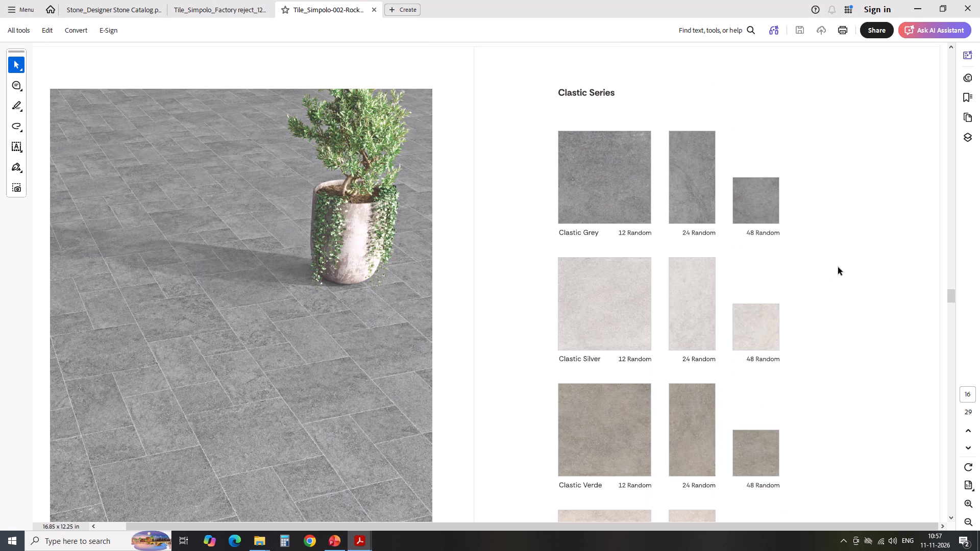
scroll(838, 267, up, 20)
scroll(838, 267, up, 4)
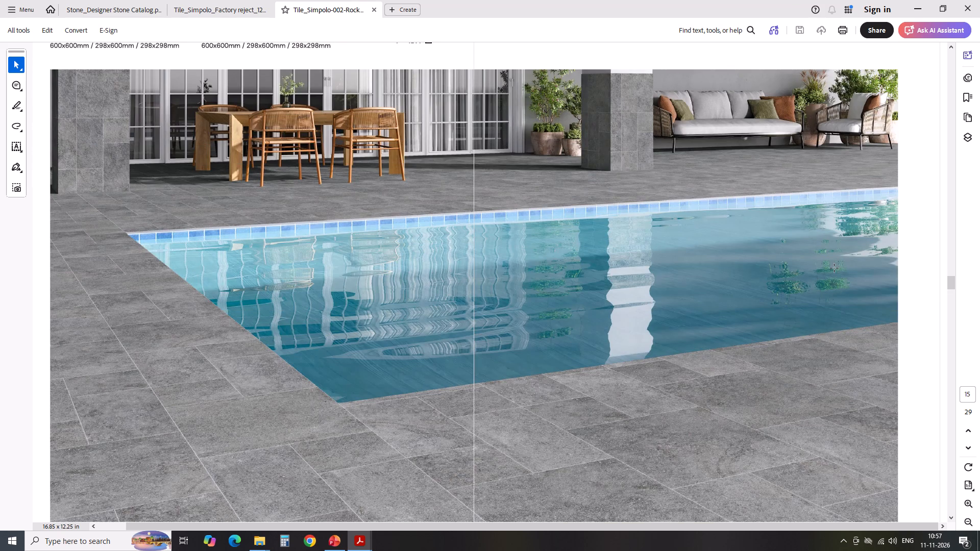
scroll(835, 268, up, 7)
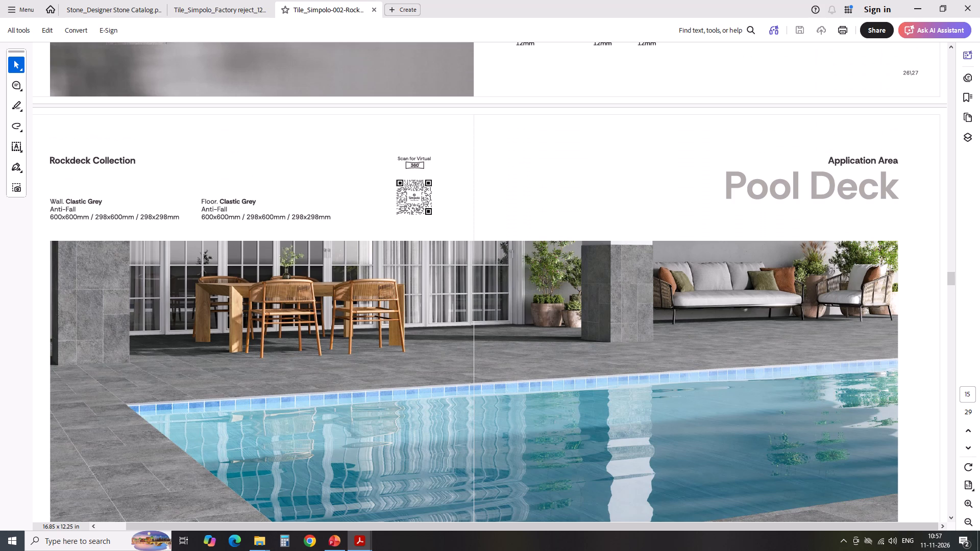
scroll(835, 268, down, 1)
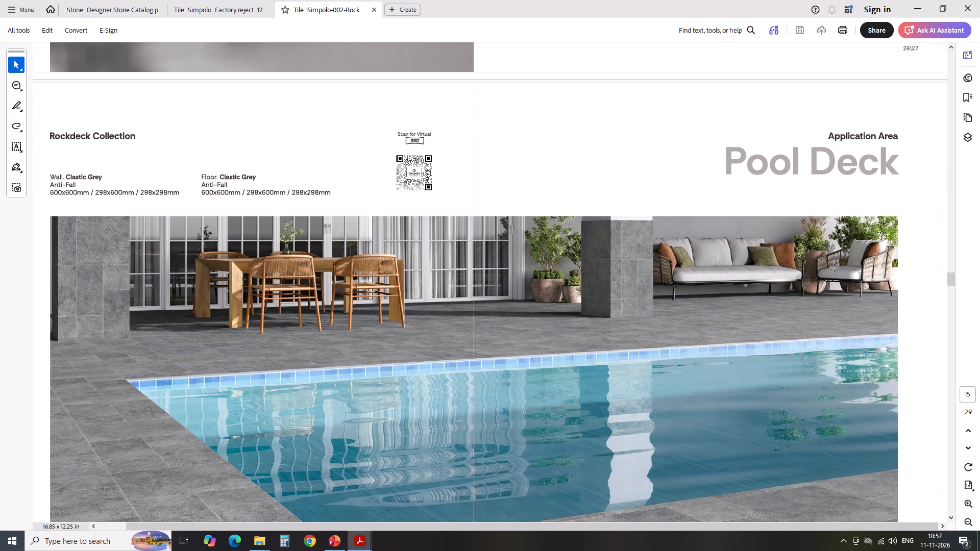
scroll(836, 268, down, 17)
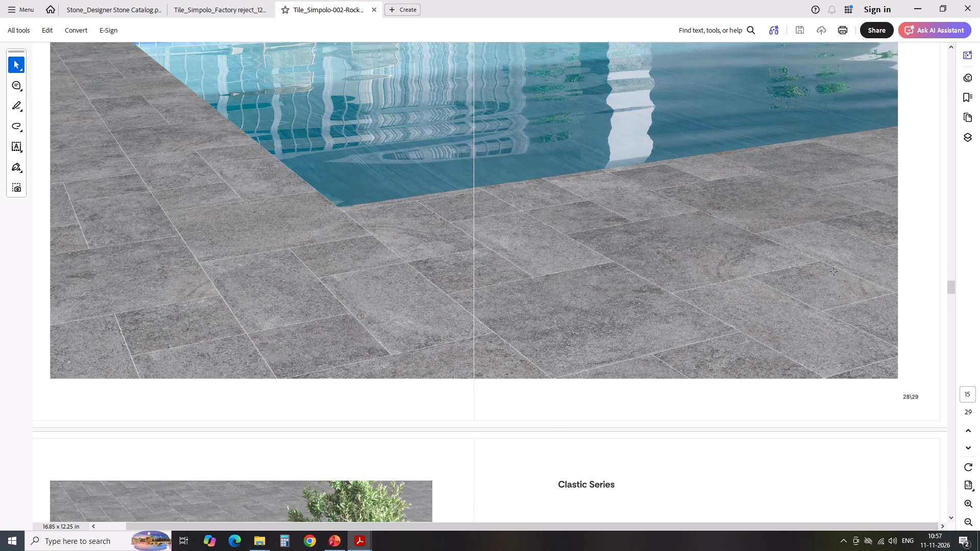
scroll(834, 272, down, 20)
scroll(834, 272, down, 2)
scroll(767, 325, down, 4)
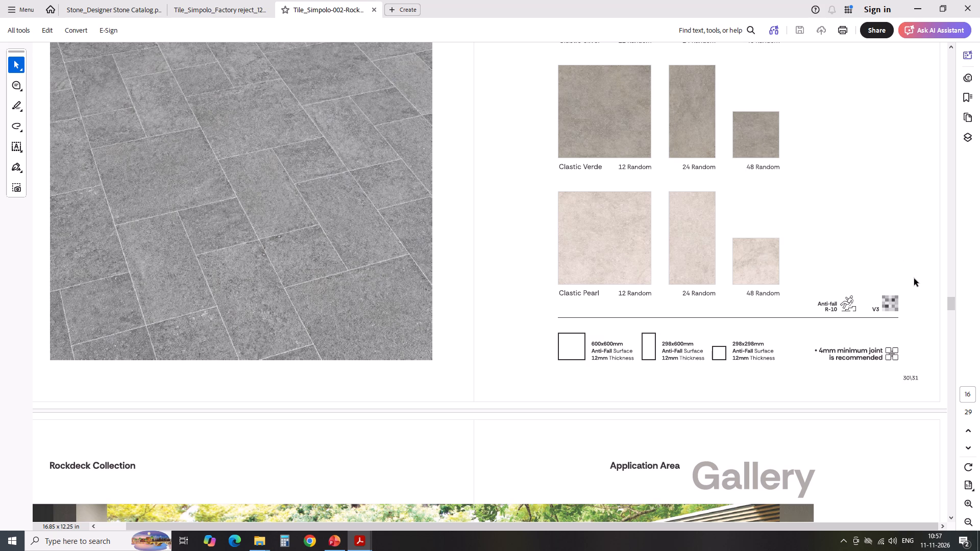
scroll(912, 279, down, 11)
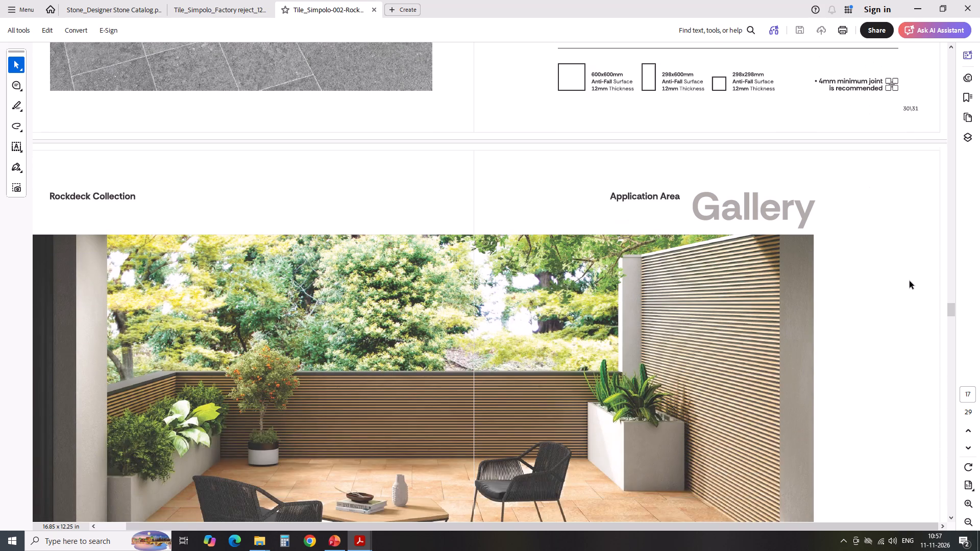
scroll(910, 281, up, 18)
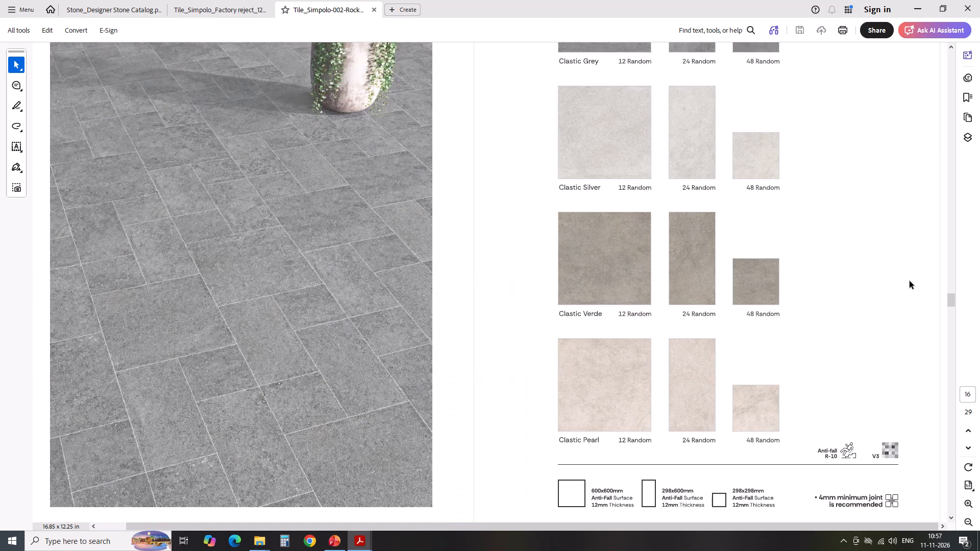
scroll(910, 281, up, 17)
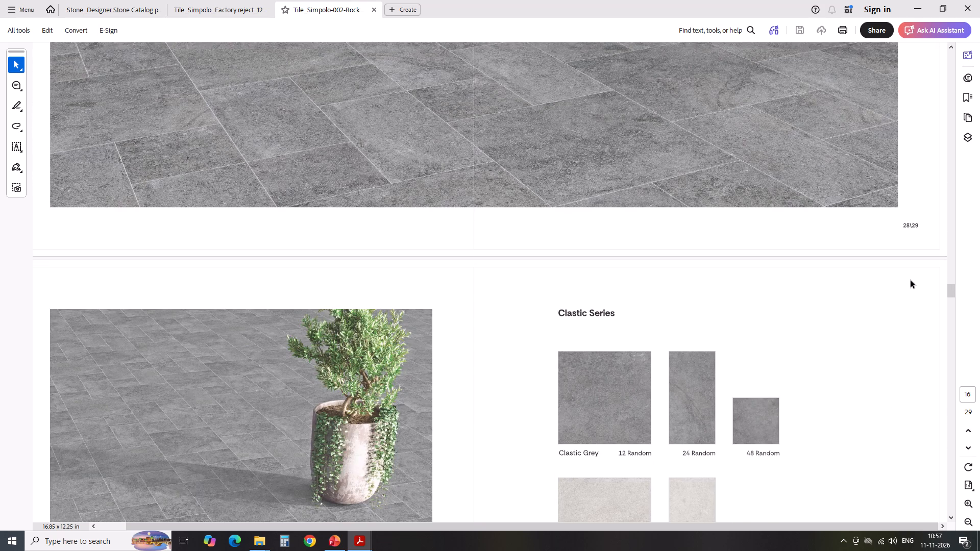
scroll(911, 281, up, 17)
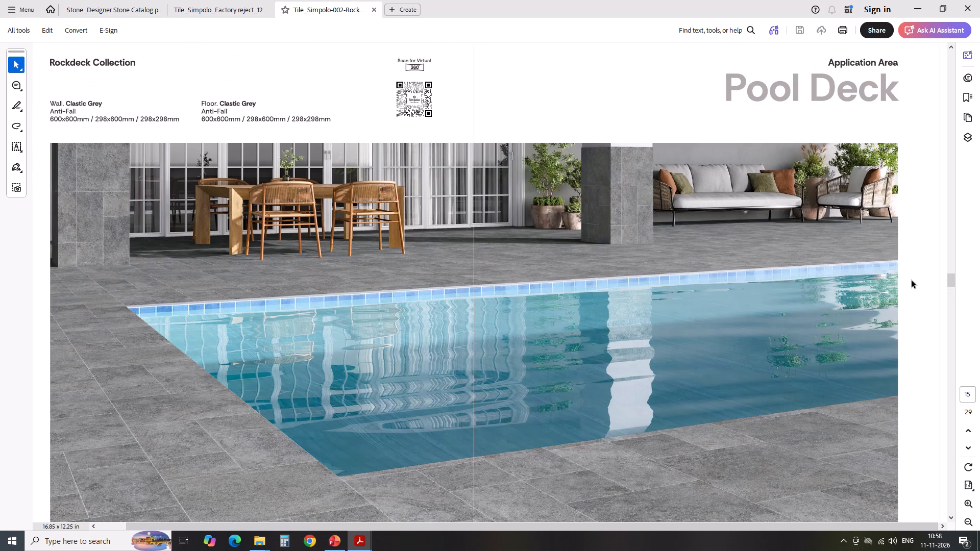
scroll(926, 280, up, 4)
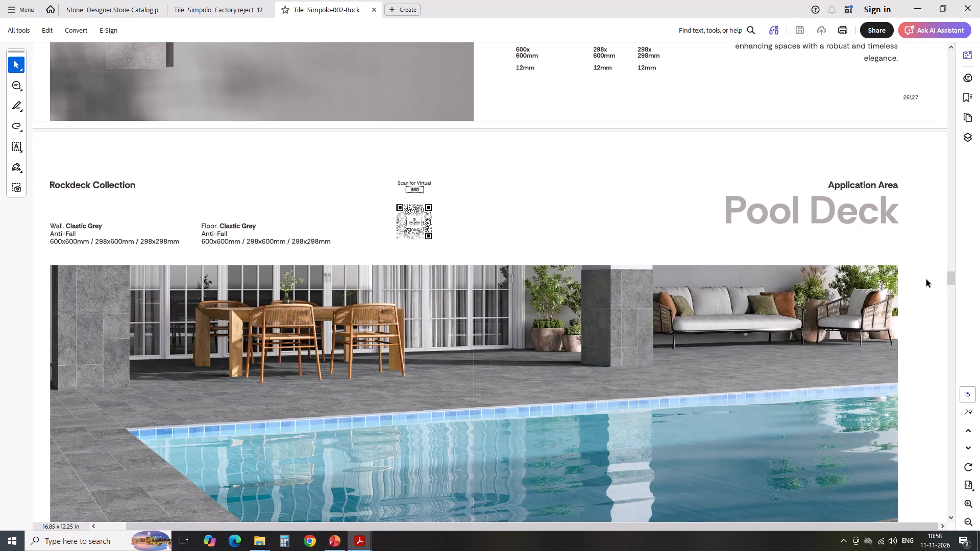
Switch back to the PowerPoint presentation and add "Stone" after "Clastic Grey" in slide 9's flooring label.
click(906, 11)
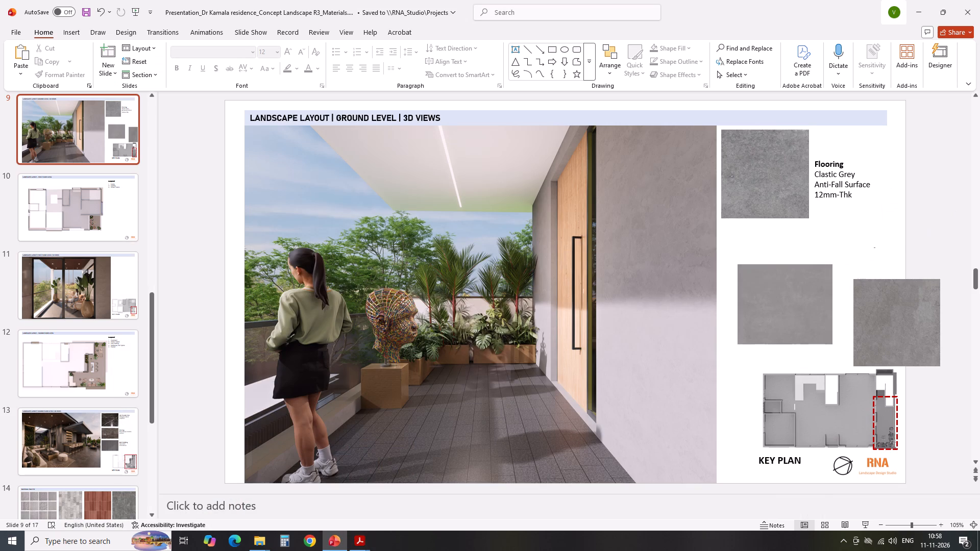
click(864, 175)
key(space)
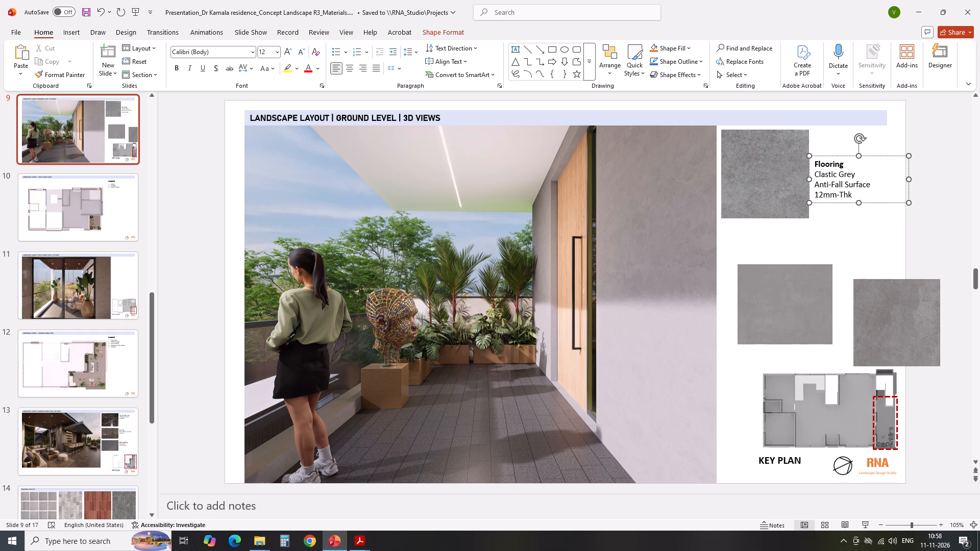
key(BackSpace)
text(tone)
Switch to the Simpolo Rockdeck catalogue and review the pages after the Clastic Series, through the Cottas and Dewstone Series swatches.
click(945, 193)
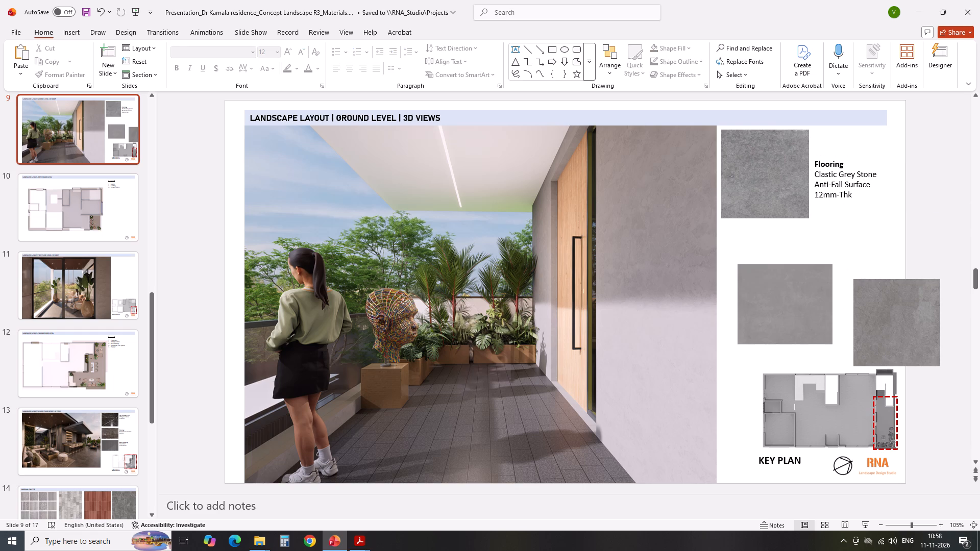
click(939, 233)
click(442, 494)
scroll(636, 374, down, 13)
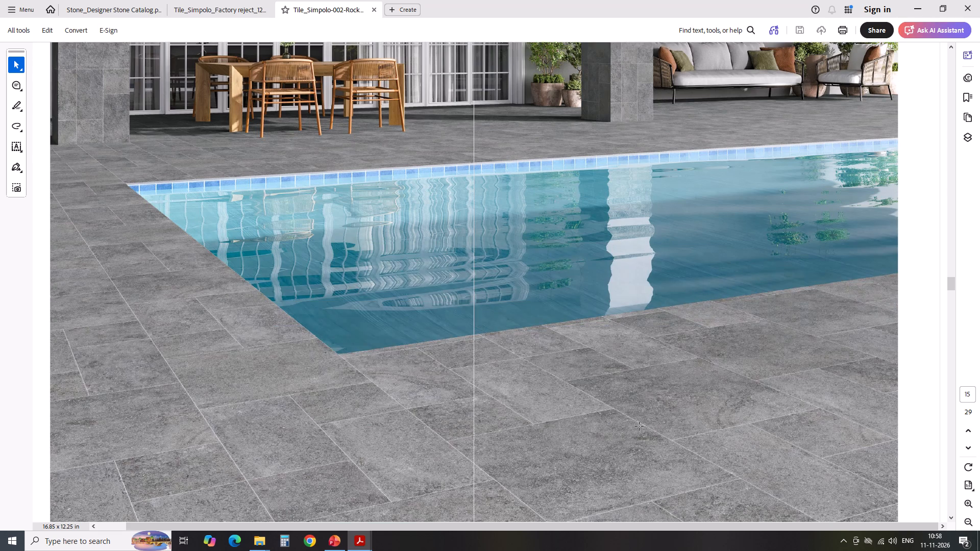
scroll(640, 427, down, 20)
scroll(640, 427, down, 20)
scroll(640, 427, down, 1)
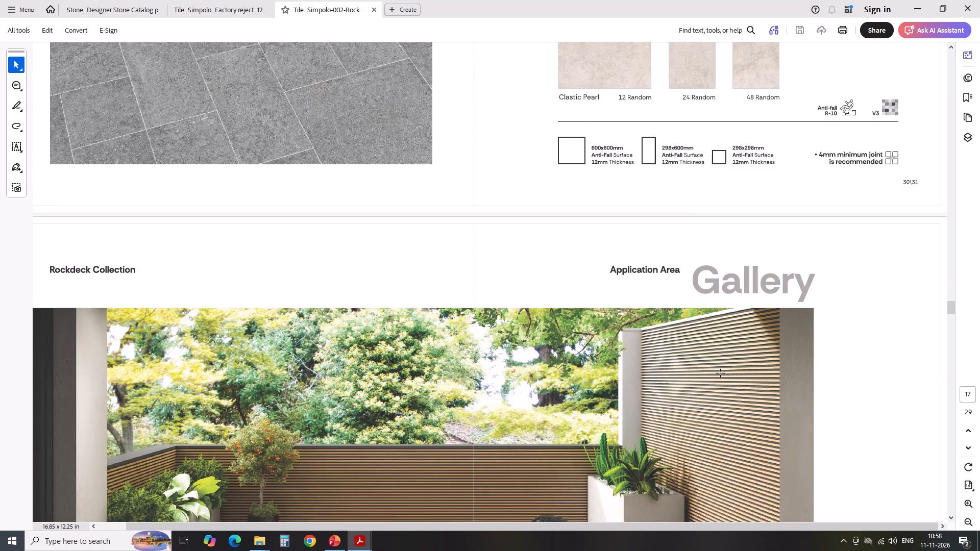
scroll(721, 373, down, 20)
scroll(692, 393, down, 18)
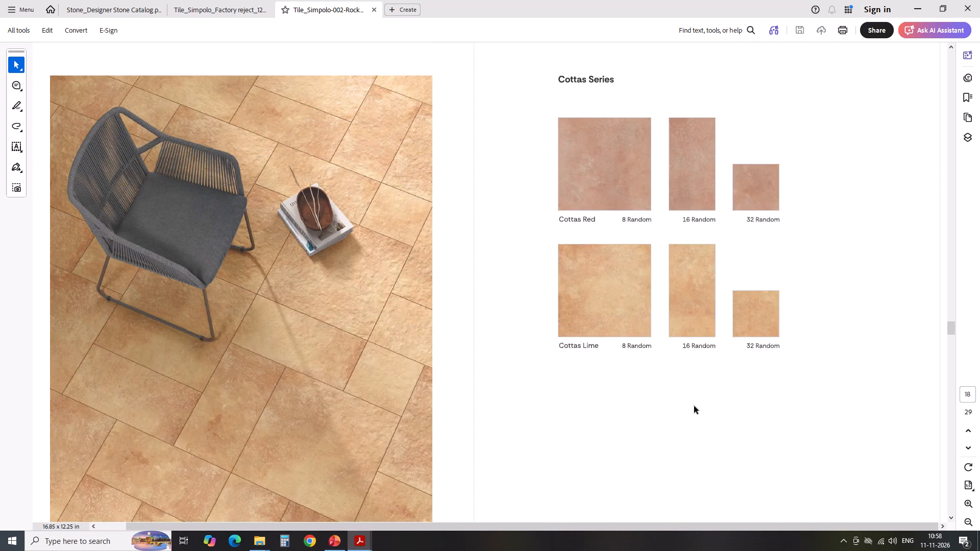
scroll(694, 406, down, 17)
scroll(707, 406, down, 18)
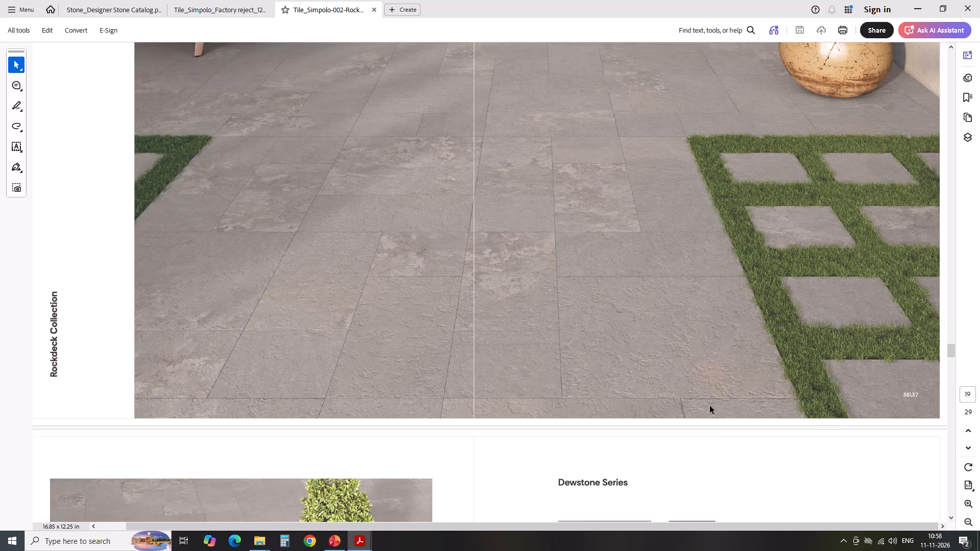
scroll(710, 406, down, 10)
scroll(709, 404, down, 11)
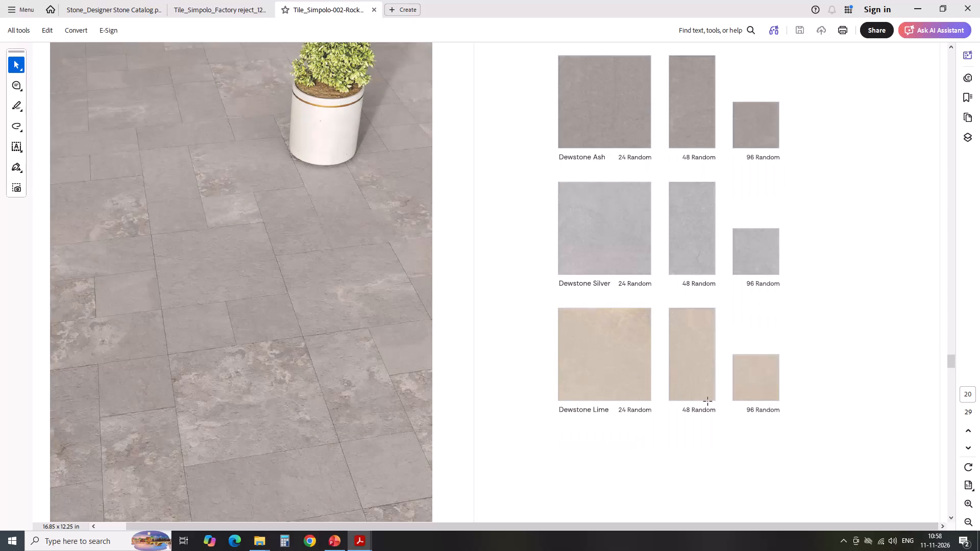
Examine the Limos Series floor page, its colour swatches, and the listed tile sizes, surface and thickness.
scroll(707, 392, down, 20)
scroll(707, 392, down, 14)
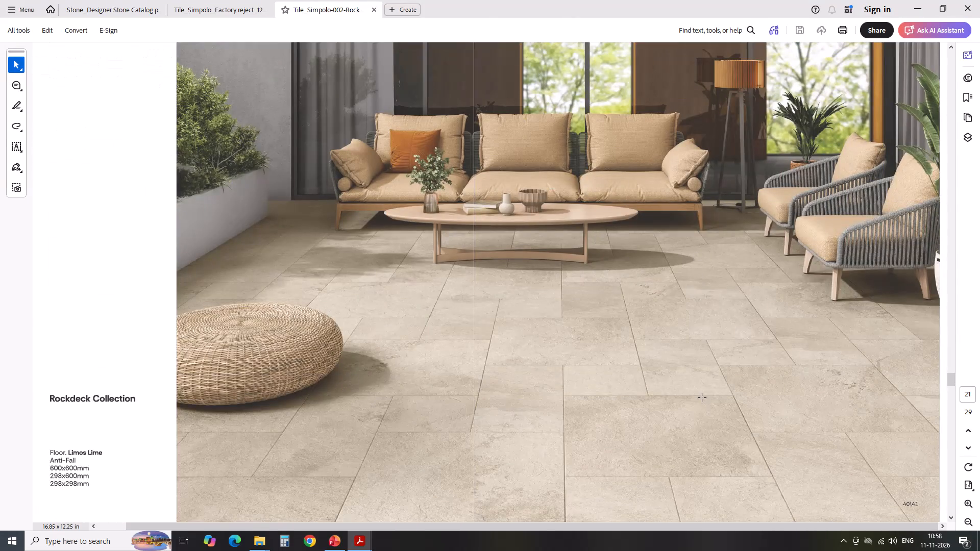
scroll(702, 398, down, 13)
scroll(744, 369, down, 4)
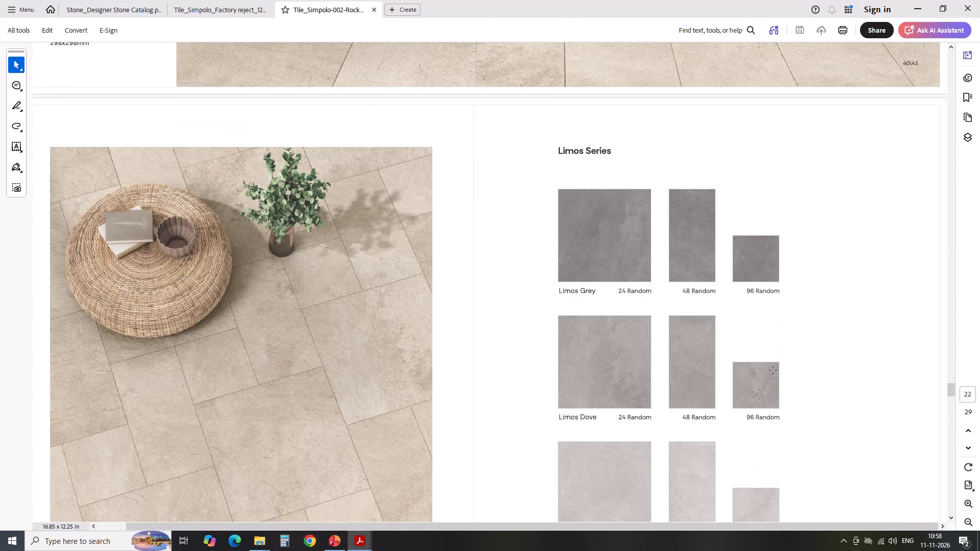
scroll(837, 359, down, 1)
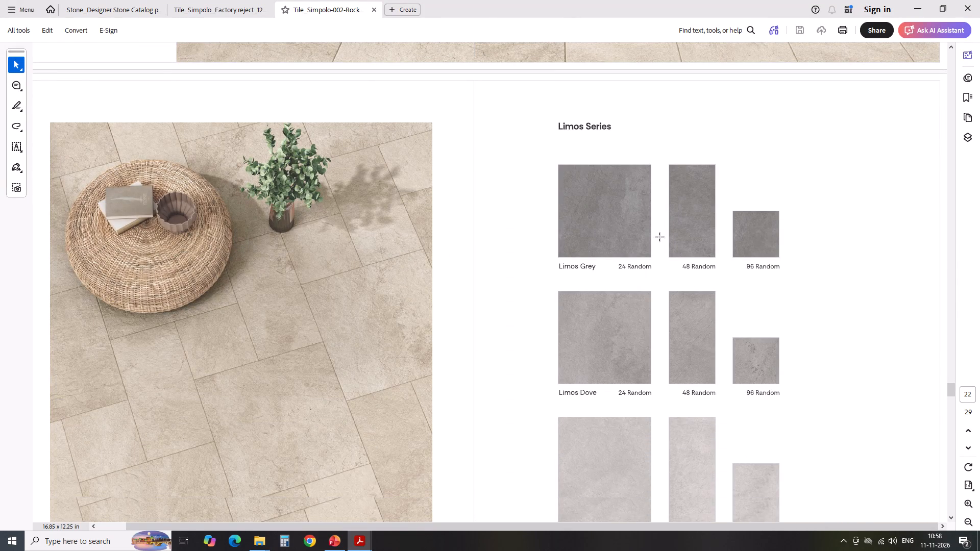
scroll(684, 308, down, 4)
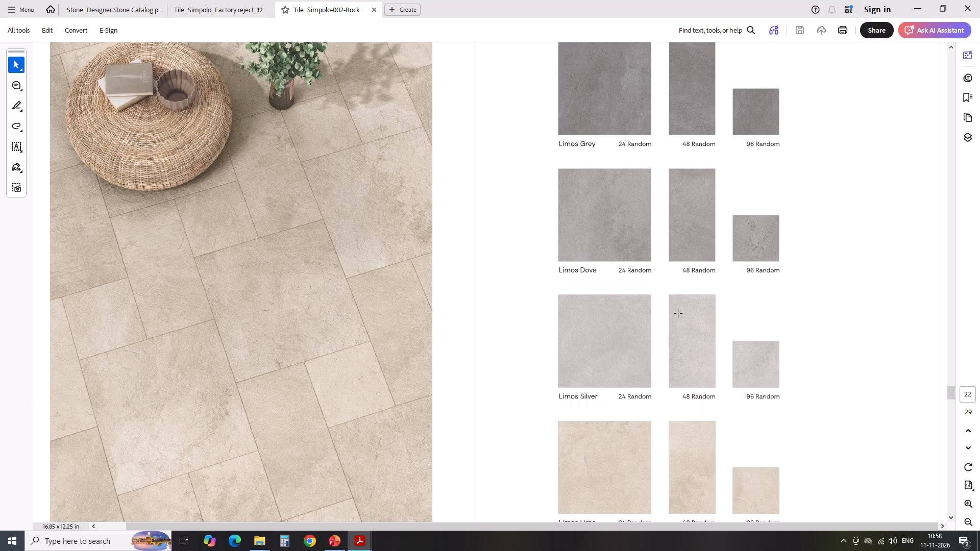
scroll(678, 314, down, 5)
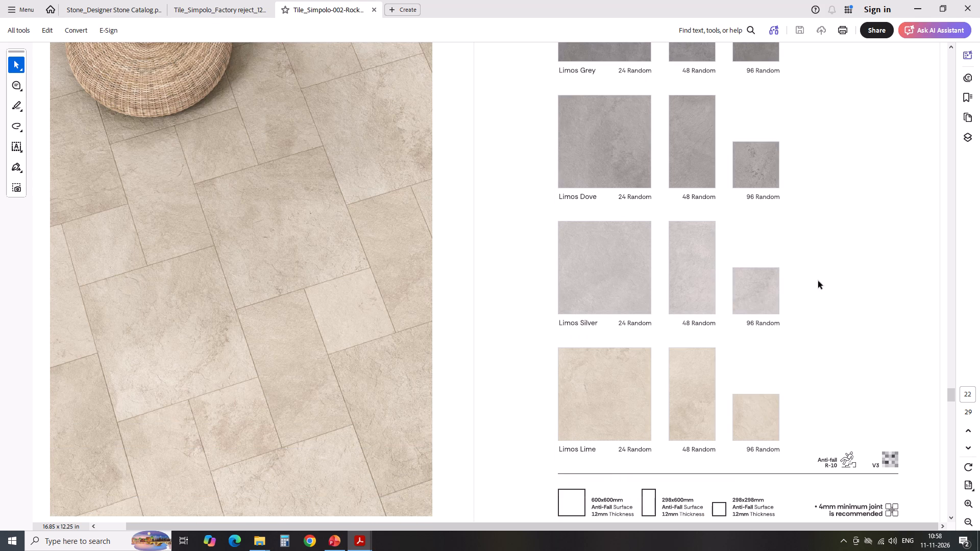
scroll(816, 281, up, 10)
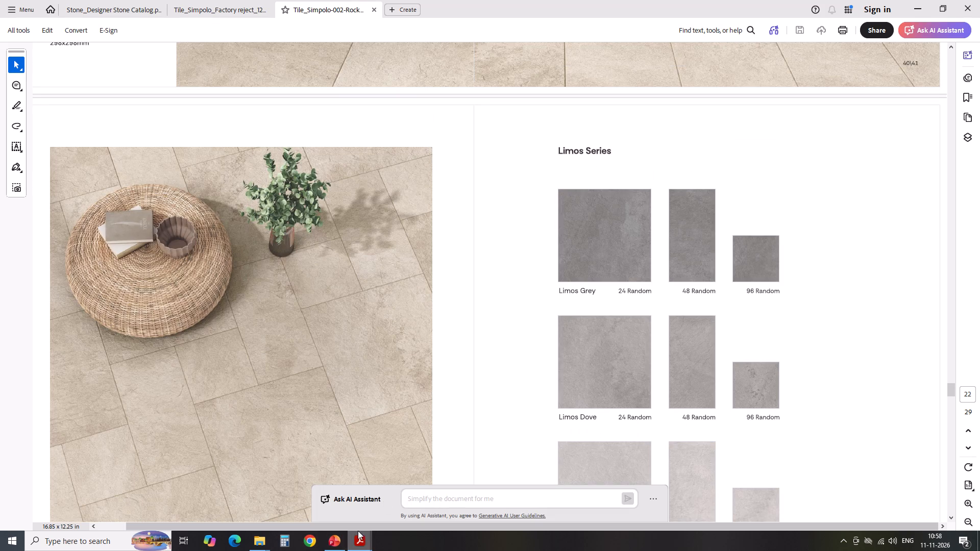
Switch back to the PowerPoint presentation, move the plain grey swatch aside and align the mottled grey swatch beneath the Clastic Grey one.
click(335, 546)
click(335, 546)
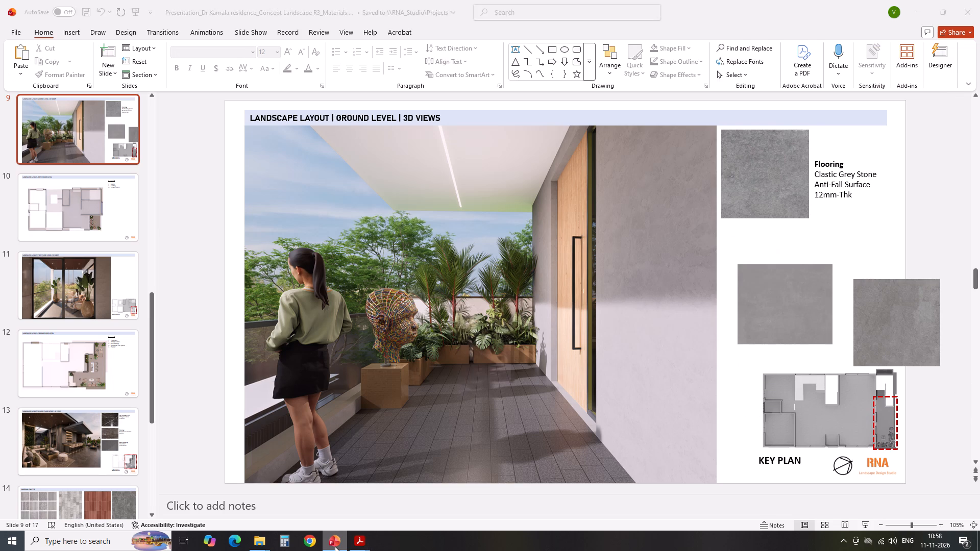
click(335, 546)
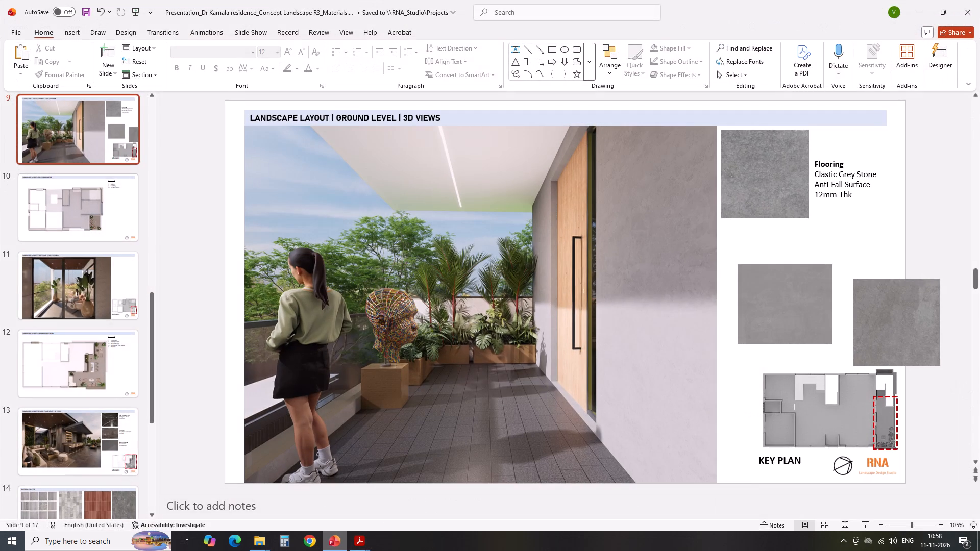
click(809, 297)
drag(803, 307, 668, 458)
click(908, 321)
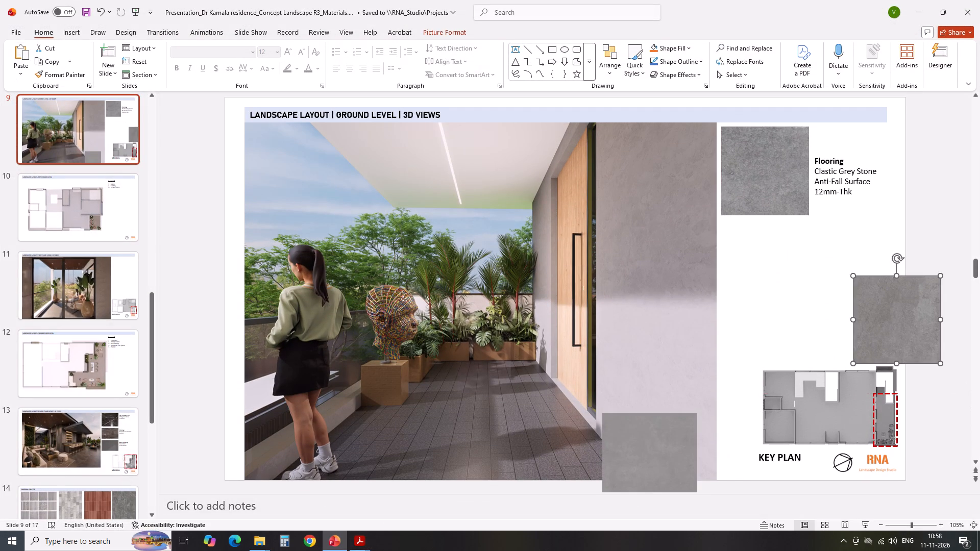
drag(909, 327, 776, 274)
click(811, 268)
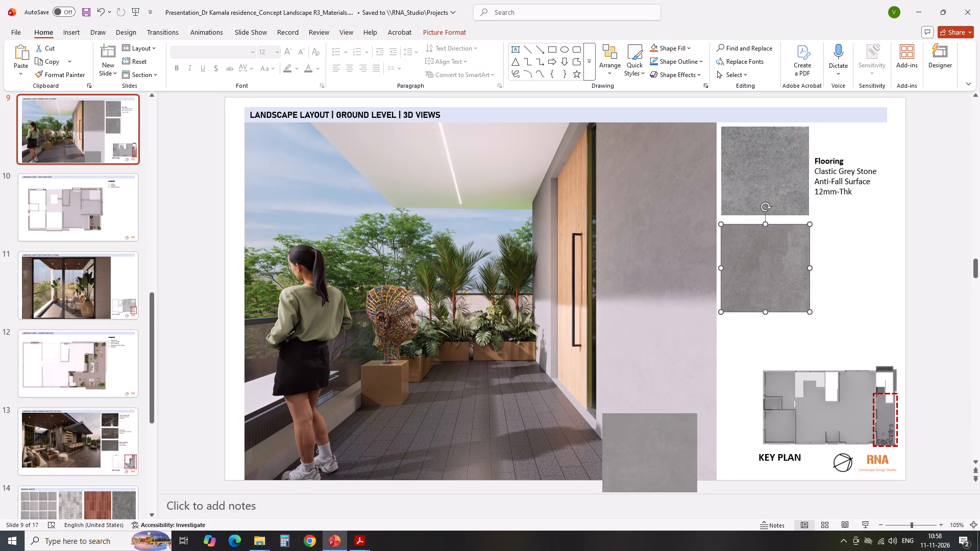
click(874, 290)
Duplicate the Clastic Grey Stone flooring label and place the copy beside the second swatch.
click(843, 176)
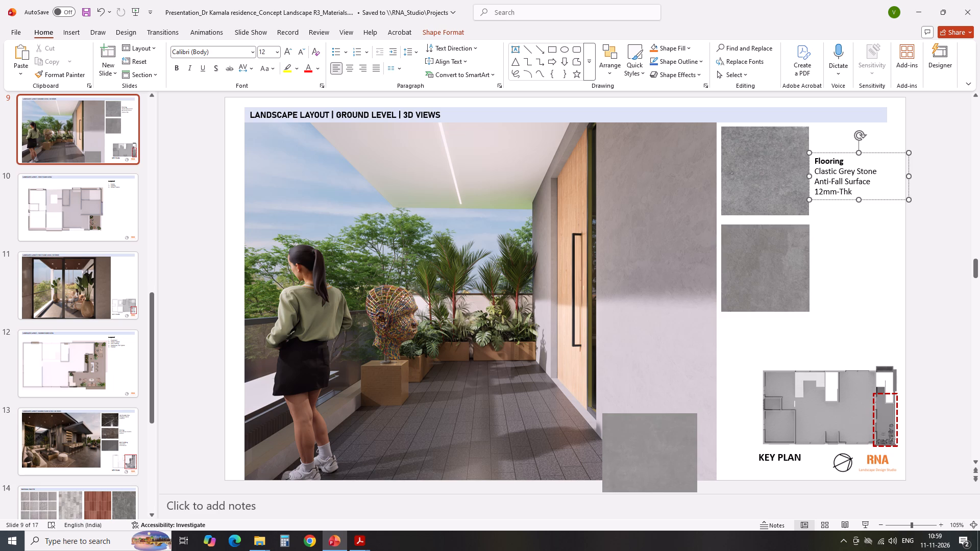
key(ctrl+c)
click(866, 219)
click(871, 188)
click(882, 216)
click(861, 170)
click(879, 152)
key(ctrl+c)
click(856, 229)
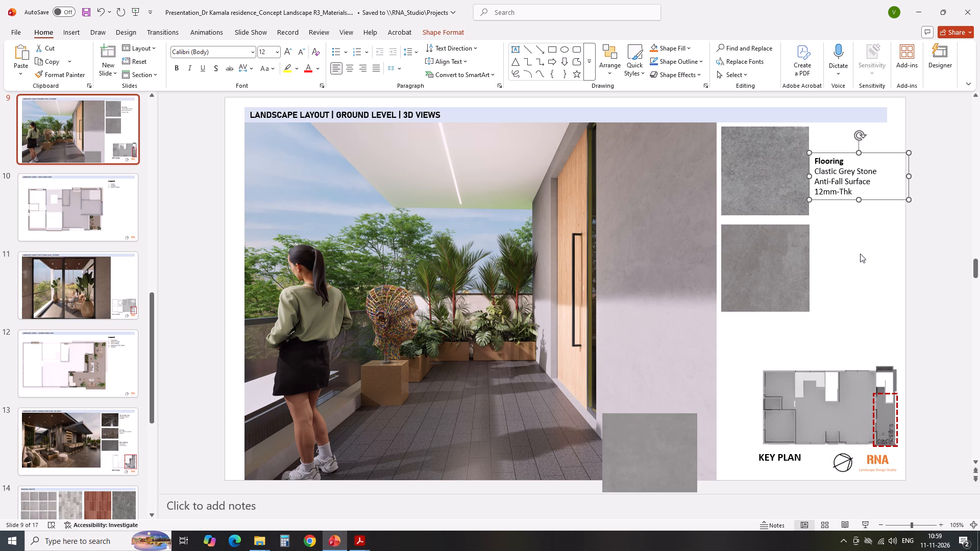
key(ctrl+v)
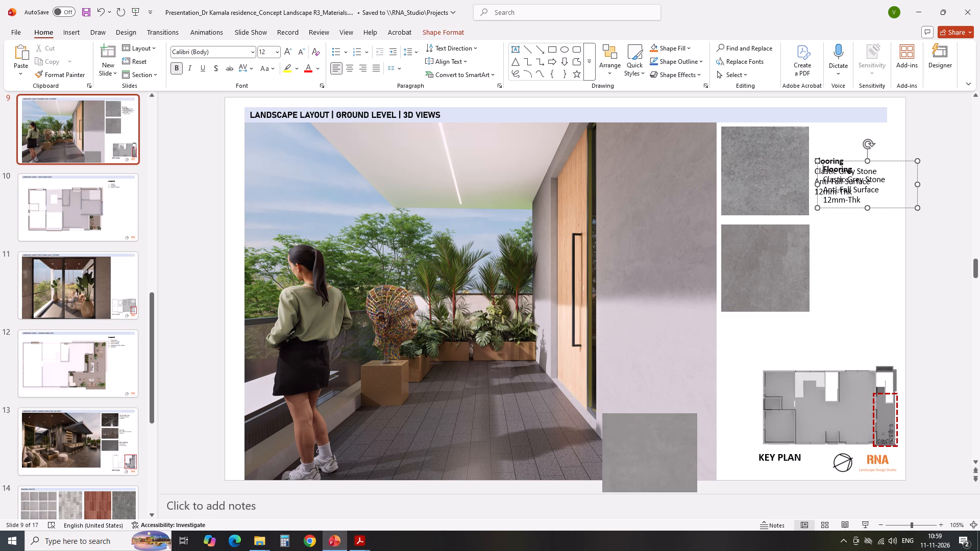
drag(891, 161, 879, 236)
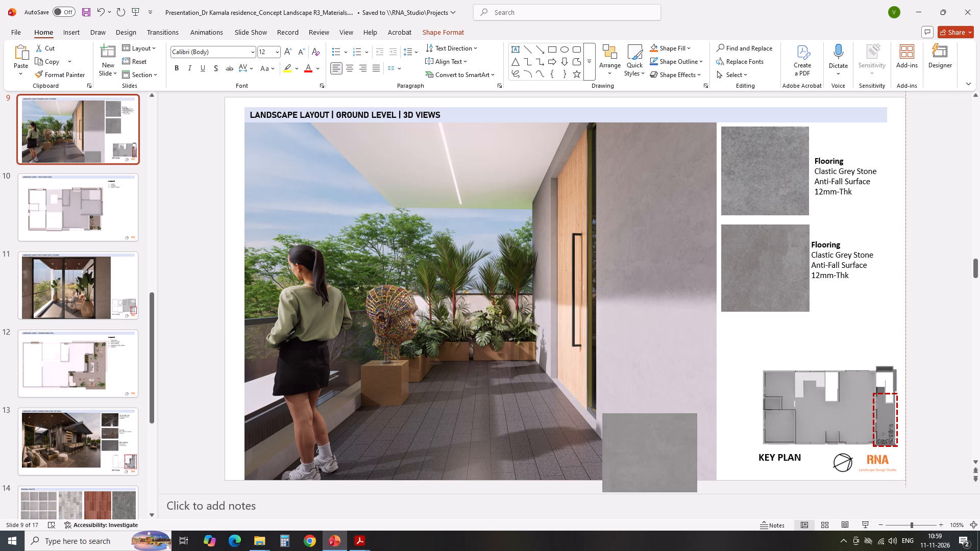
drag(879, 236, 878, 242)
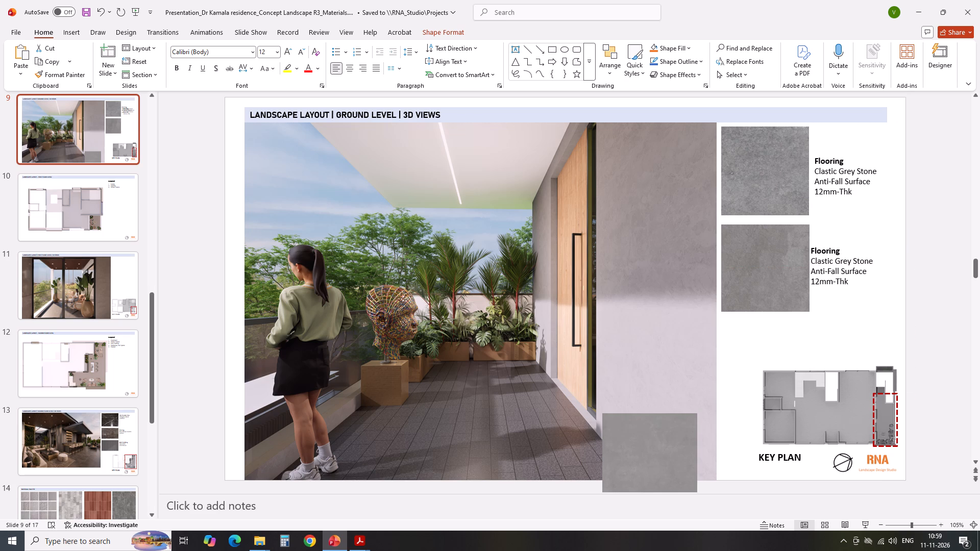
drag(878, 242, 880, 244)
Replace "Clastic" with "Limos" in the copied label so it reads "Limos Grey Stone".
double_click(865, 272)
click(841, 273)
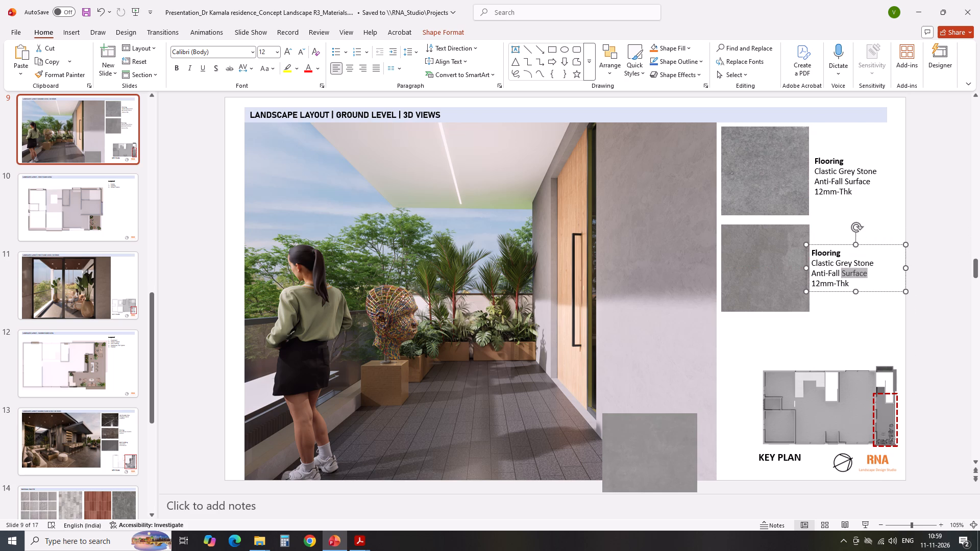
click(832, 262)
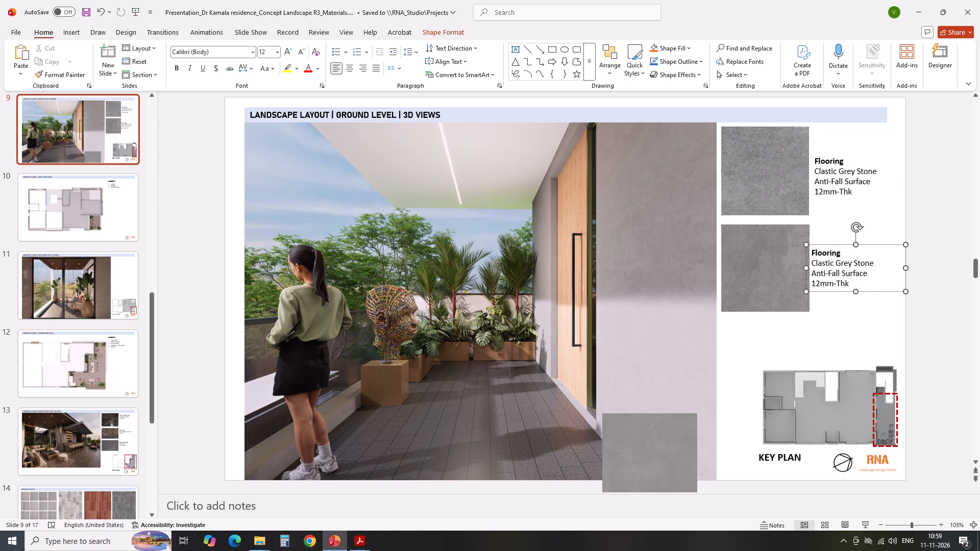
key(BackSpace)
key(BackSpace)
key(BackSpace)
key(BackSpace)
key(BackSpace)
key(BackSpace)
key(BackSpace)
text(li)
key(BackSpace)
key(l)
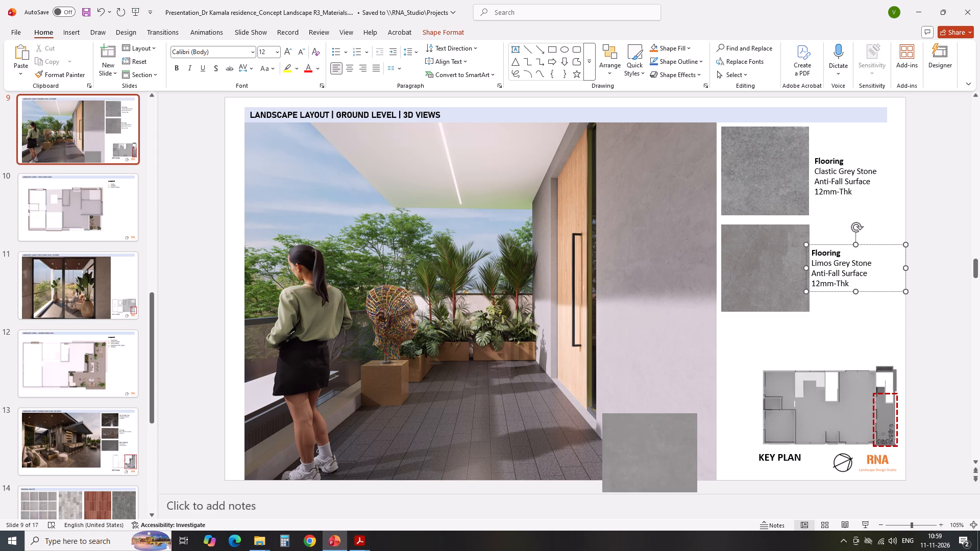
click(829, 317)
Check the Limos Series surface and thickness details in the Rockdeck catalogue against the new label, and return to the presentation.
click(348, 547)
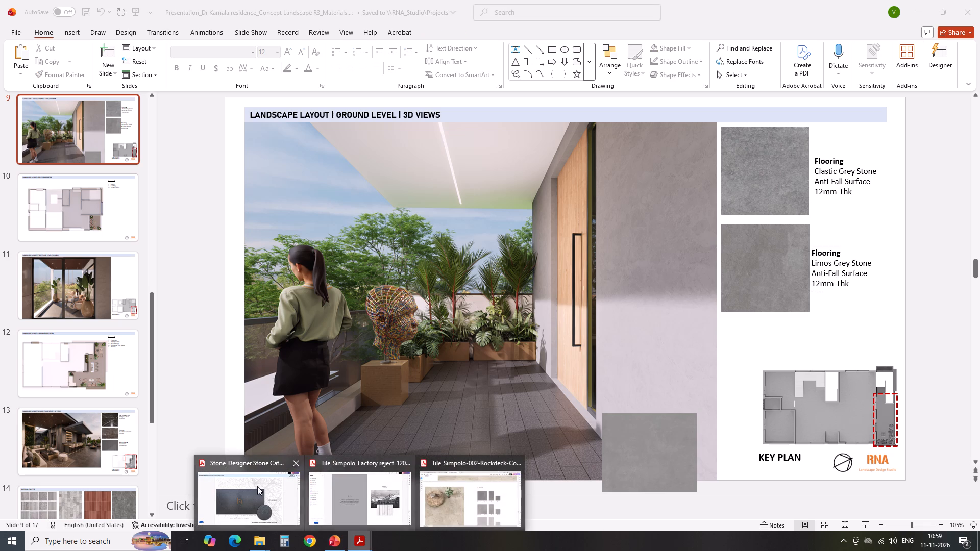
click(500, 502)
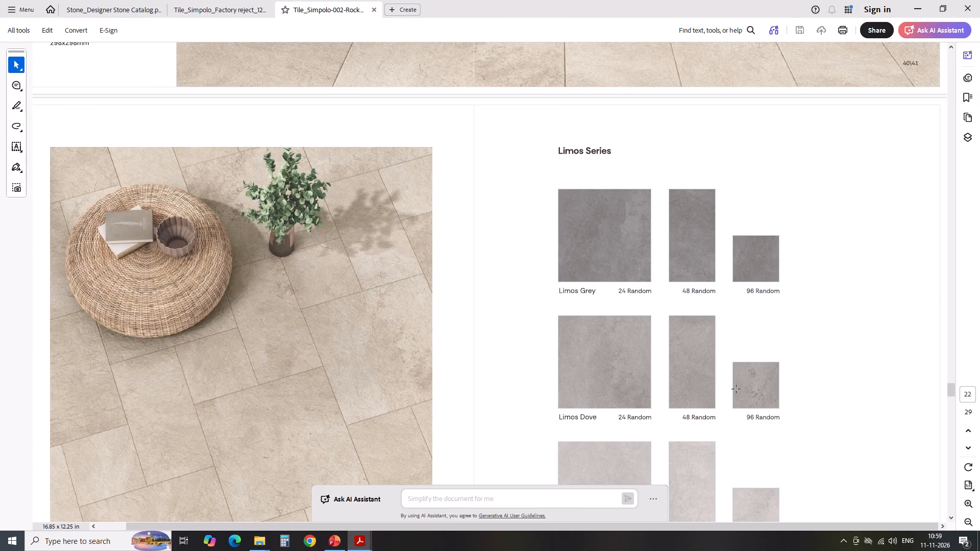
scroll(790, 355, down, 10)
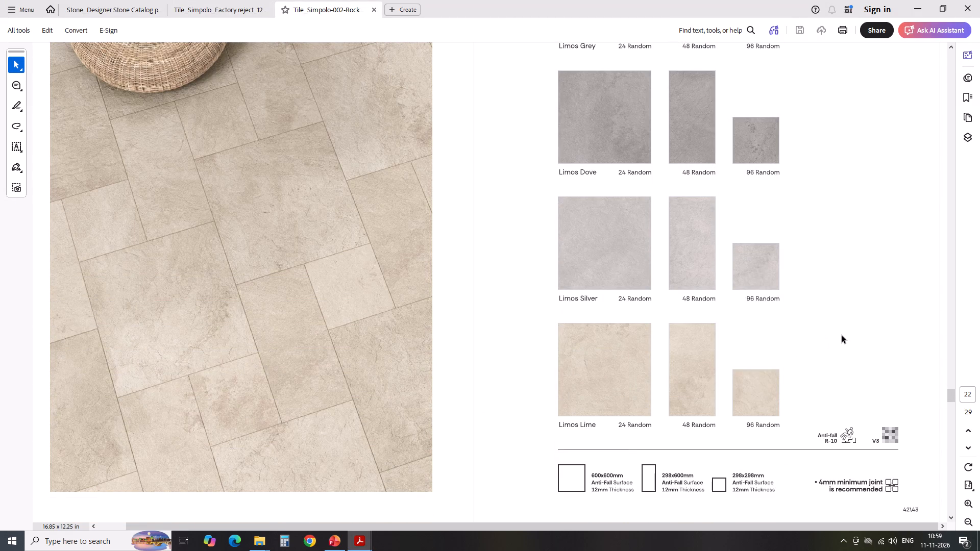
scroll(842, 336, down, 1)
click(918, 9)
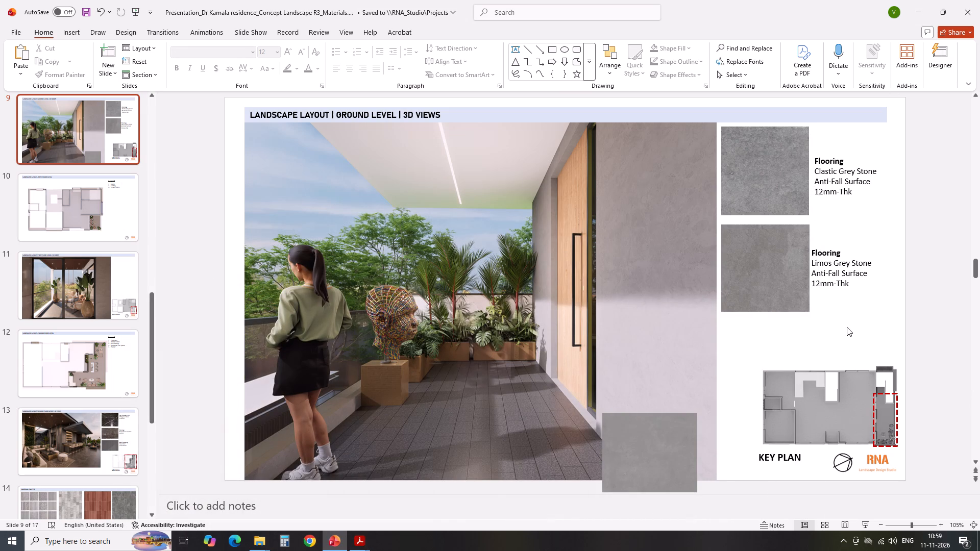
Move the plain grey swatch off the render to below the Limos Grey swatch, aligned with its left edge.
click(847, 327)
click(656, 457)
drag(659, 457, 738, 425)
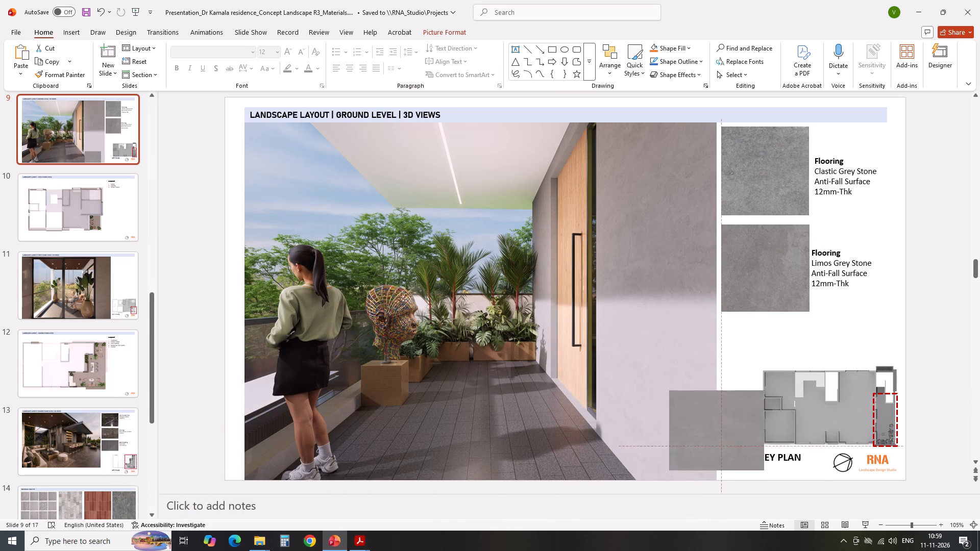
drag(738, 425, 777, 377)
click(945, 395)
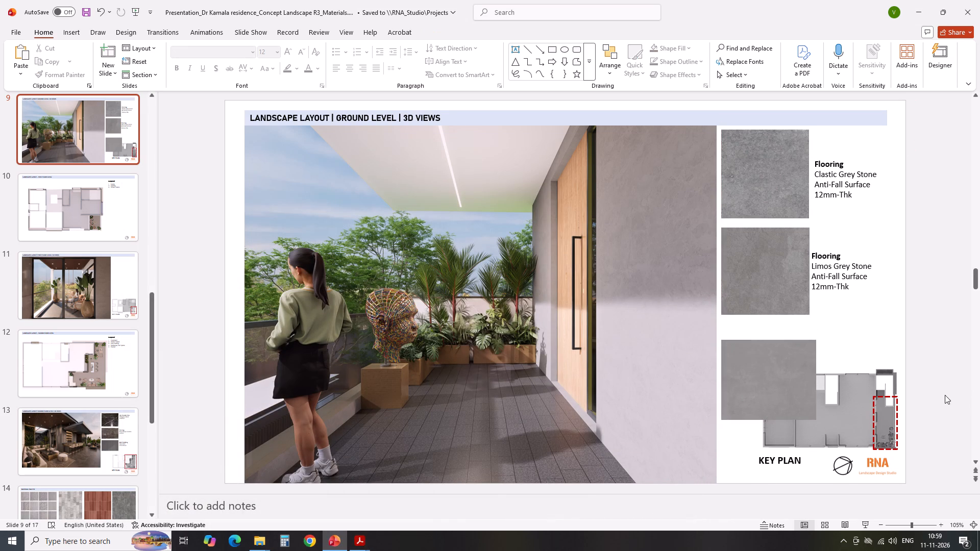
Reduce the Clastic Grey swatch's height from its bottom edge and move its flooring label up to sit centred beside it.
click(793, 194)
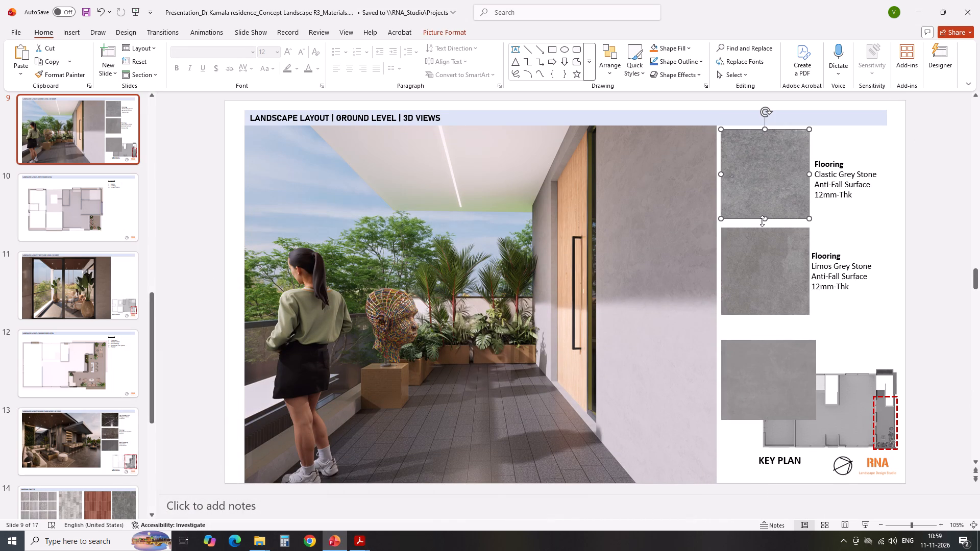
drag(765, 218, 768, 202)
click(956, 191)
click(849, 182)
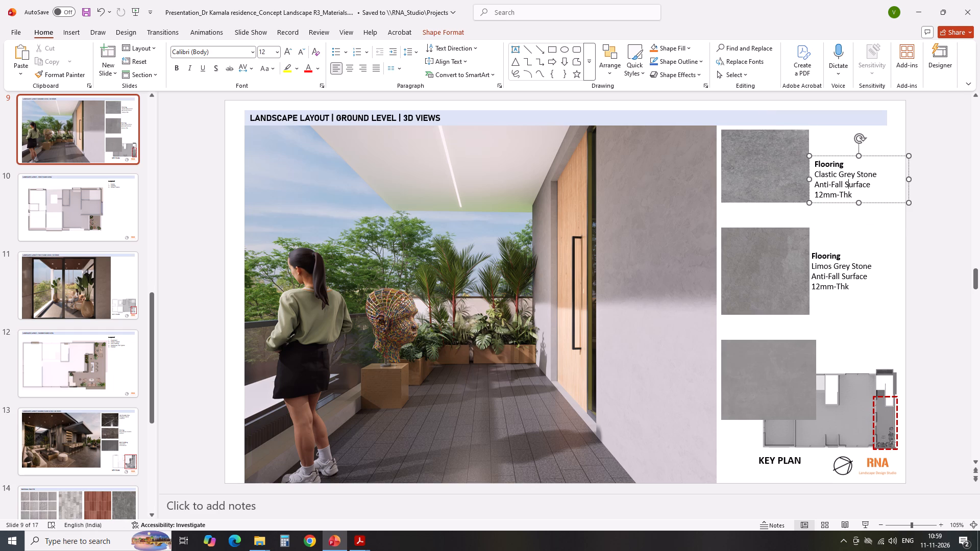
drag(879, 205, 881, 191)
click(892, 241)
Shorten the Limos Grey swatch to the Clastic Grey swatch's height and move it up closer beneath that swatch.
click(766, 295)
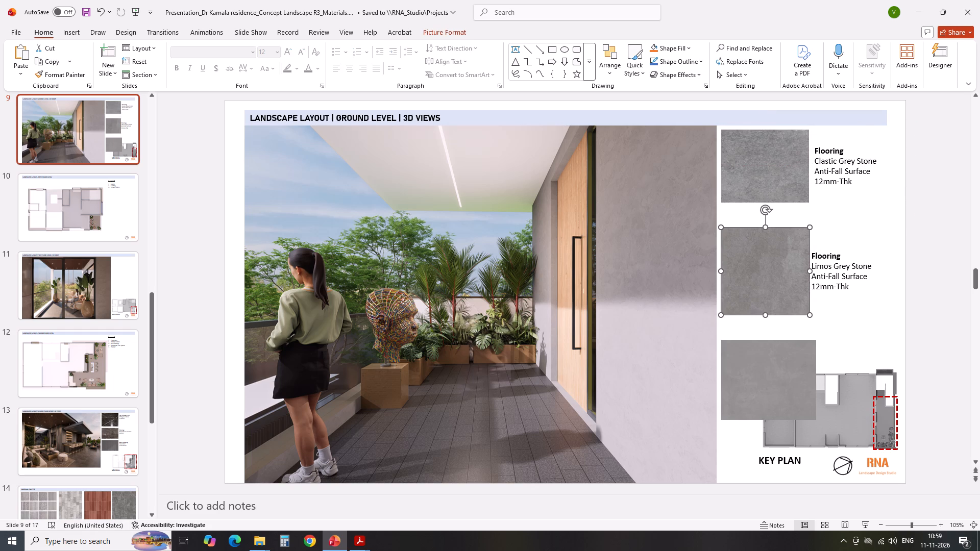
drag(767, 316, 768, 299)
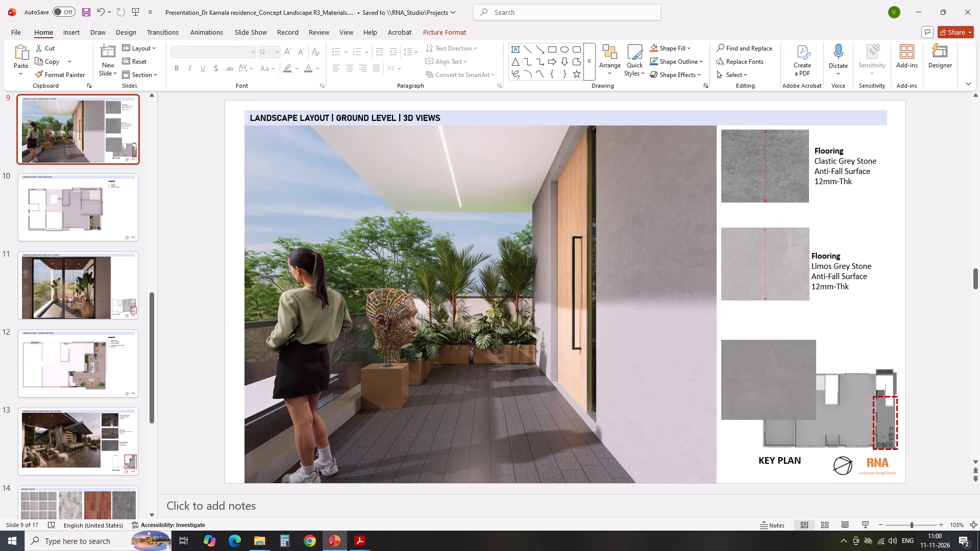
drag(768, 299, 769, 299)
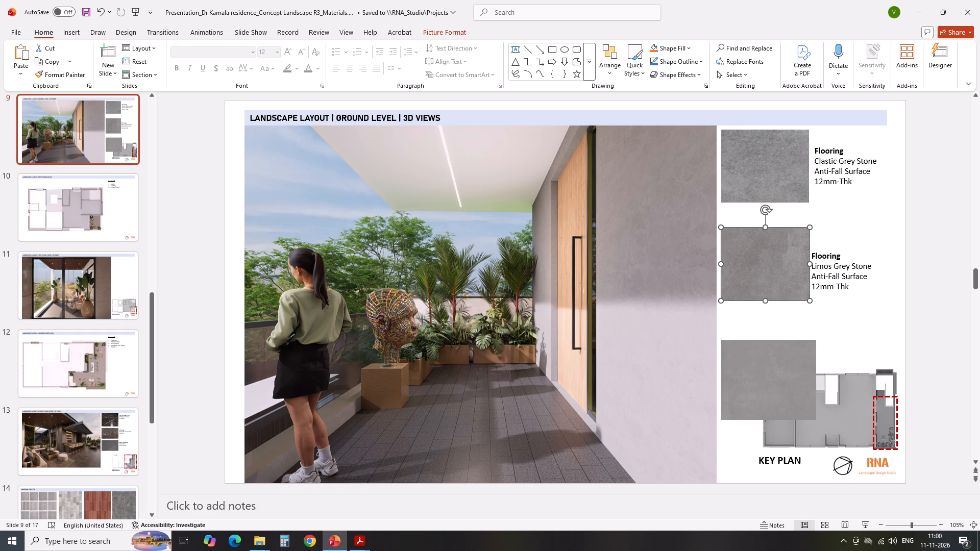
click(801, 325)
click(771, 274)
drag(781, 267, 780, 252)
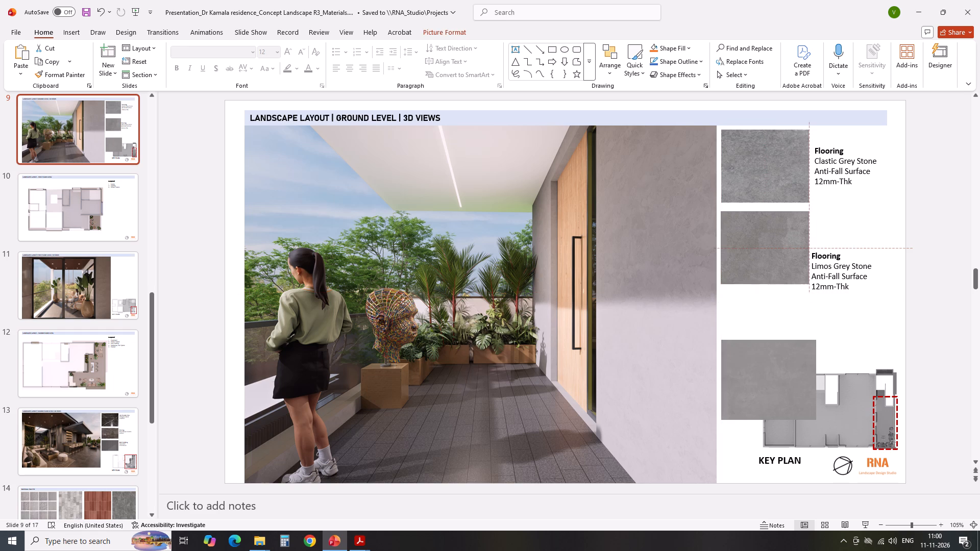
drag(780, 252, 779, 251)
drag(779, 251, 779, 258)
click(857, 323)
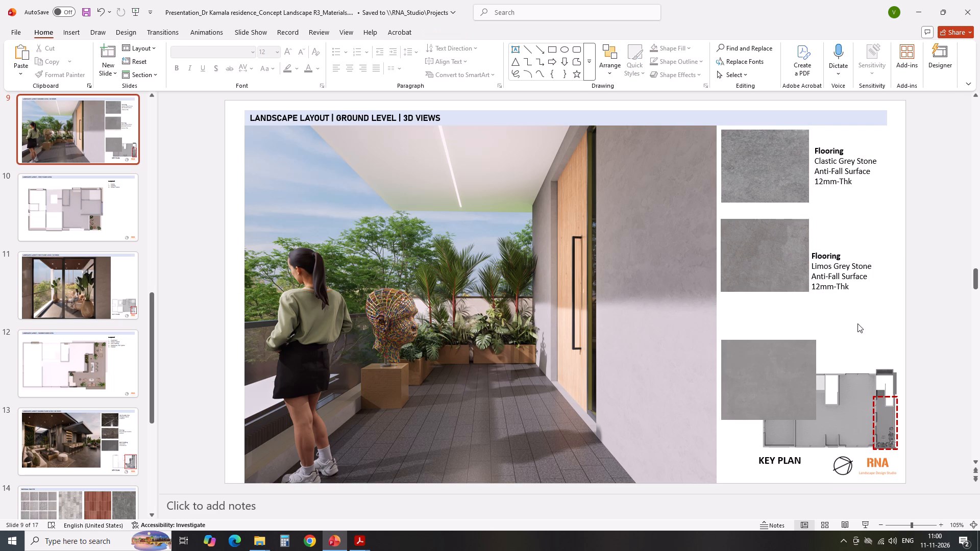
Move the Limos Grey Stone label up so it is vertically centred beside its swatch.
click(831, 277)
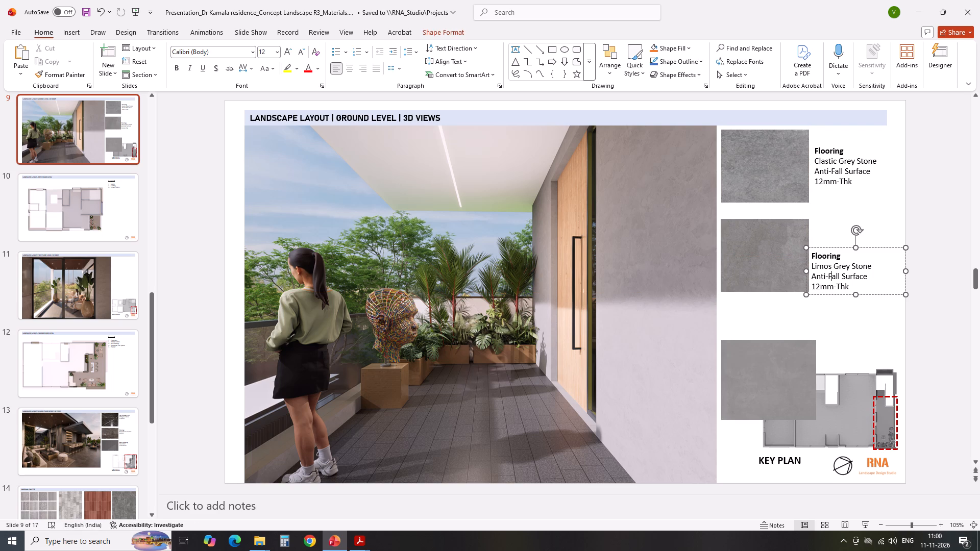
click(873, 249)
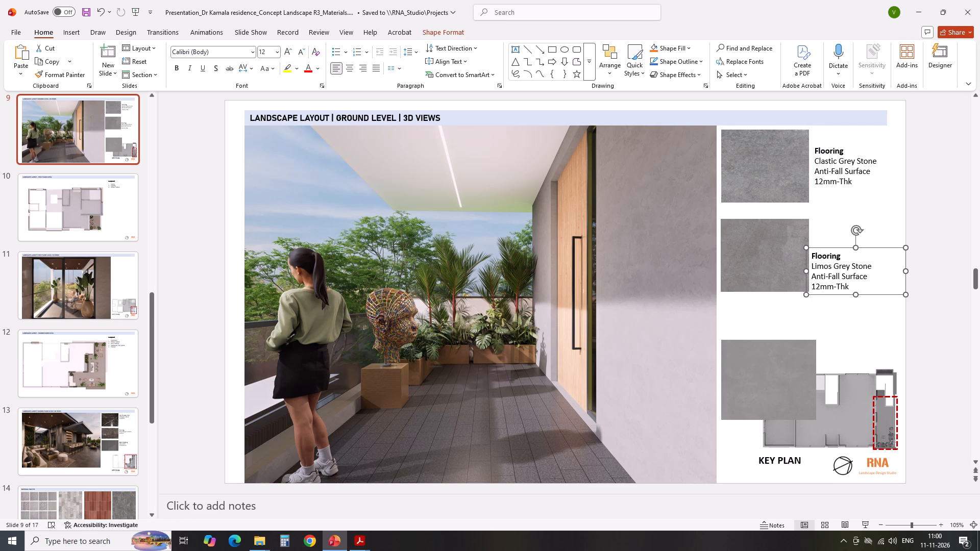
drag(881, 248, 879, 232)
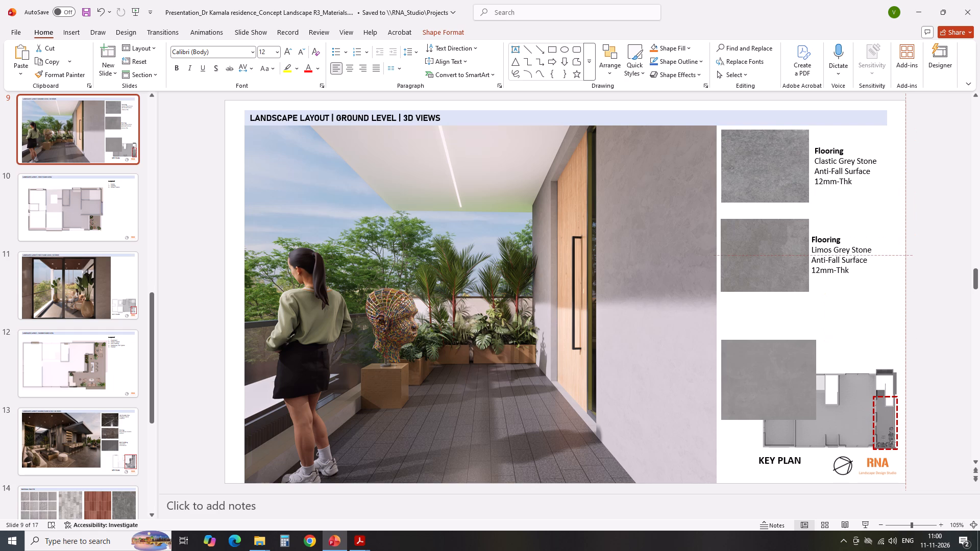
drag(879, 232, 878, 235)
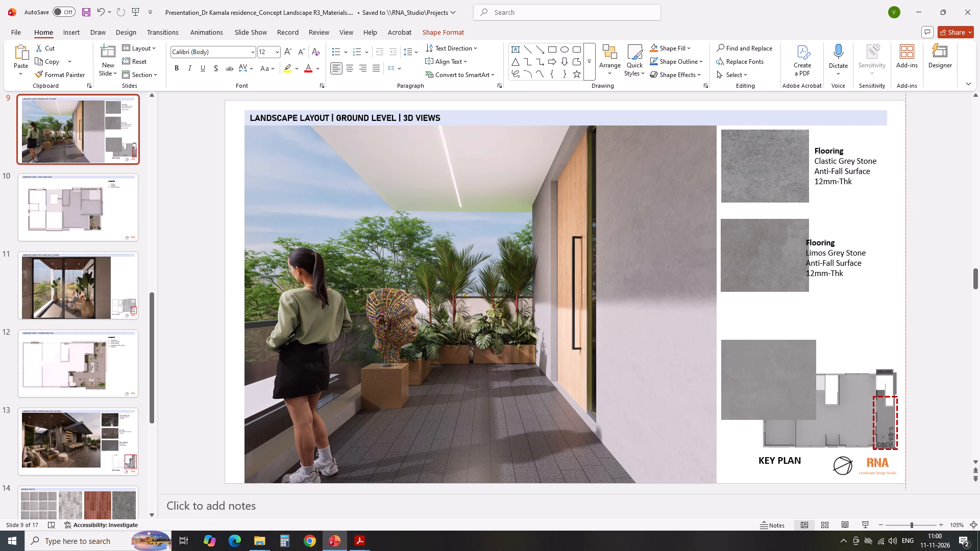
drag(878, 235, 880, 233)
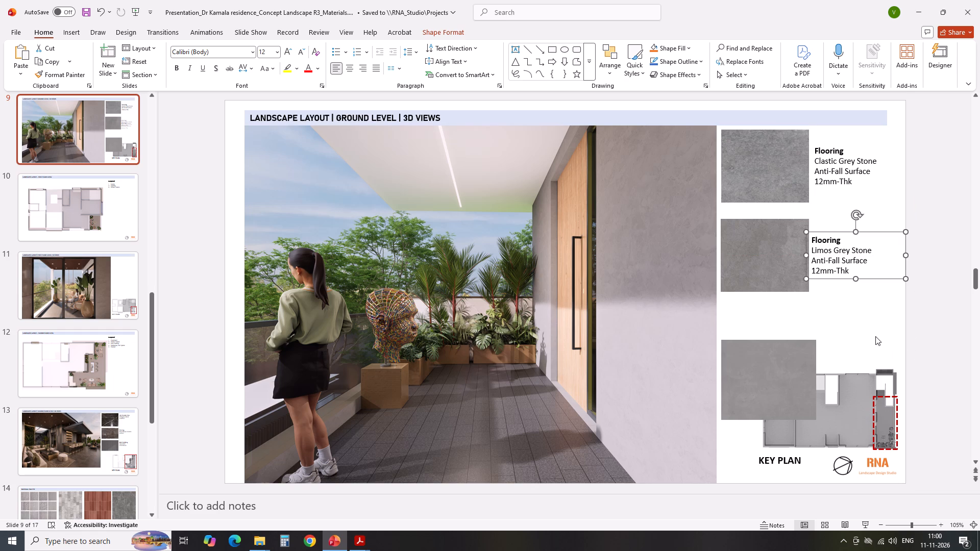
click(873, 335)
Move the plain grey swatch up below the Limos Grey swatch and resize it to match the other swatches' height and width.
click(757, 378)
drag(773, 378, 776, 339)
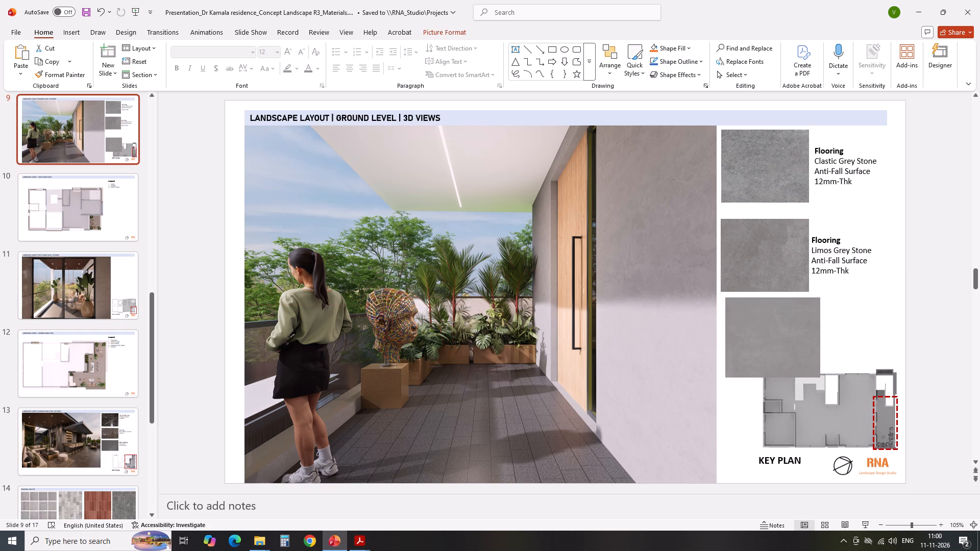
drag(776, 339, 774, 339)
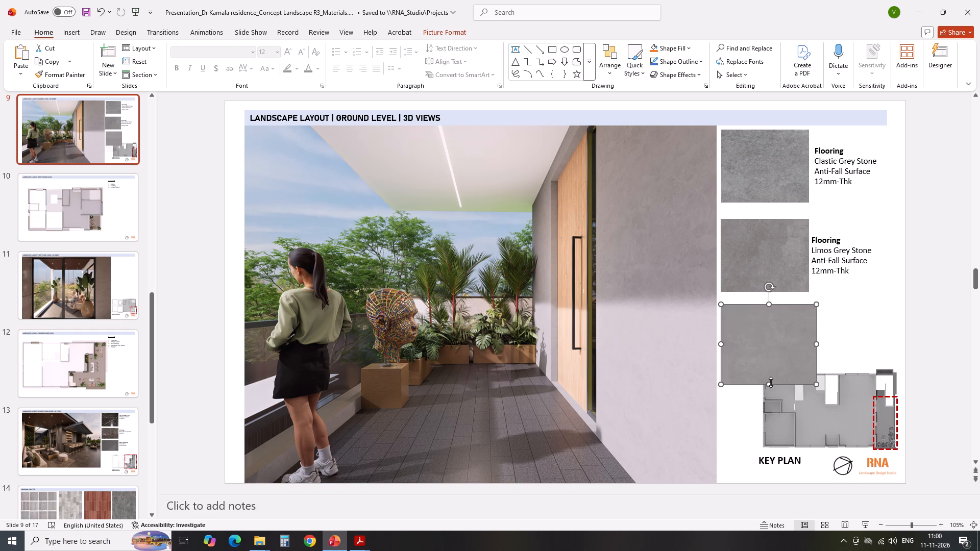
drag(771, 382, 775, 377)
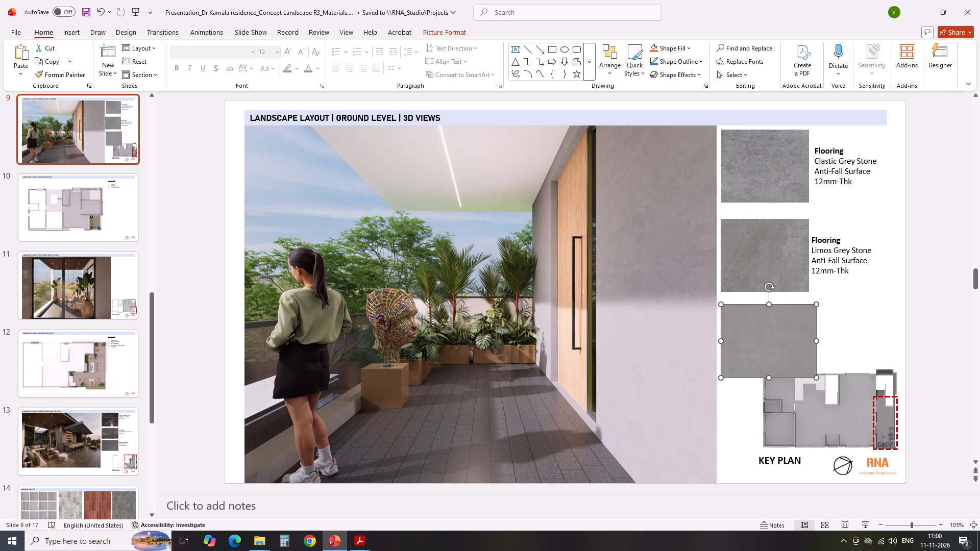
click(814, 340)
click(856, 331)
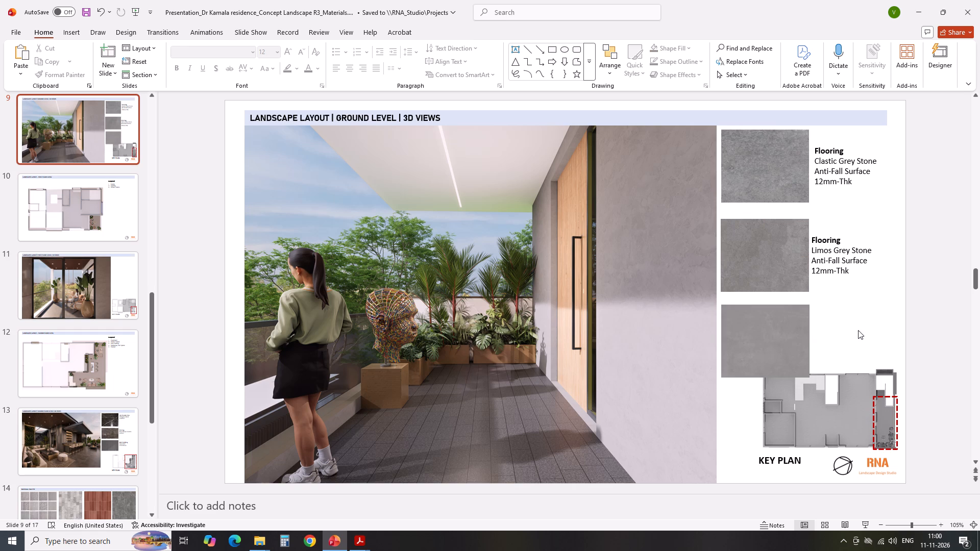
Select the Limos Grey swatch together with its label and shift both up, leaving a narrow gap under the Clastic Grey swatch.
click(779, 248)
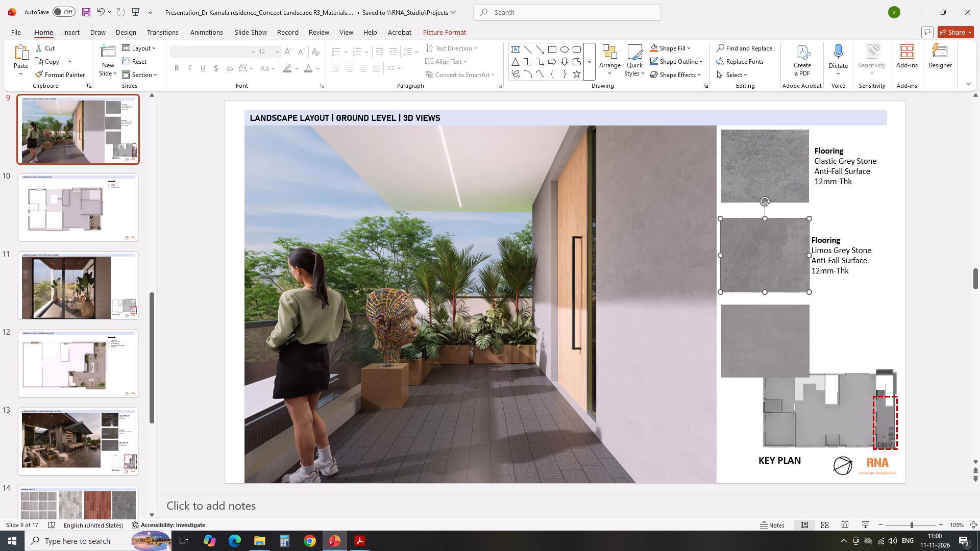
drag(843, 286, 771, 252)
click(799, 261)
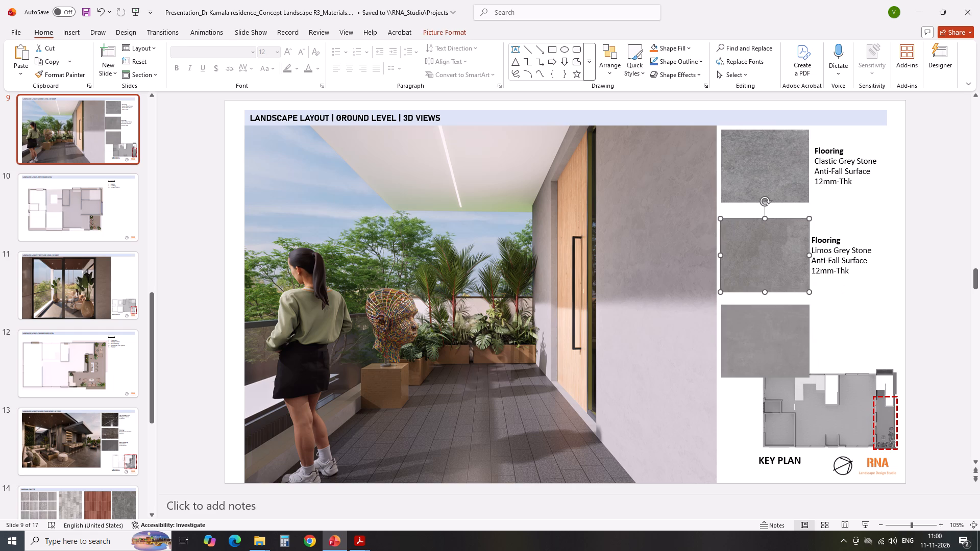
ctrl+click(836, 251)
drag(835, 303, 838, 302)
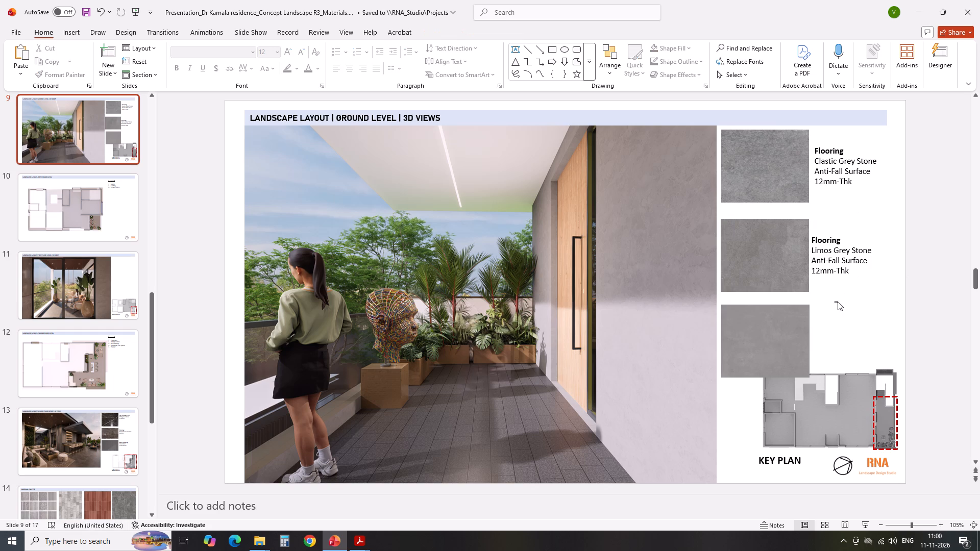
drag(838, 302, 838, 294)
click(838, 272)
ctrl+click(767, 259)
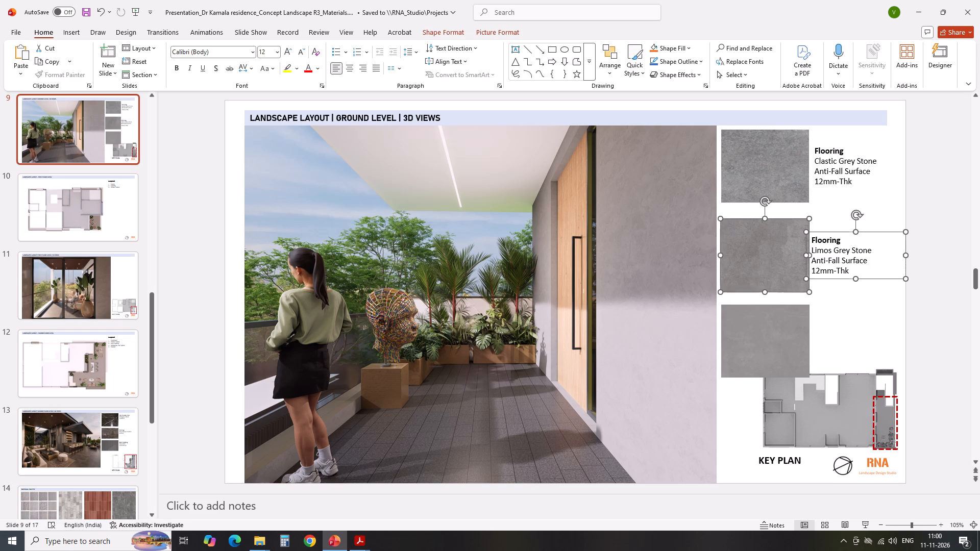
drag(842, 232, 842, 226)
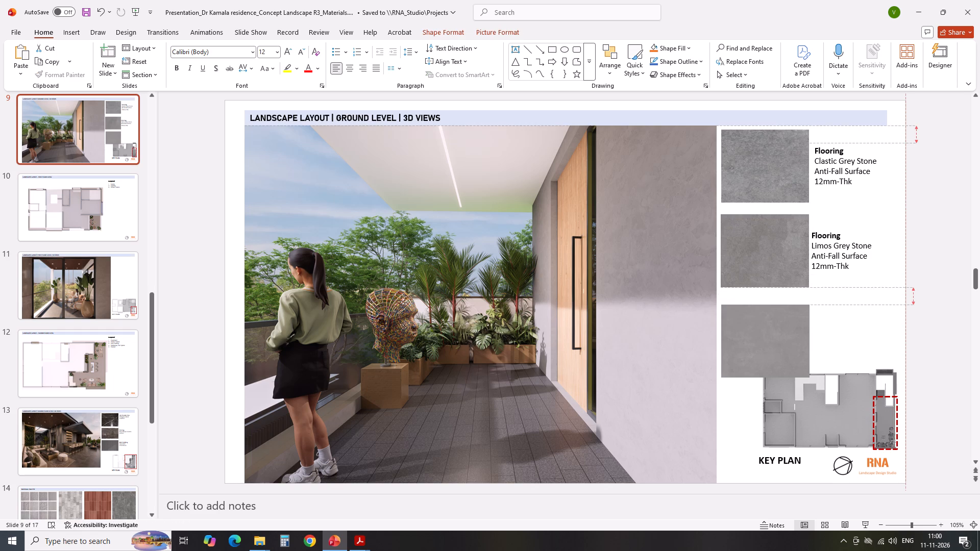
drag(842, 226, 842, 223)
click(852, 322)
Move the plain grey swatch up clear of the key plan, aligned with the swatches above and evenly spaced from them.
click(754, 340)
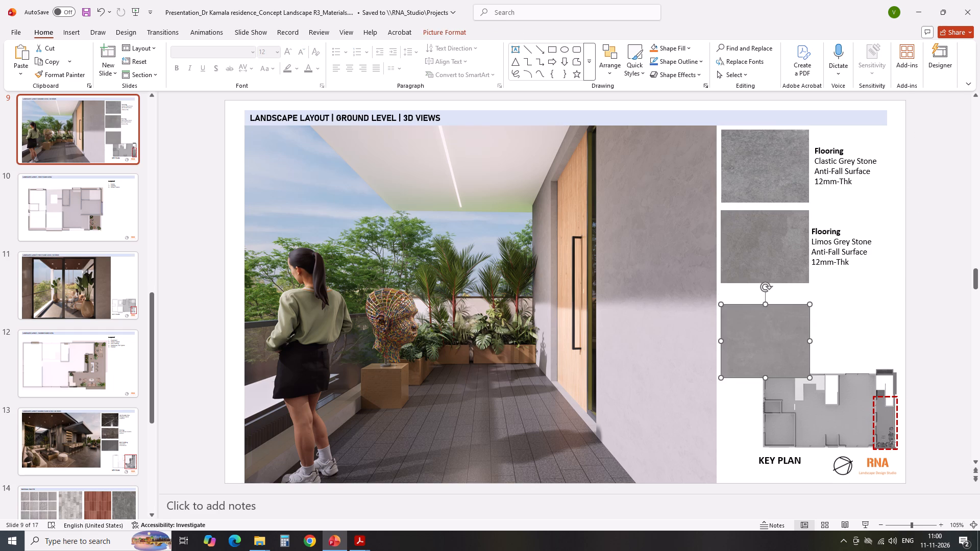
drag(773, 348, 774, 339)
click(868, 340)
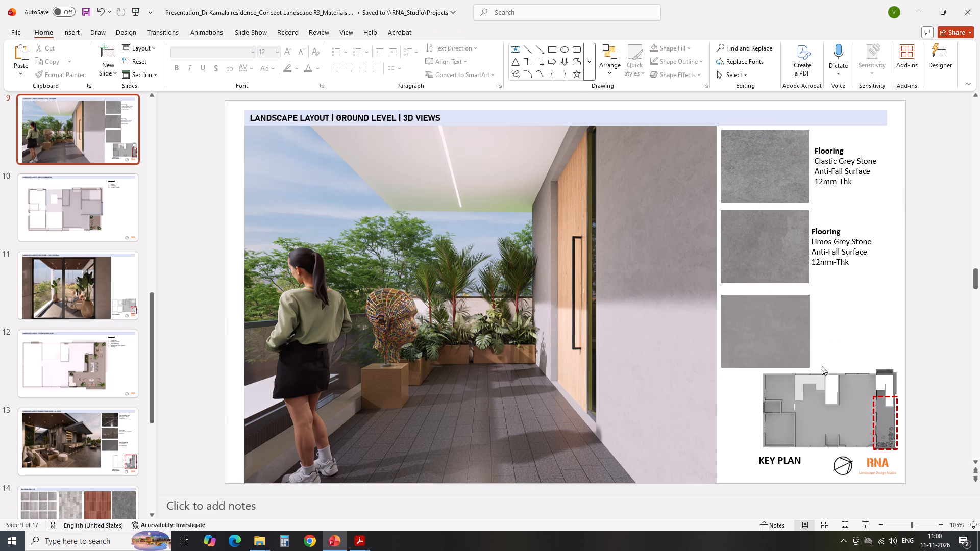
click(787, 335)
click(783, 340)
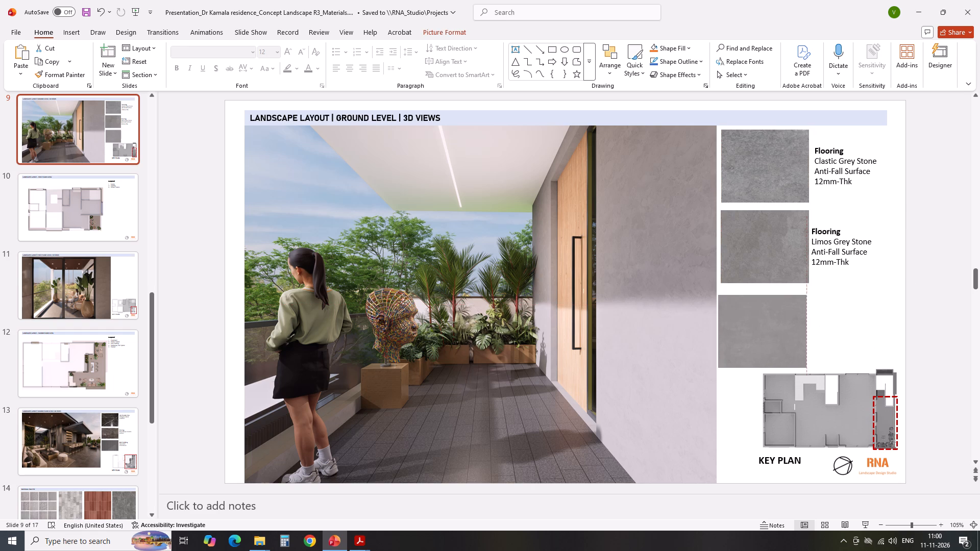
click(862, 333)
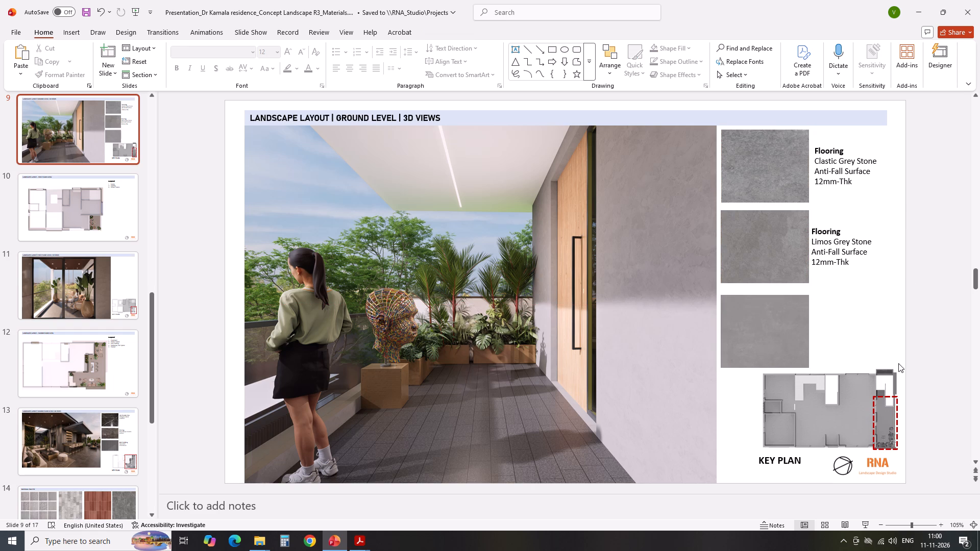
click(781, 346)
click(779, 337)
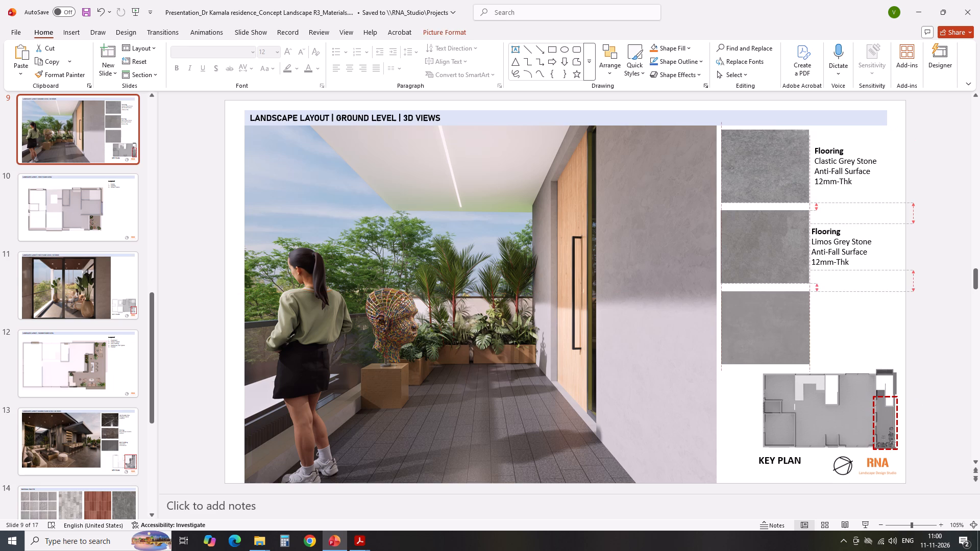
click(865, 333)
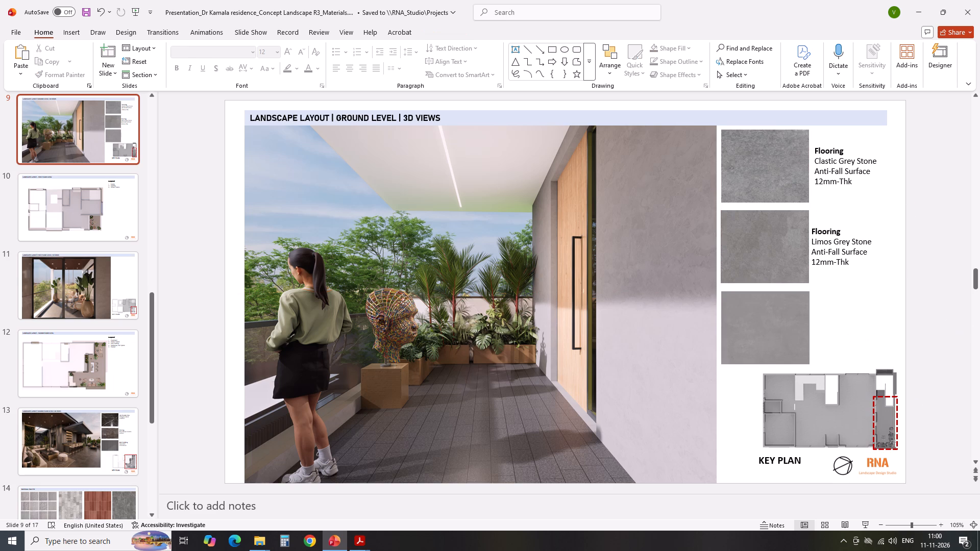
Duplicate the Limos Grey Stone label and place the copy beside the plain grey swatch, left-aligned with the label above.
click(849, 244)
click(866, 222)
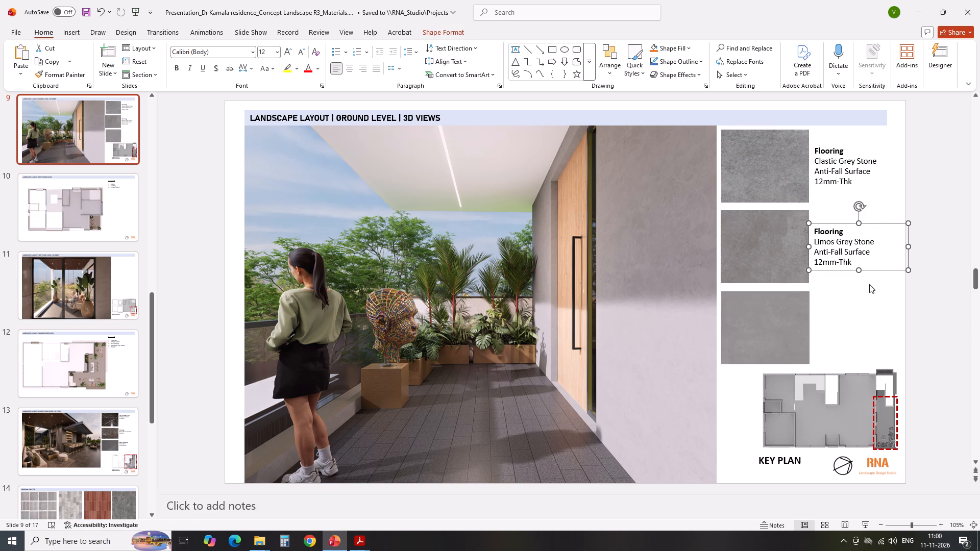
key(ctrl+z)
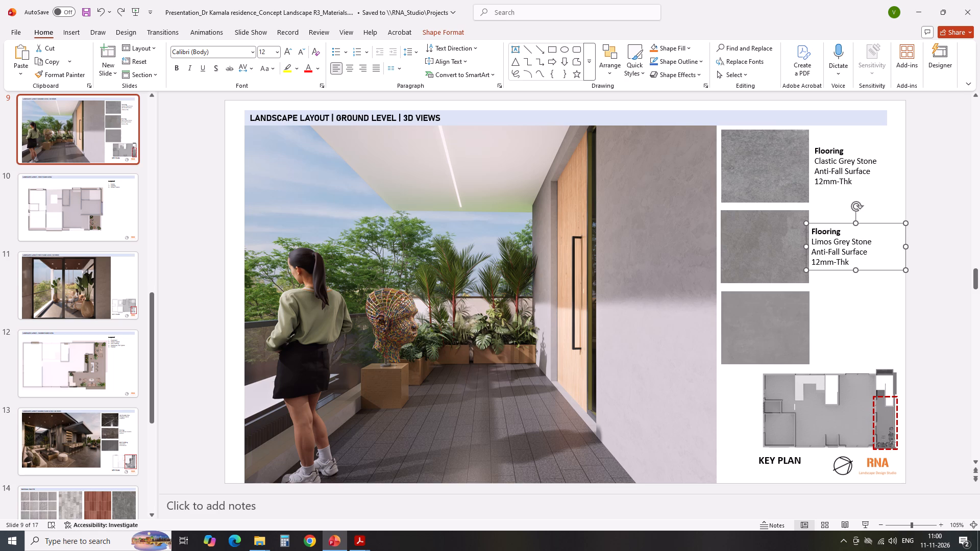
key(ctrl+c)
click(852, 334)
key(ctrl+v)
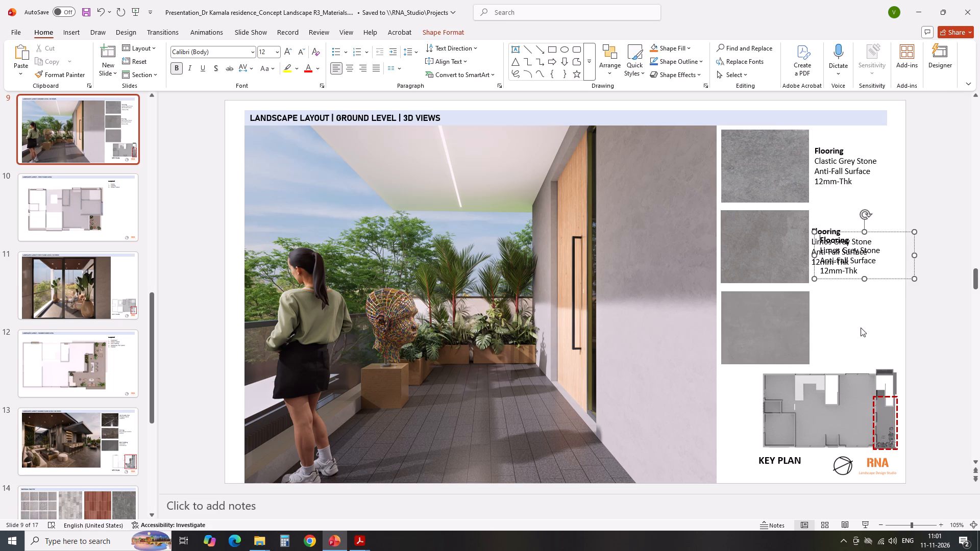
drag(885, 232, 874, 306)
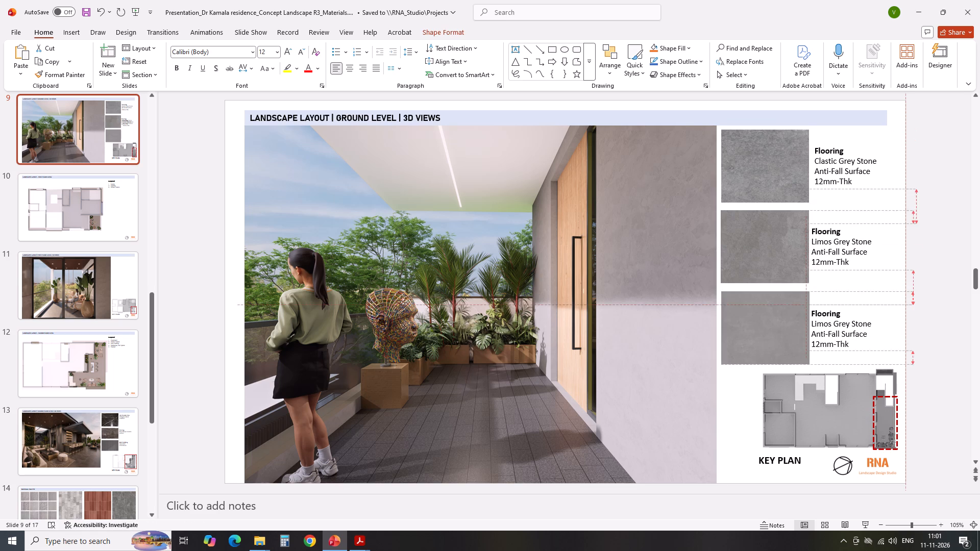
drag(874, 306, 876, 306)
drag(876, 306, 876, 303)
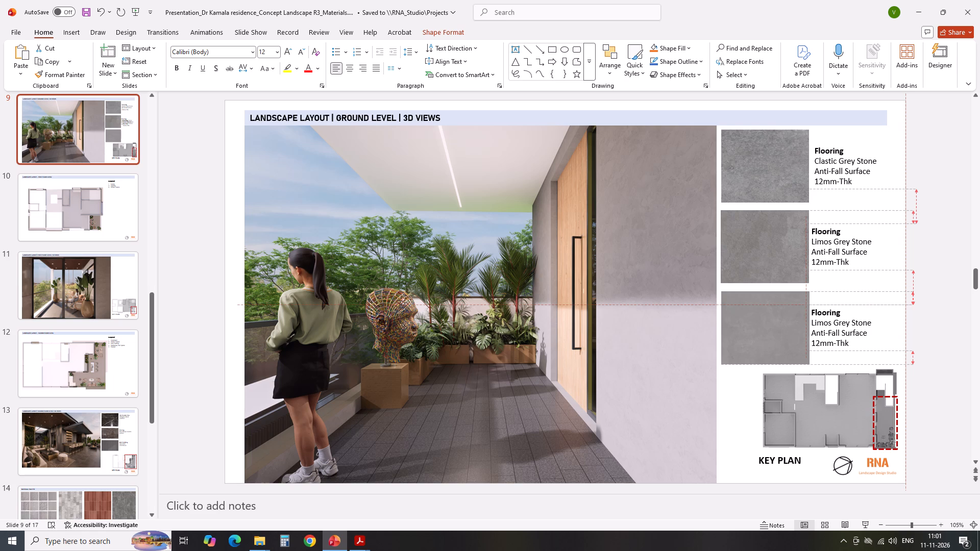
drag(876, 303, 877, 304)
click(955, 327)
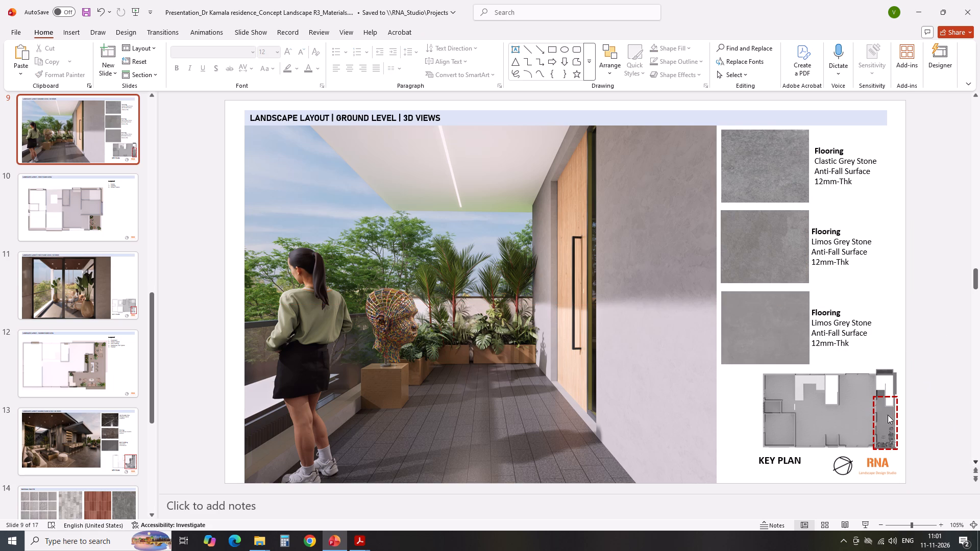
Switch to the Simpolo Rockdeck catalogue and examine the Salco and Sediment series pages for a tile matching the slide's plain grey swatch.
click(366, 547)
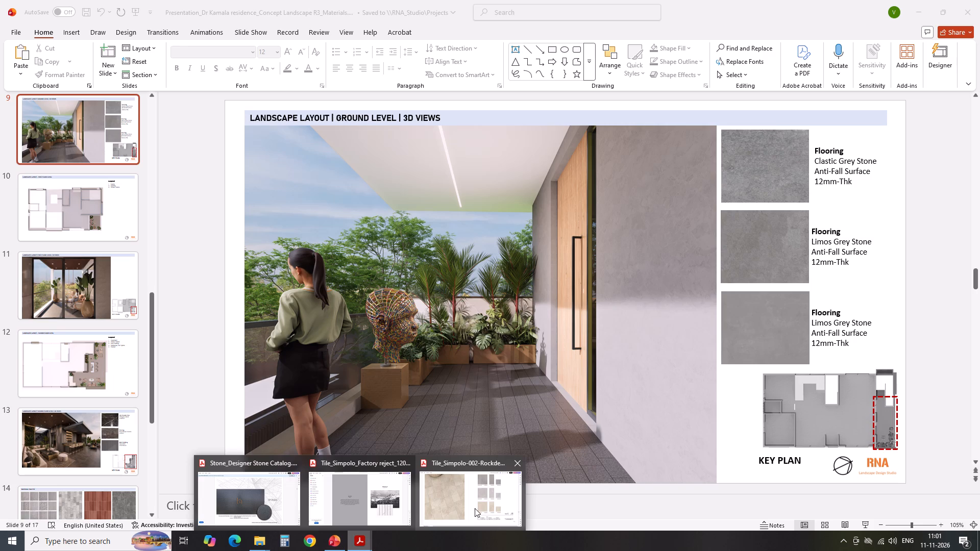
click(472, 505)
scroll(514, 371, down, 5)
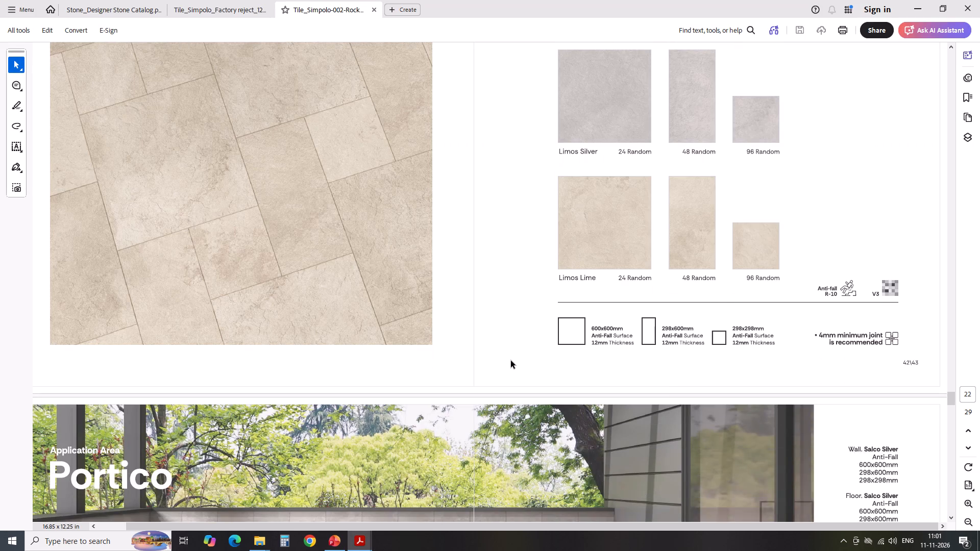
scroll(511, 361, down, 20)
scroll(511, 361, down, 14)
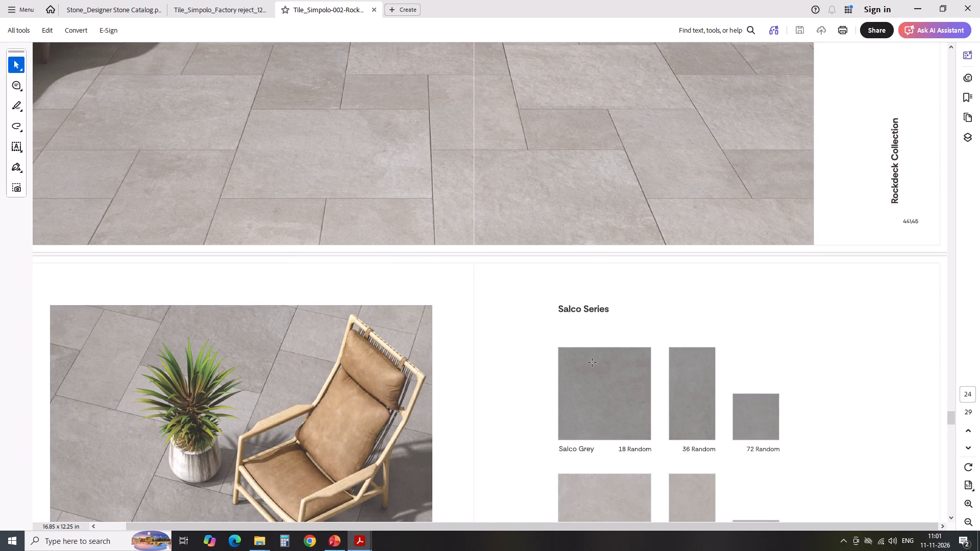
scroll(641, 356, down, 6)
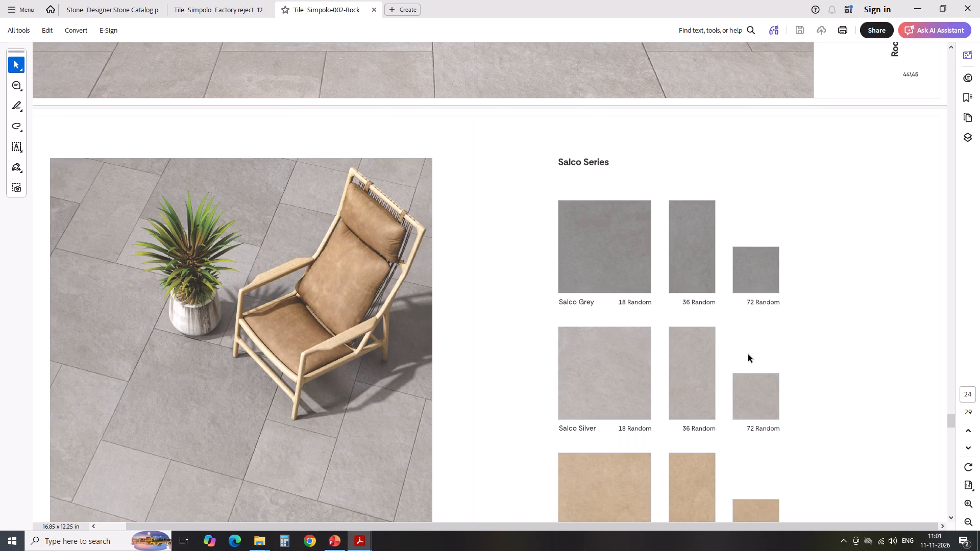
scroll(812, 331, down, 5)
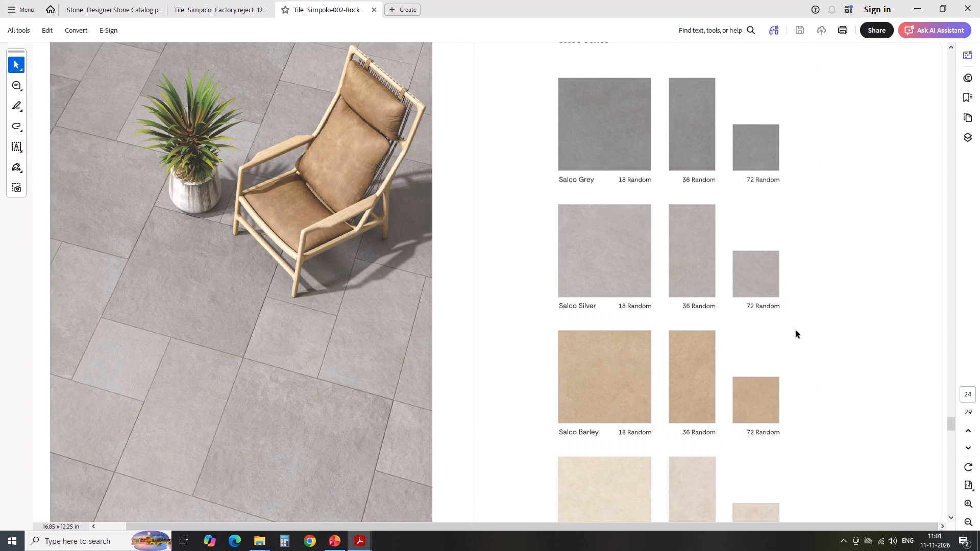
scroll(791, 332, down, 10)
scroll(795, 335, down, 17)
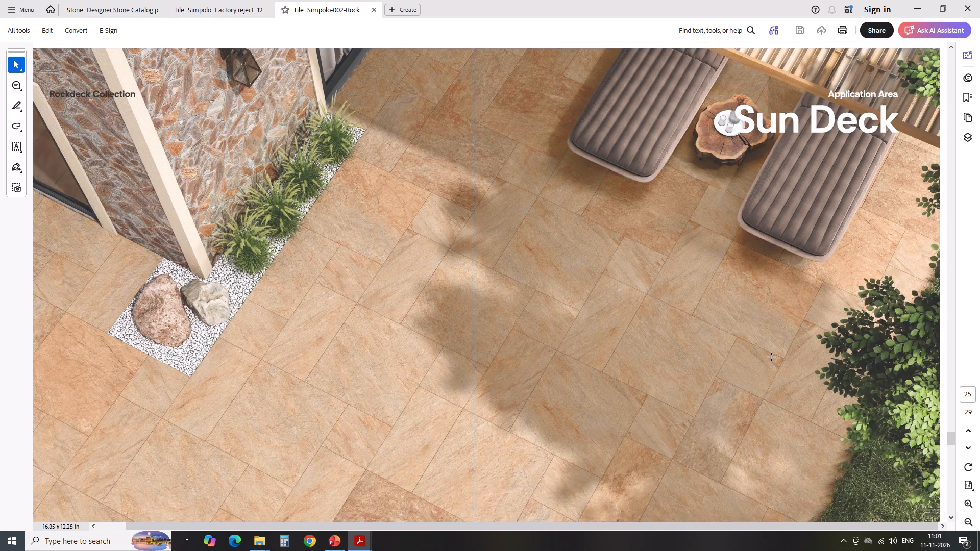
scroll(772, 357, down, 20)
scroll(772, 357, down, 12)
scroll(758, 379, up, 17)
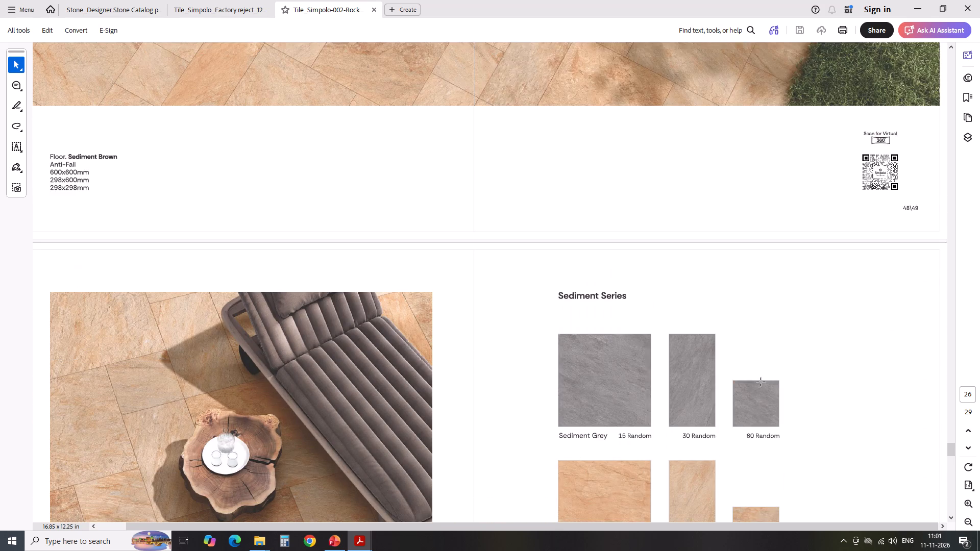
scroll(761, 382, up, 8)
scroll(765, 380, down, 14)
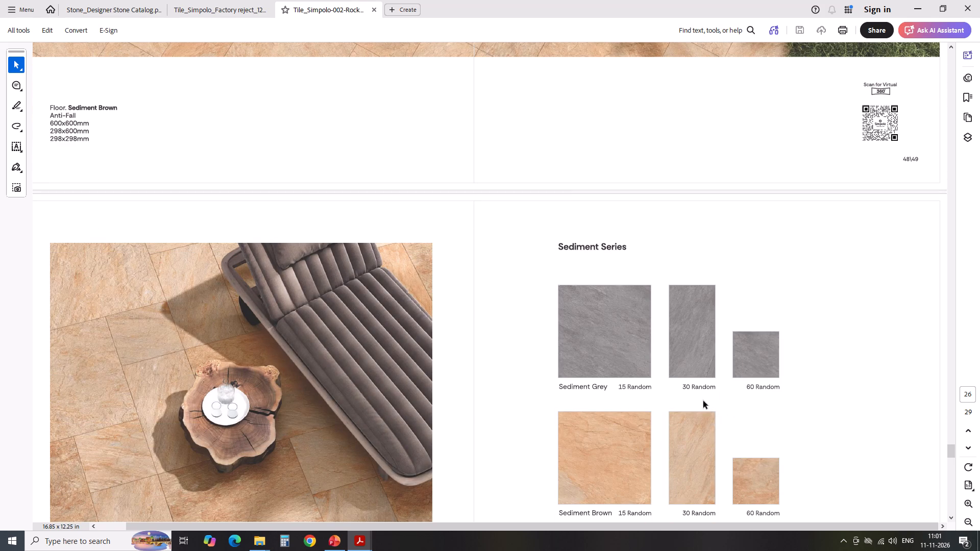
scroll(758, 338, down, 20)
scroll(758, 338, down, 2)
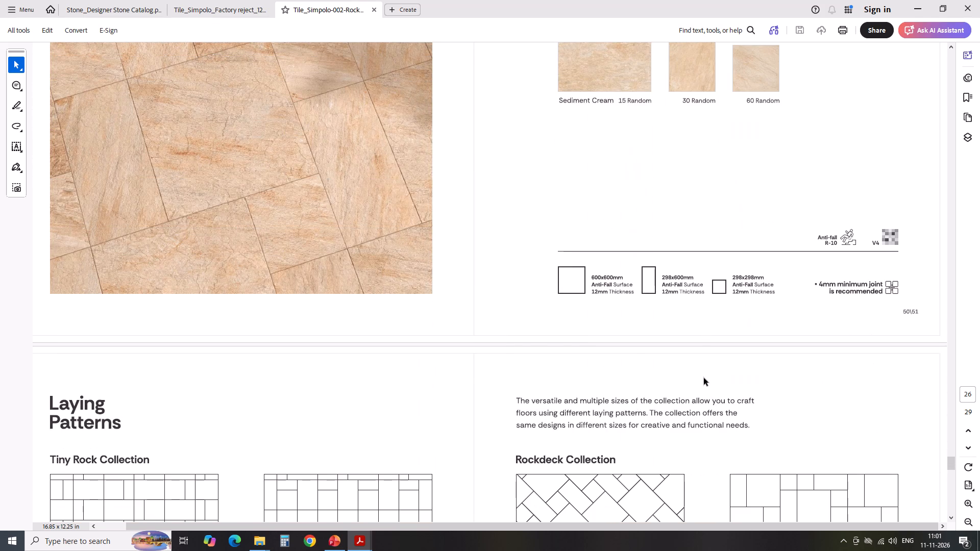
scroll(718, 367, down, 12)
scroll(695, 361, up, 5)
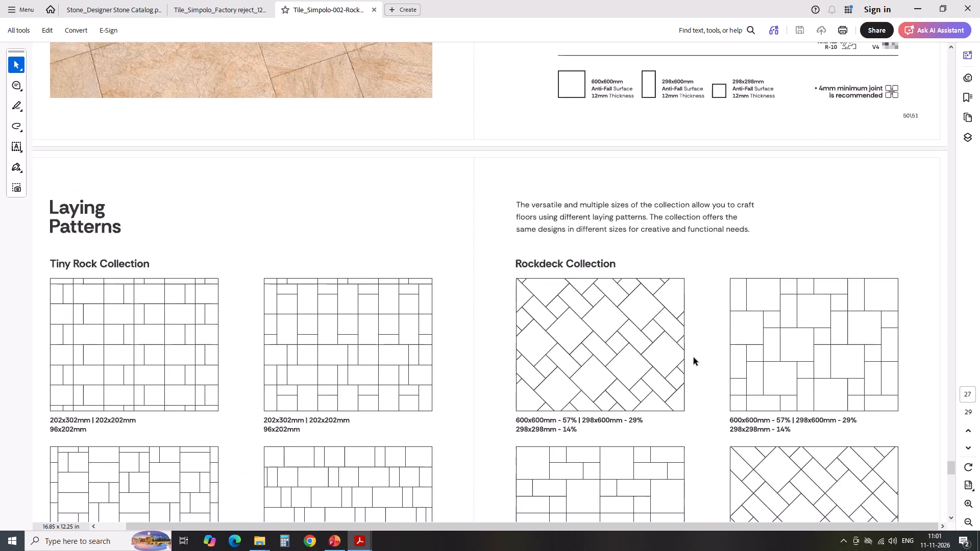
scroll(694, 358, up, 20)
scroll(694, 358, up, 13)
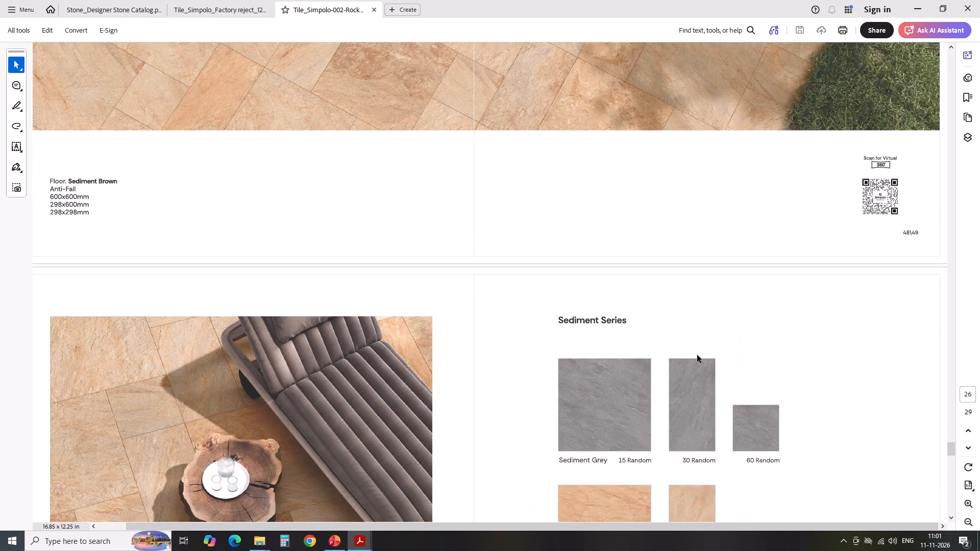
scroll(697, 355, up, 20)
scroll(697, 355, up, 13)
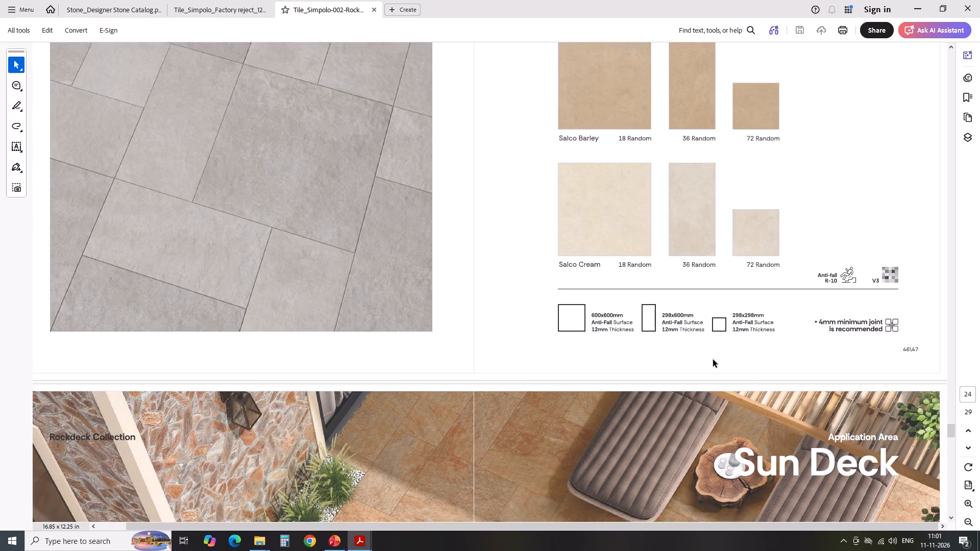
scroll(713, 360, up, 14)
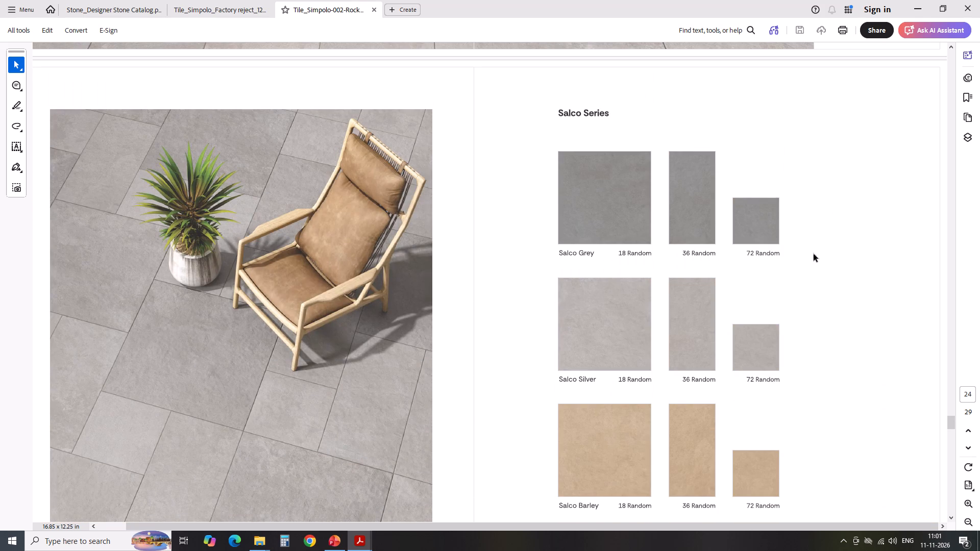
click(327, 543)
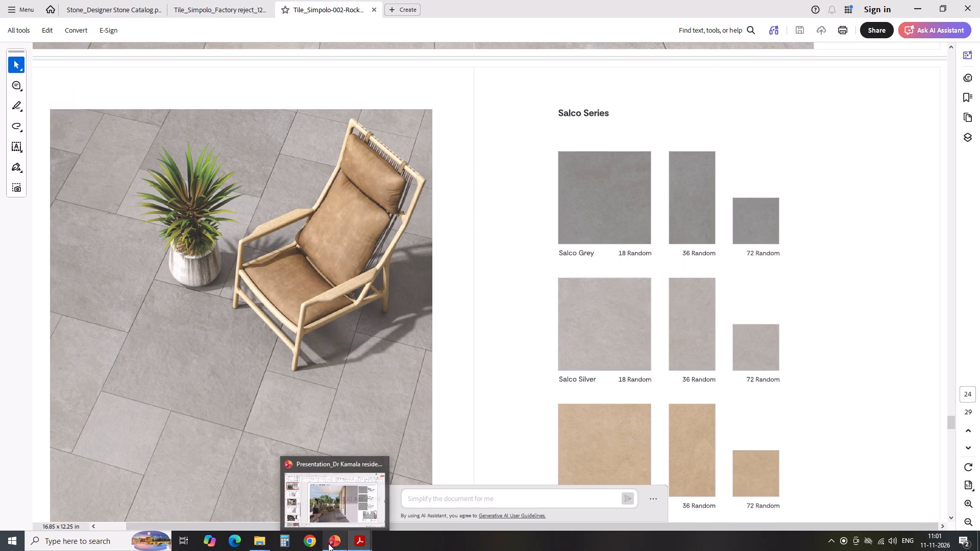
click(328, 546)
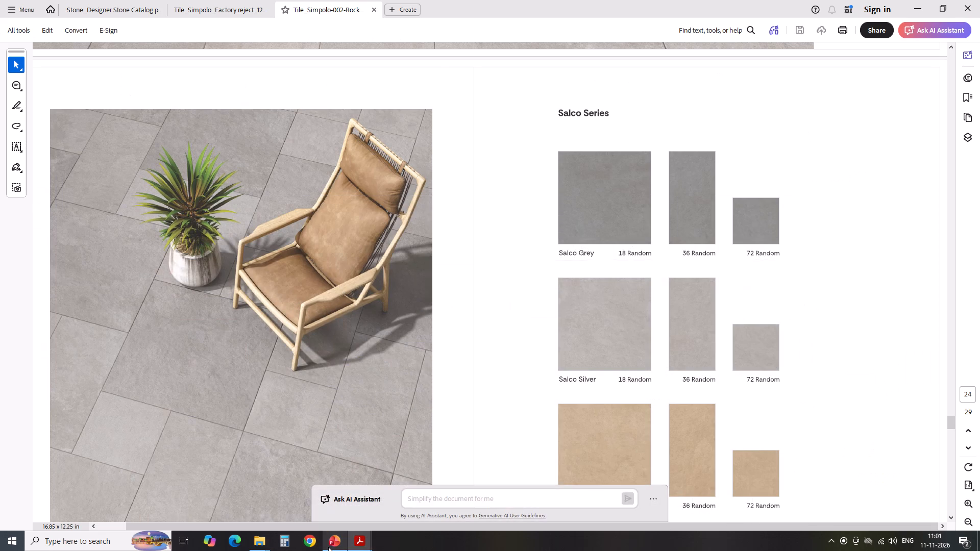
click(328, 547)
click(329, 547)
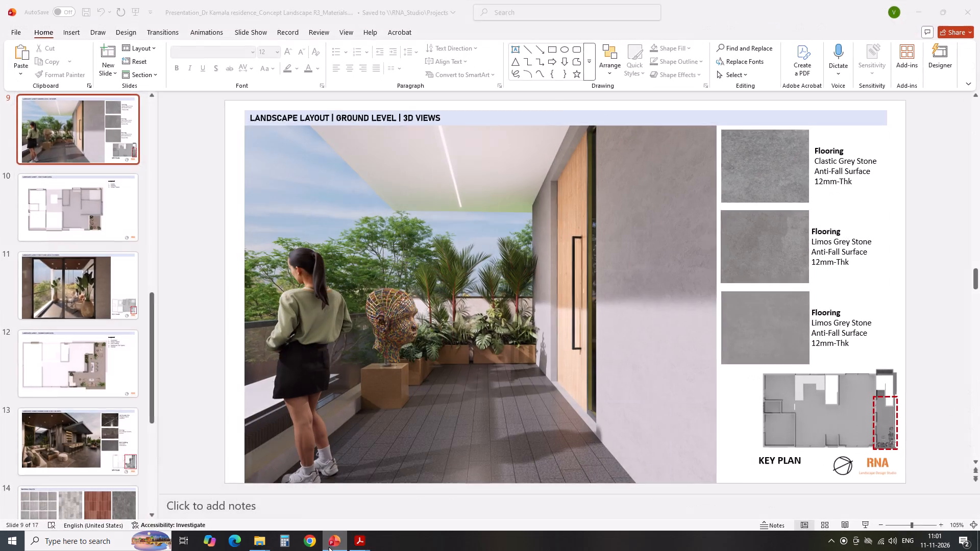
Look back through the Rockdeck catalogue's Limos, Dewstone, Cottas and Clastic pages and collection overview for the plain grey tile.
scroll(599, 354, up, 20)
scroll(599, 354, up, 5)
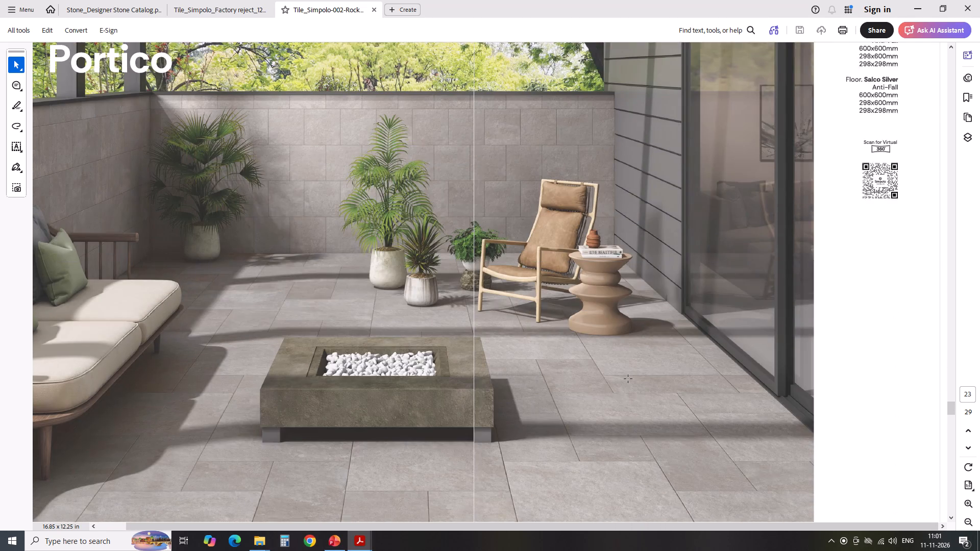
scroll(628, 379, up, 20)
scroll(628, 379, up, 8)
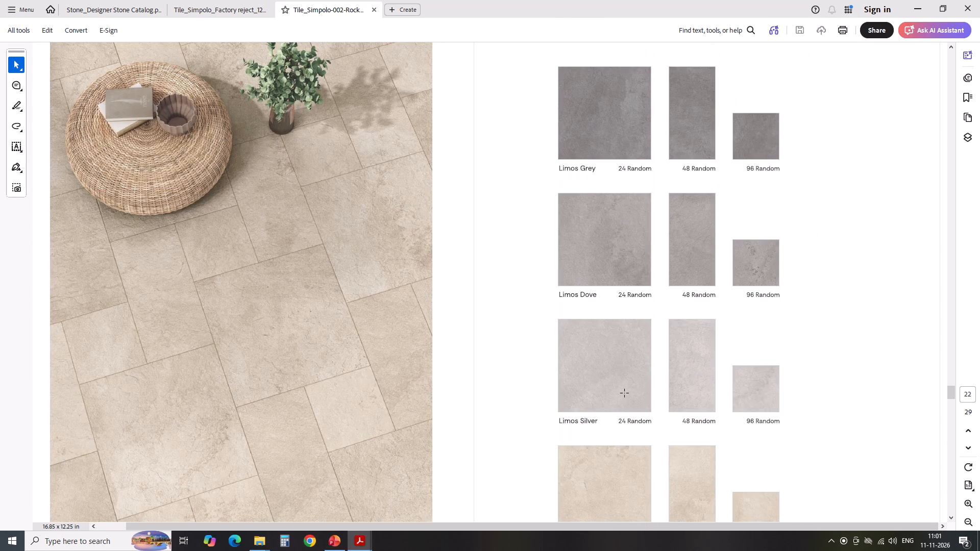
scroll(625, 393, up, 20)
scroll(625, 393, up, 9)
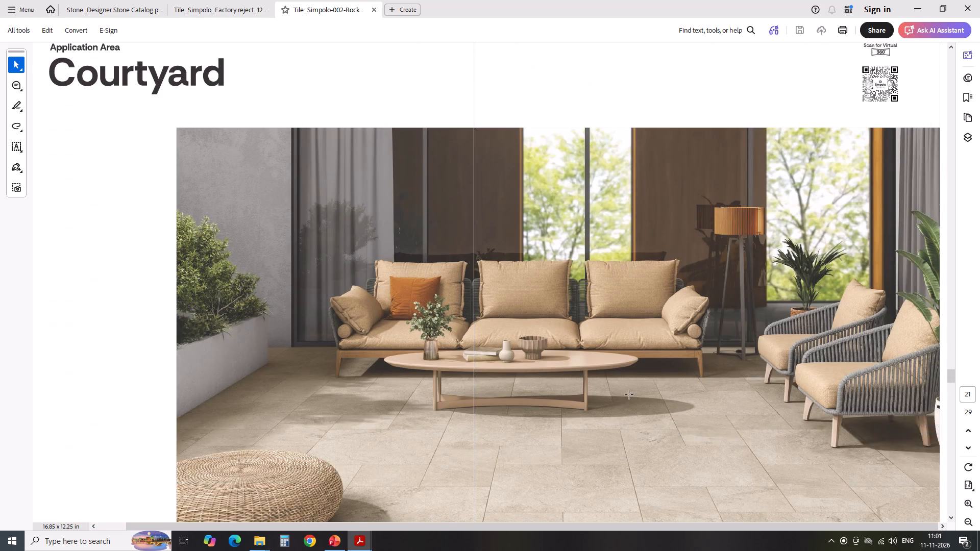
scroll(629, 395, up, 20)
scroll(629, 395, up, 9)
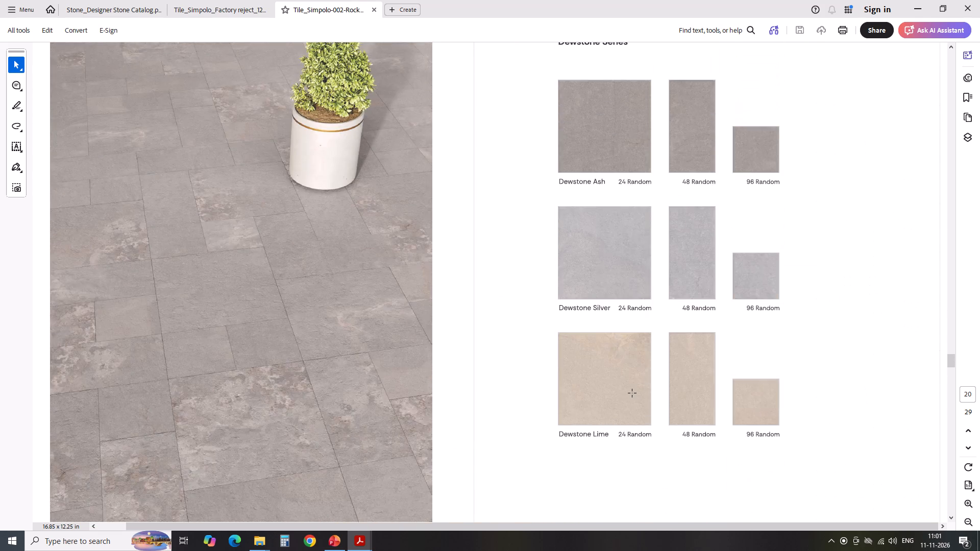
scroll(632, 393, up, 20)
scroll(632, 393, up, 8)
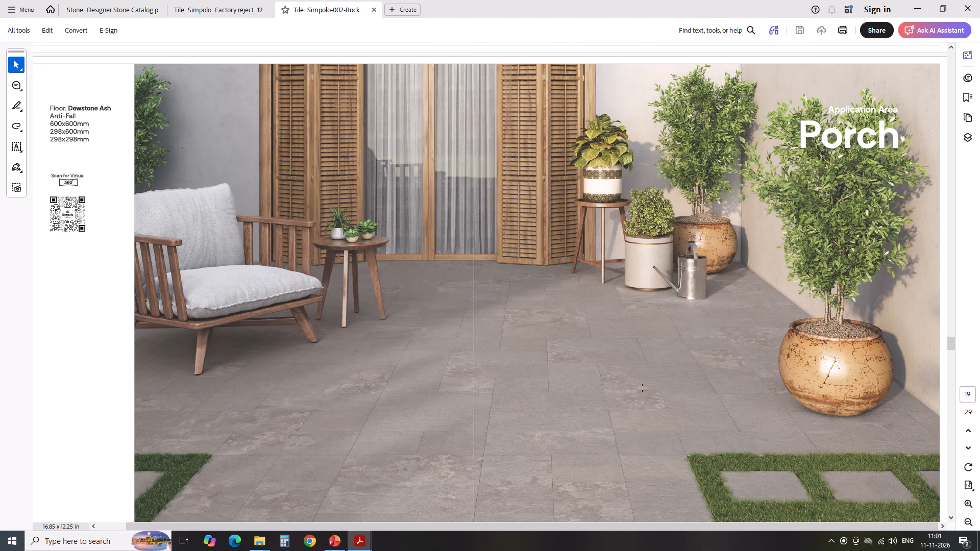
scroll(643, 388, up, 20)
scroll(643, 388, up, 9)
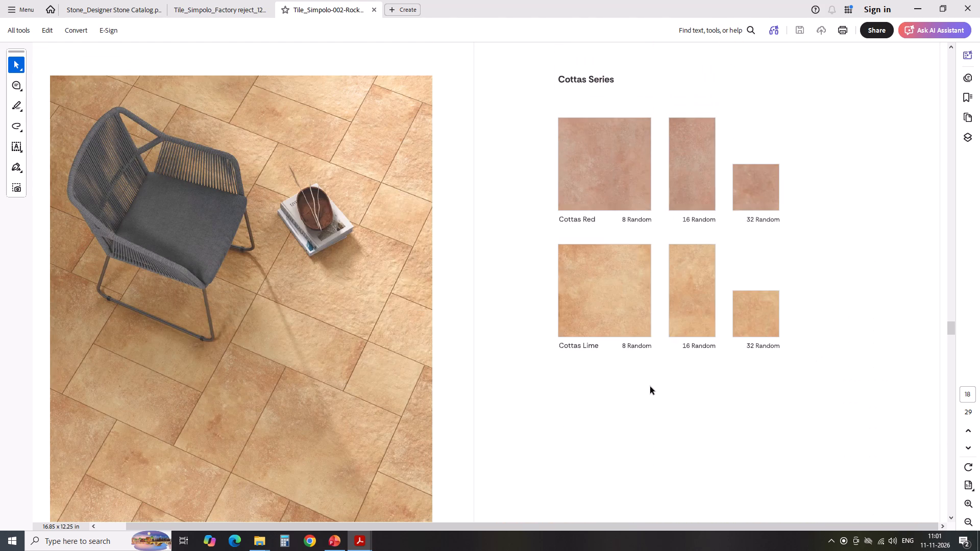
scroll(651, 387, up, 20)
scroll(651, 387, up, 4)
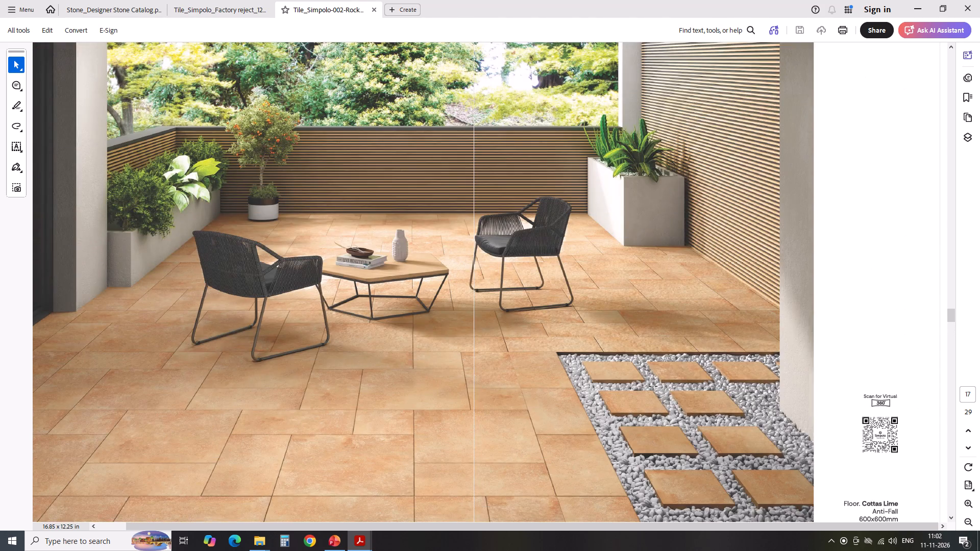
scroll(653, 387, up, 20)
scroll(653, 387, up, 8)
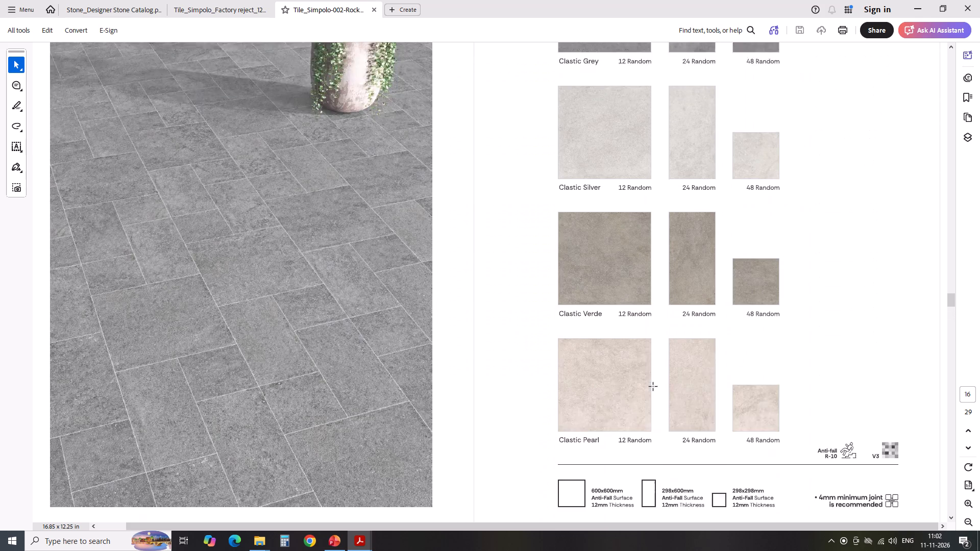
scroll(653, 387, up, 10)
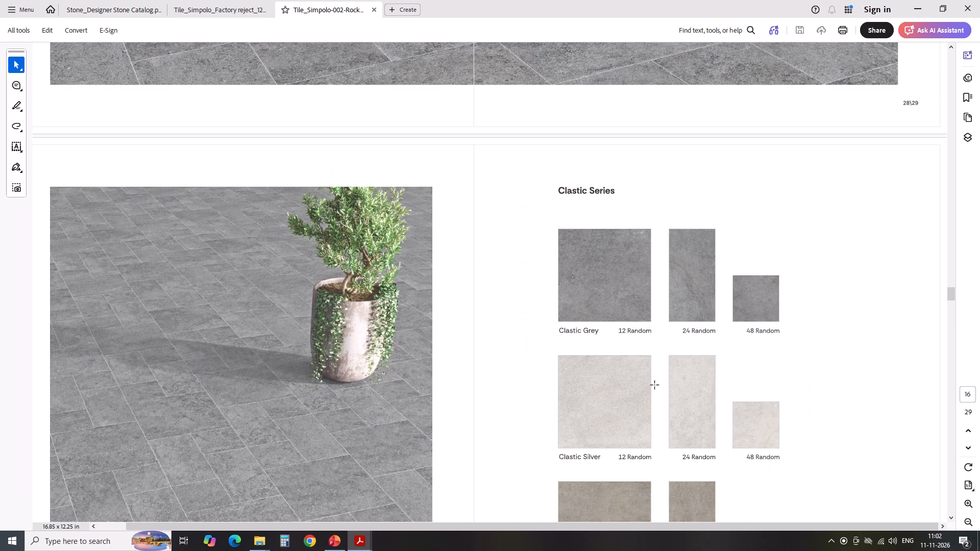
scroll(655, 385, up, 20)
scroll(655, 385, up, 9)
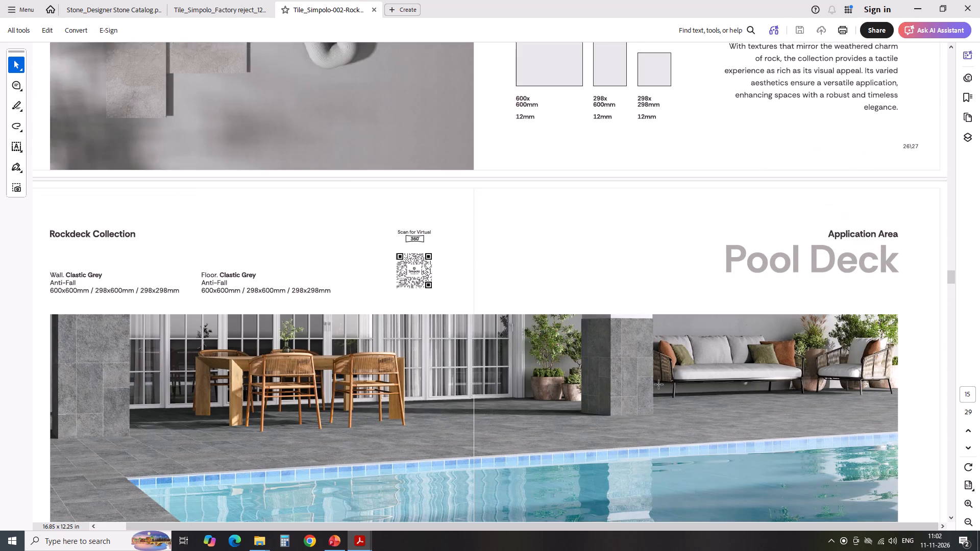
scroll(659, 385, up, 10)
click(220, 0)
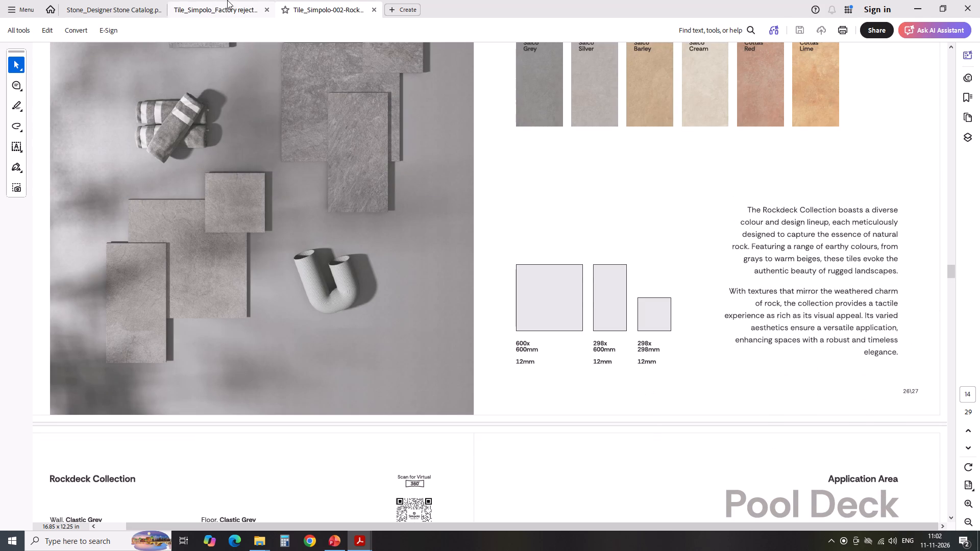
scroll(707, 226, up, 8)
scroll(667, 245, up, 2)
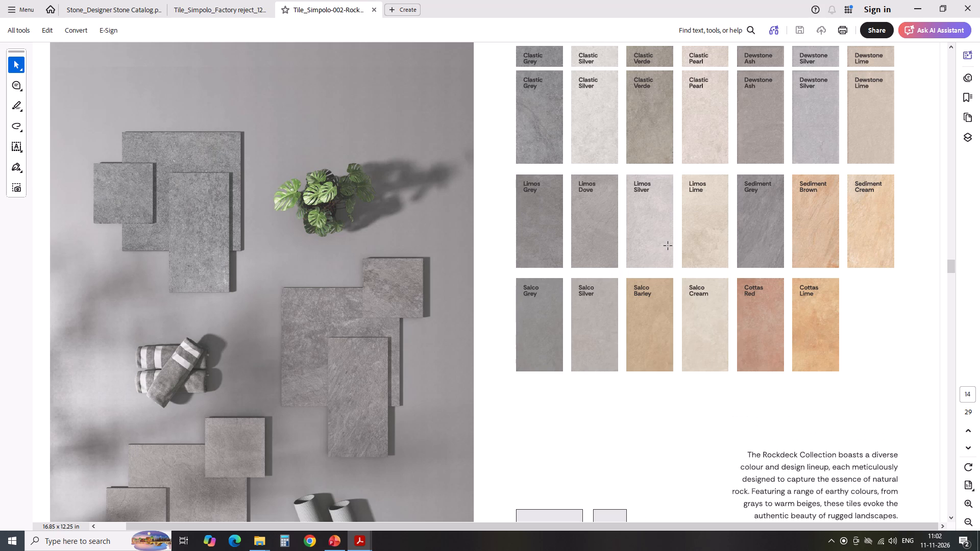
Switch to the Simpolo Factory reject catalogue and search its Ash Series for the plain grey tile's name, surface and thickness, comparing with the slide.
click(232, 5)
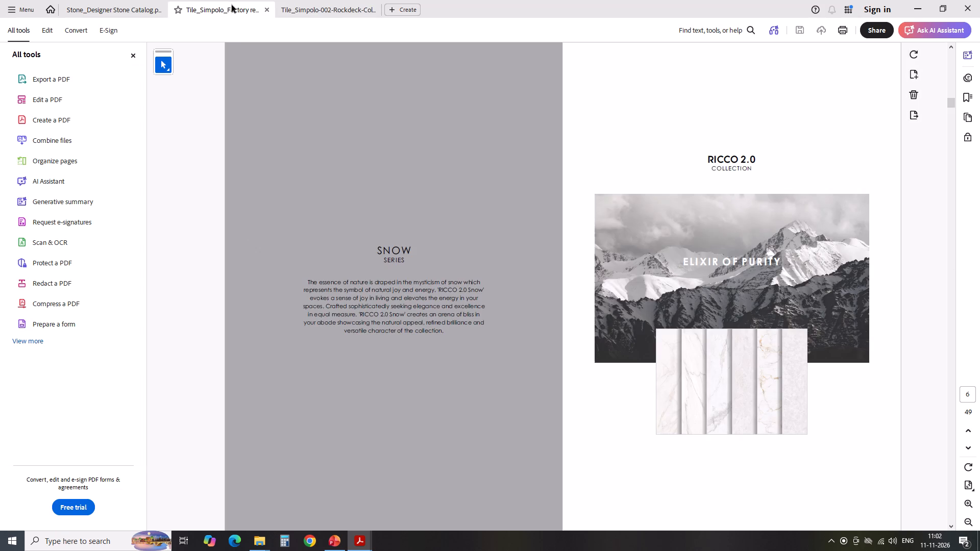
scroll(716, 366, down, 14)
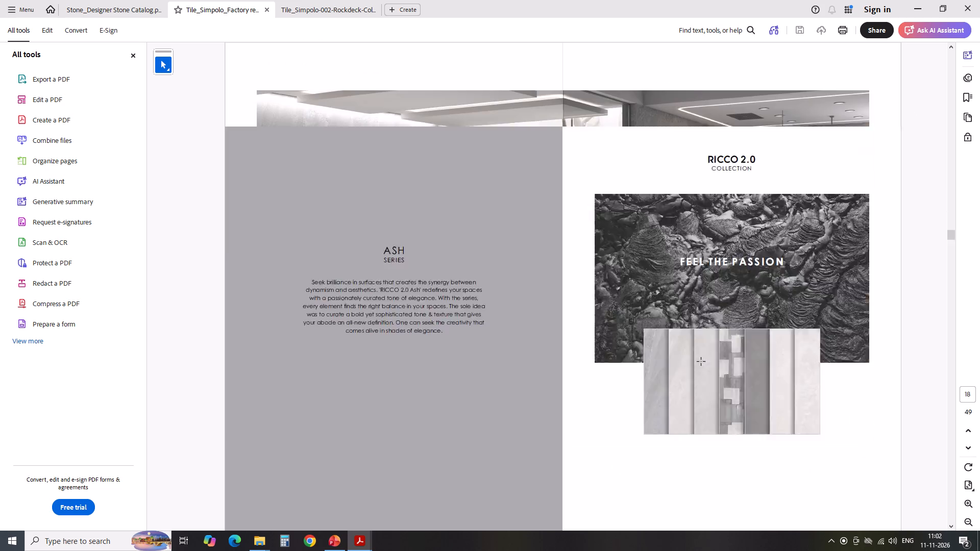
scroll(701, 362, down, 8)
scroll(700, 361, up, 3)
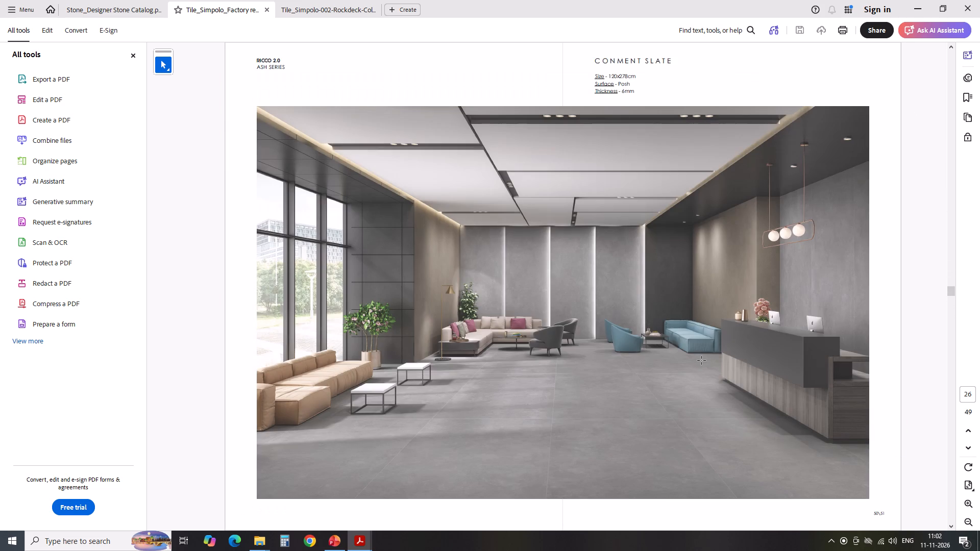
scroll(702, 361, down, 2)
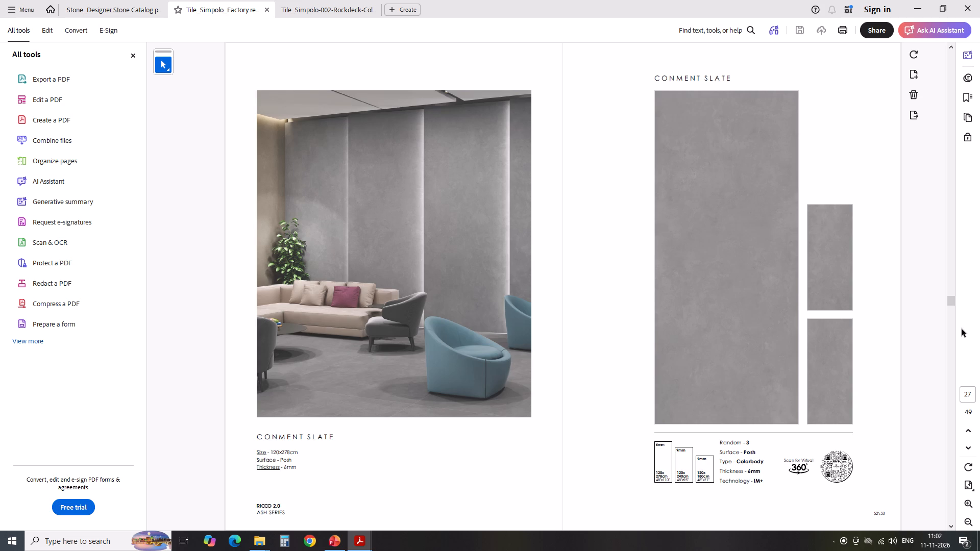
click(331, 541)
click(331, 541)
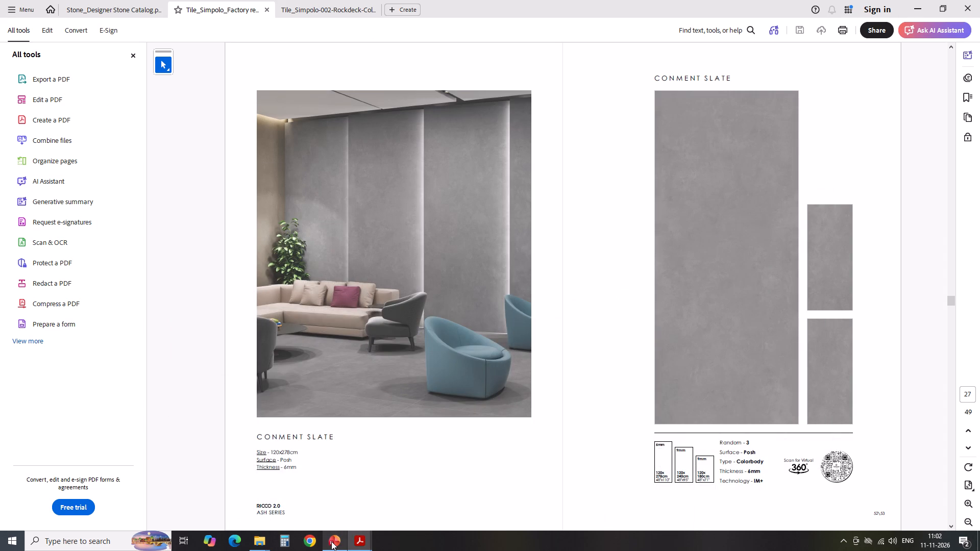
Return to the PowerPoint slide and replace the tile name in the plain grey swatch's flooring label with Conment Slate.
click(332, 541)
click(842, 322)
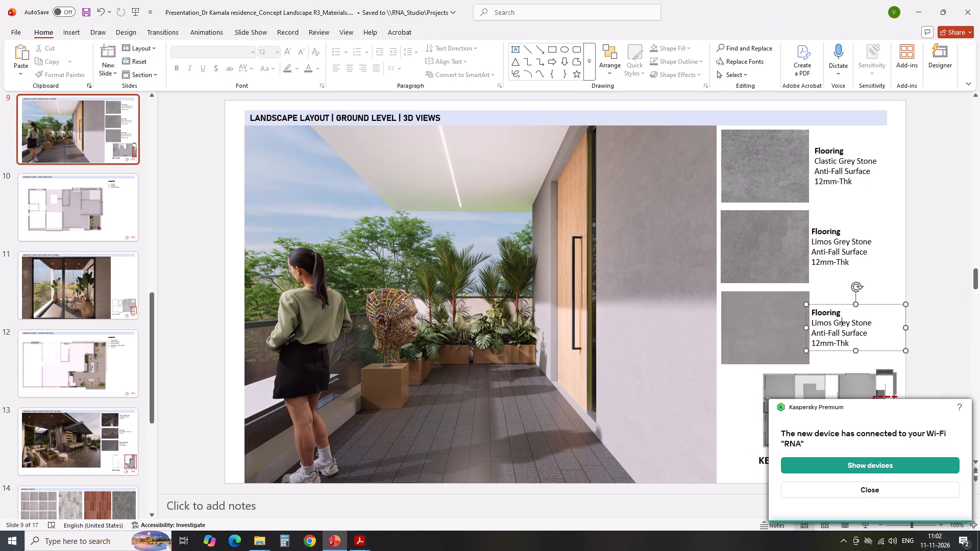
click(872, 323)
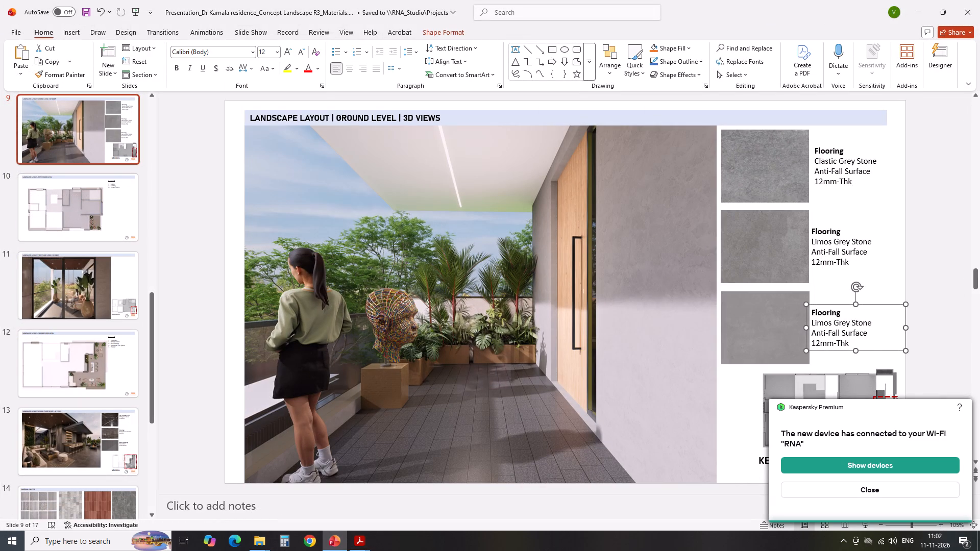
click(868, 324)
key(Right)
key(BackSpace)
key(BackSpace)
key(BackSpace)
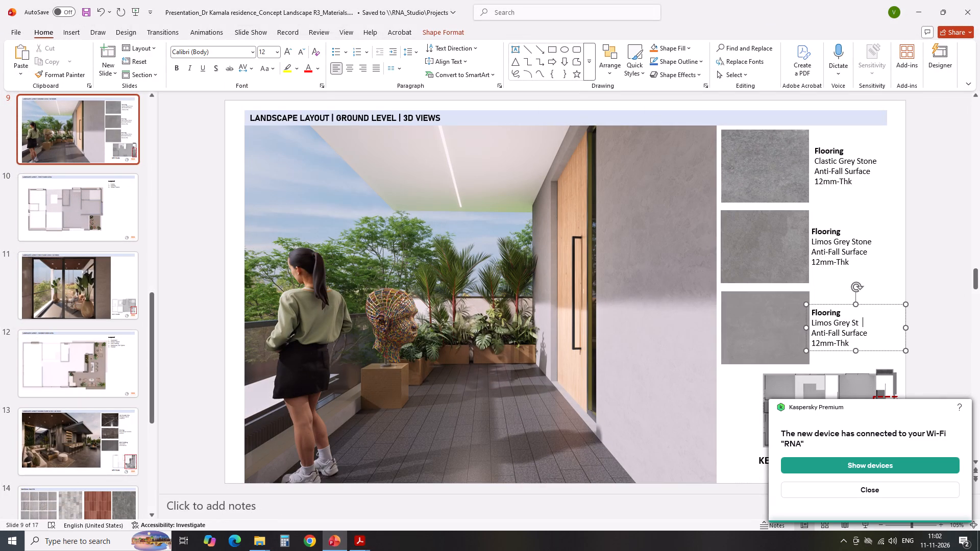
key(BackSpace)
key(BackSpace)
key(BackSpace)
key(BackSpace)
key(BackSpace)
key(BackSpace)
key(BackSpace)
key(BackSpace)
key(BackSpace)
key(BackSpace)
key(BackSpace)
key(BackSpace)
key(BackSpace)
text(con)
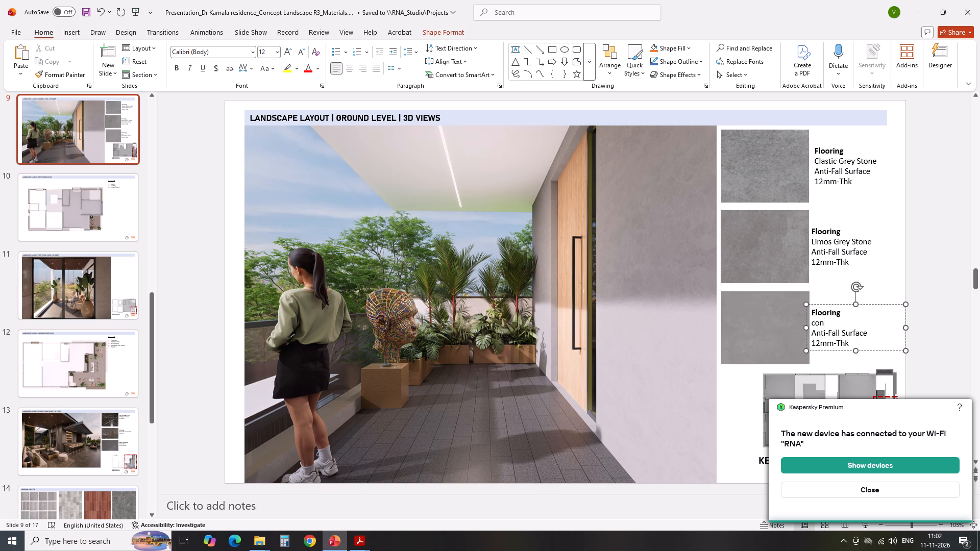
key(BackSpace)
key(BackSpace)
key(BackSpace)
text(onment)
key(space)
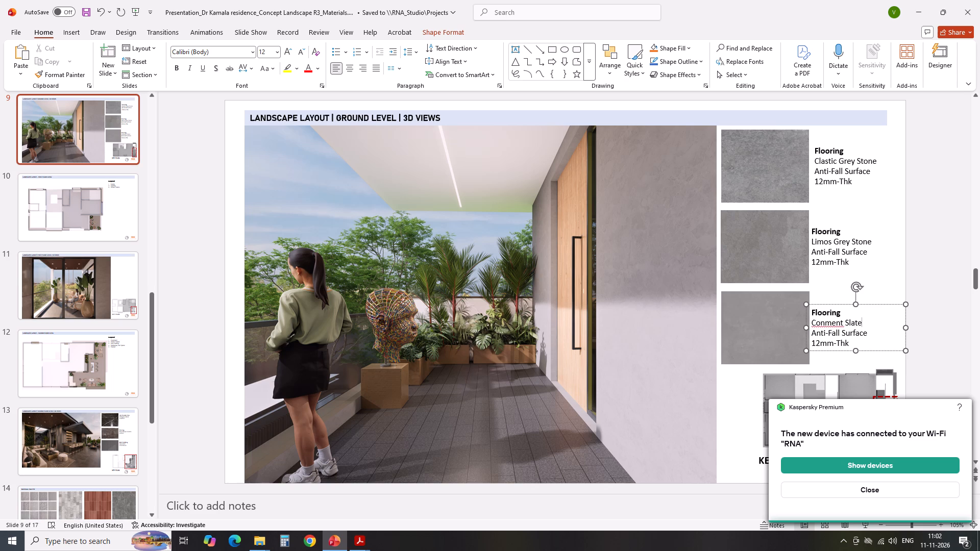
Delete the Anti-Fall Surface text from the Conment Slate label.
click(866, 330)
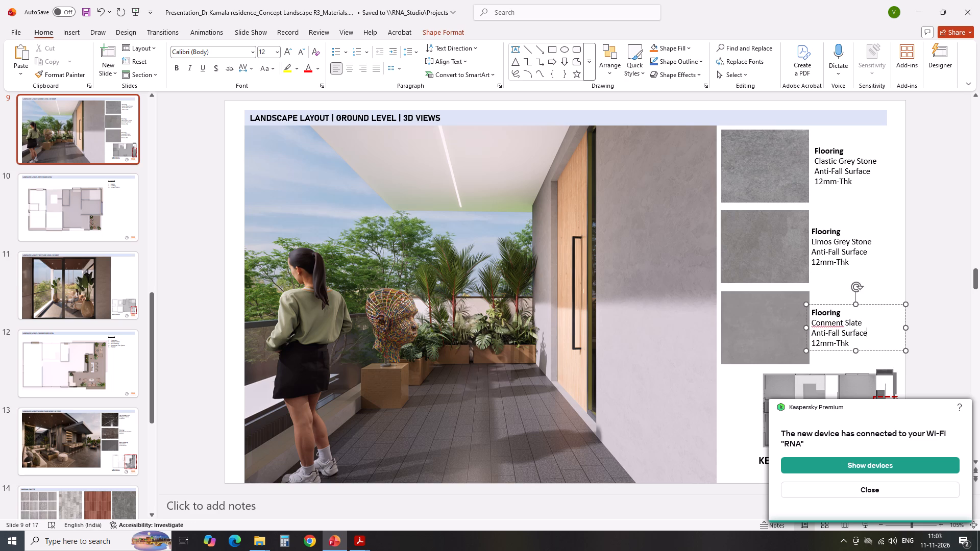
key(BackSpace)
key(BackSpace)
key(BackSpace)
key(BackSpace)
key(BackSpace)
key(BackSpace)
key(BackSpace)
key(BackSpace)
key(BackSpace)
key(BackSpace)
key(BackSpace)
key(BackSpace)
key(BackSpace)
key(BackSpace)
key(BackSpace)
key(BackSpace)
key(BackSpace)
click(967, 330)
Switch back to the Simpolo Factory reject catalogue in Acrobat and check Conment Slate's surface specification.
click(359, 547)
click(438, 521)
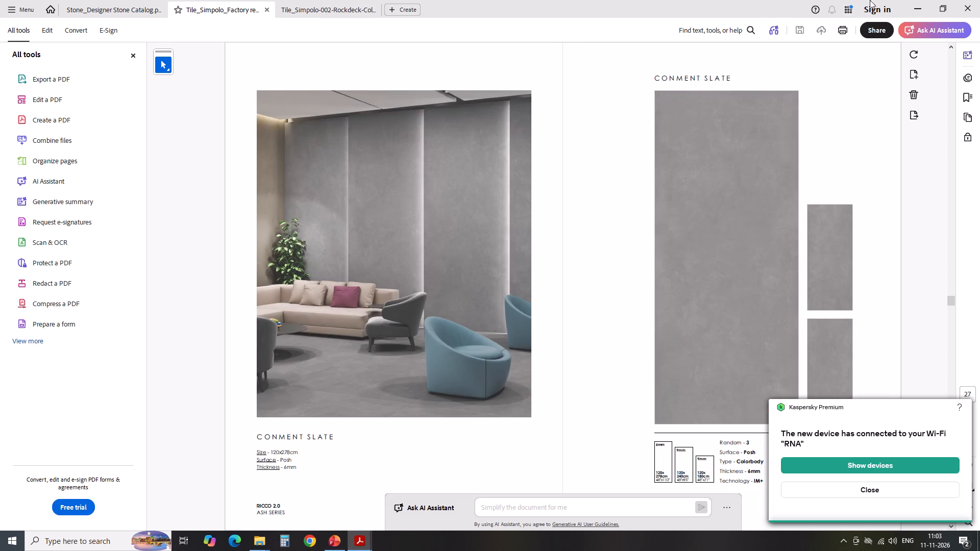
Return to the presentation and change the thickness in the Conment Slate label beside the plain grey swatch to 6mm-Thk.
click(911, 2)
click(832, 346)
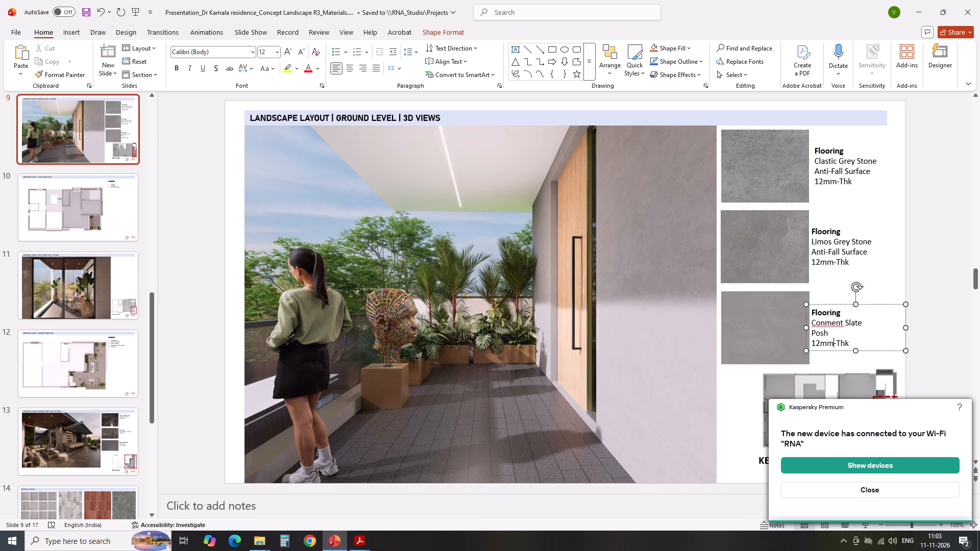
click(820, 343)
key(BackSpace)
key(BackSpace)
key(6)
click(961, 266)
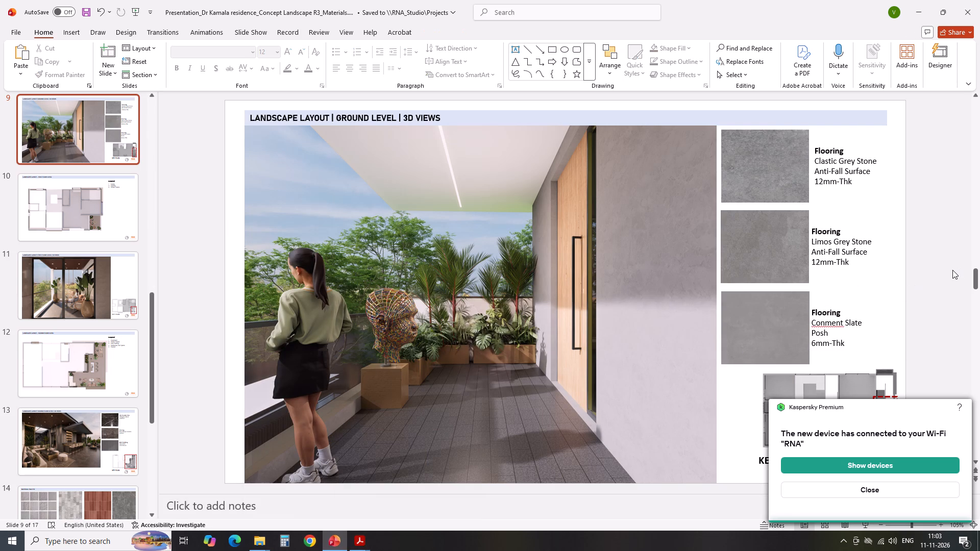